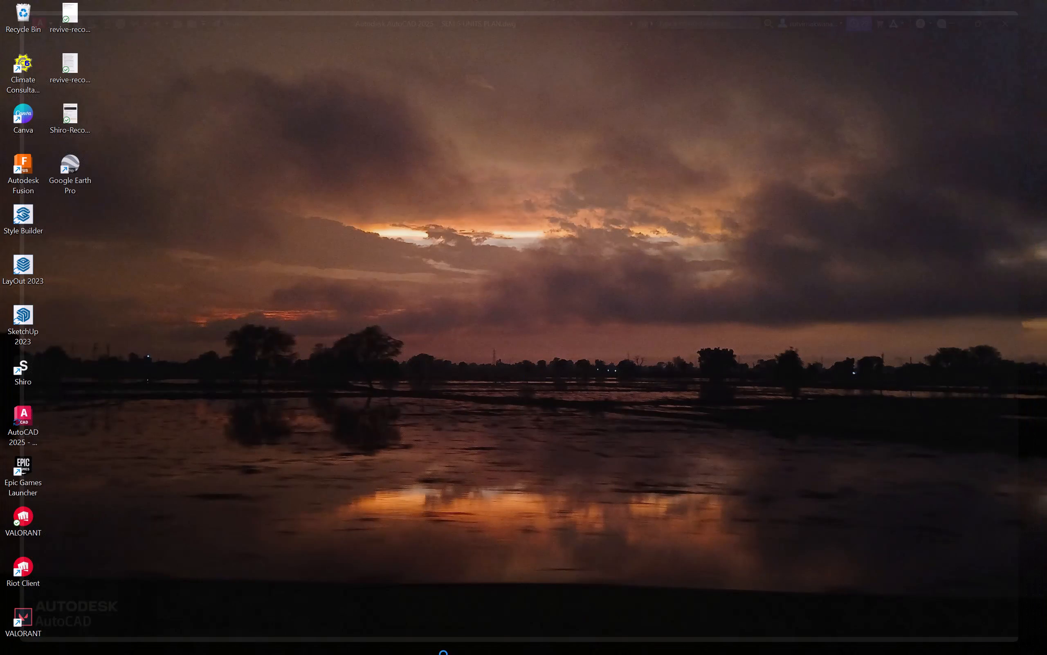
Open Canva and close the ELEVATIONS design.
{"action": "double_click", "coordinate": [38, 117]}
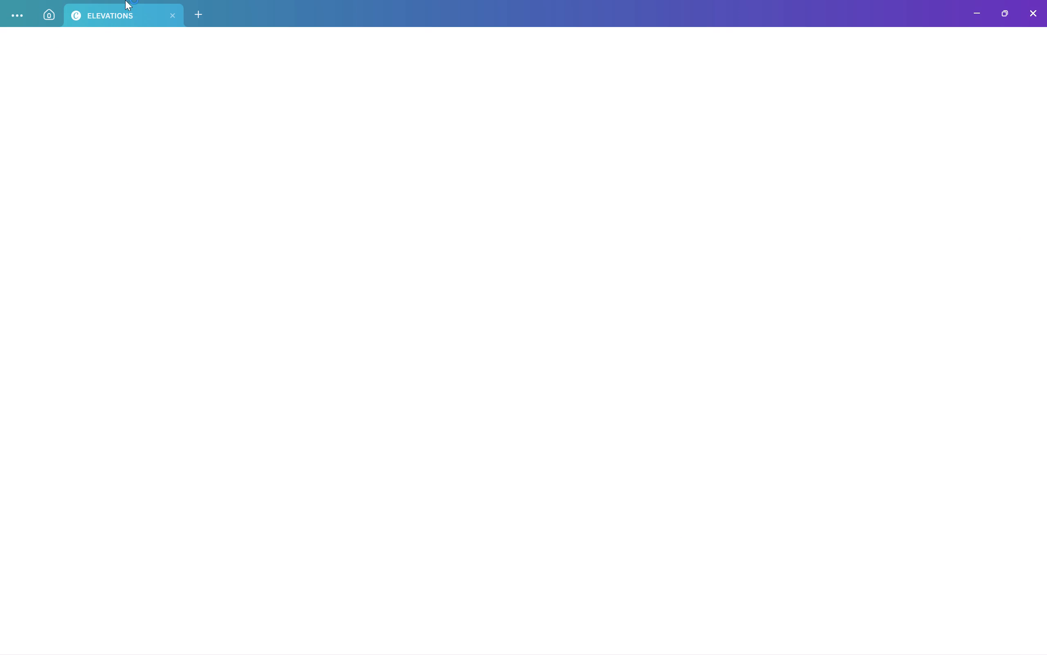
{"action": "left_click", "coordinate": [173, 15]}
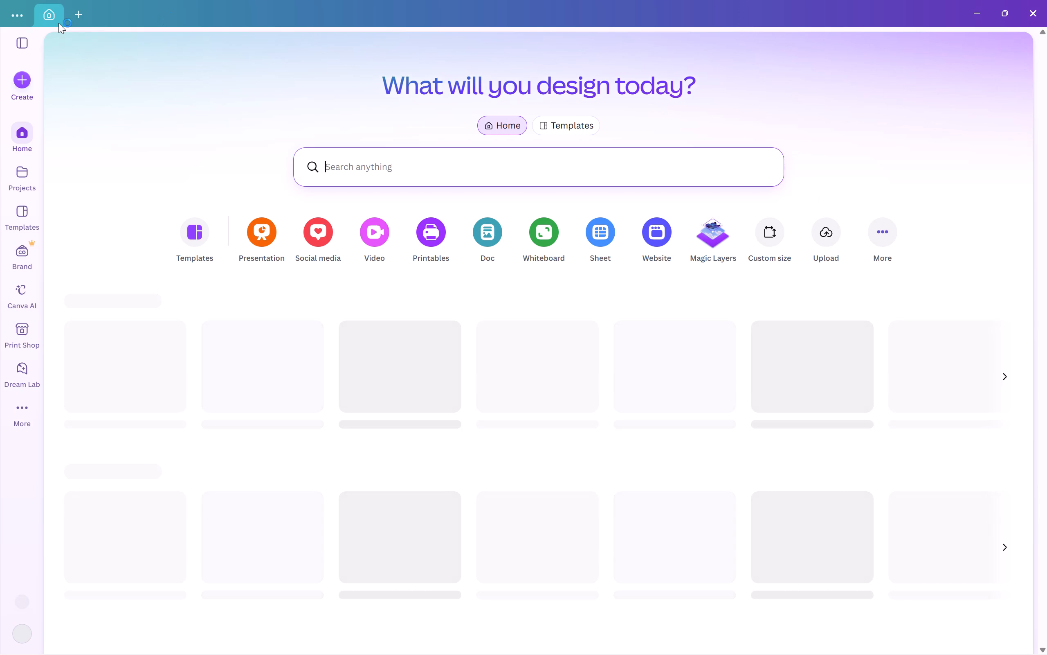
Search the new-design types for a4 and create a blank Doc (A4).
{"action": "left_click", "coordinate": [84, 13]}
{"action": "left_click", "coordinate": [146, 45]}
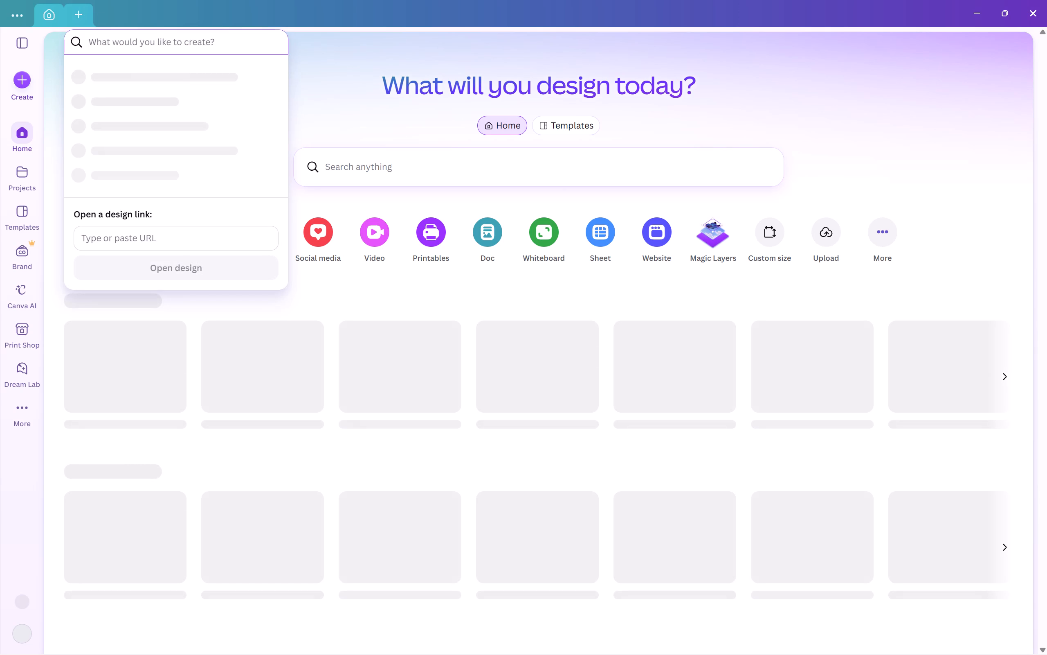
{"action": "key", "text": "a"}
{"action": "key", "text": "4"}
{"action": "key", "text": "Return"}
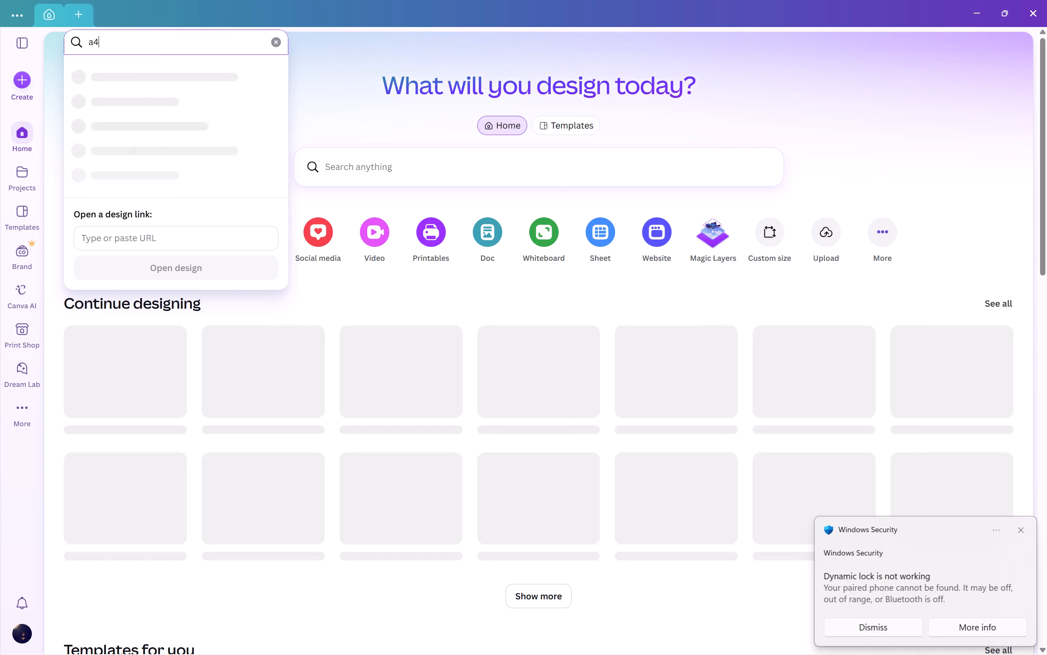
{"action": "left_click", "coordinate": [849, 631]}
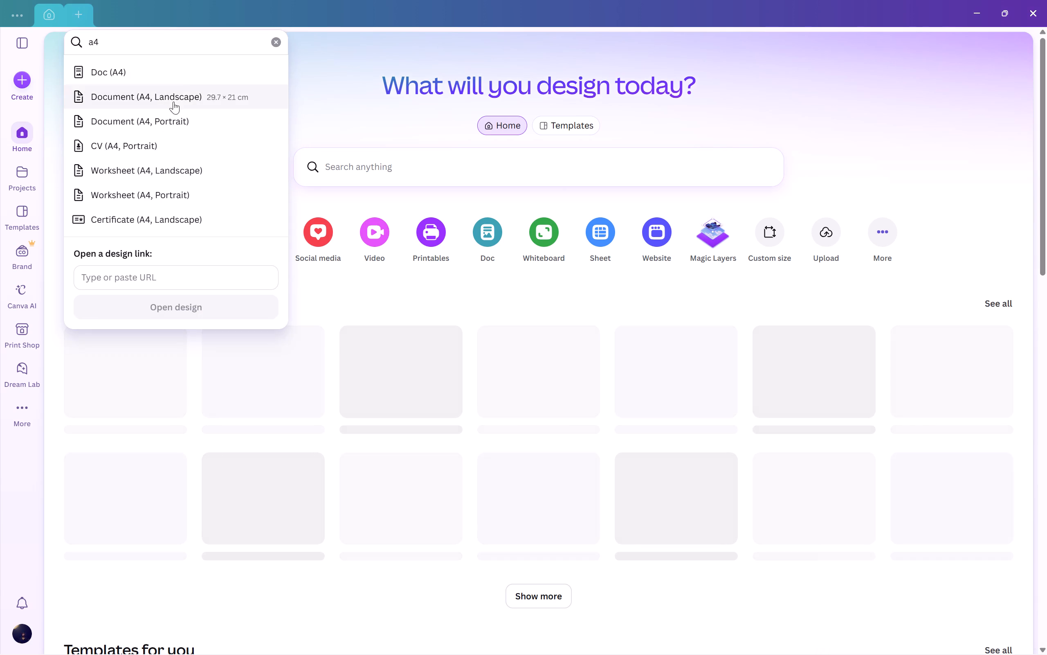
{"action": "left_click", "coordinate": [183, 78]}
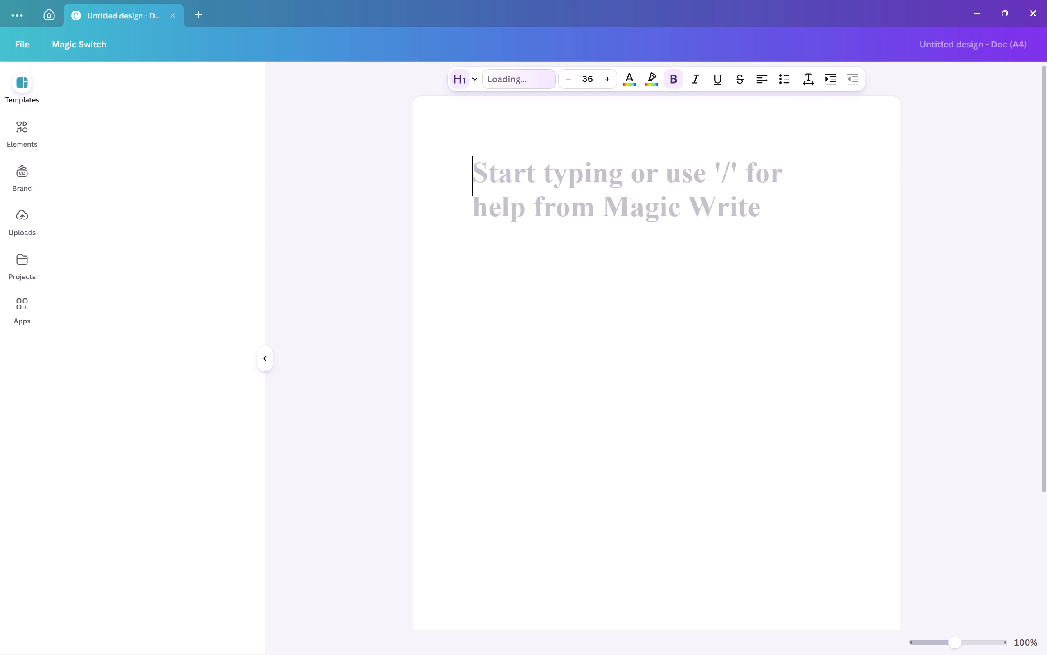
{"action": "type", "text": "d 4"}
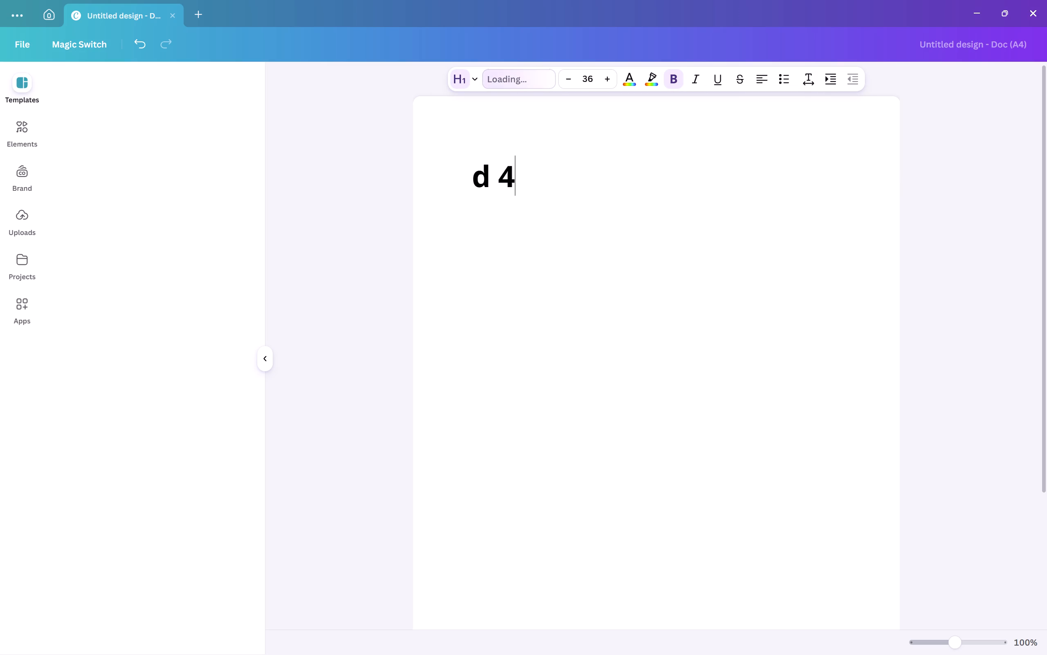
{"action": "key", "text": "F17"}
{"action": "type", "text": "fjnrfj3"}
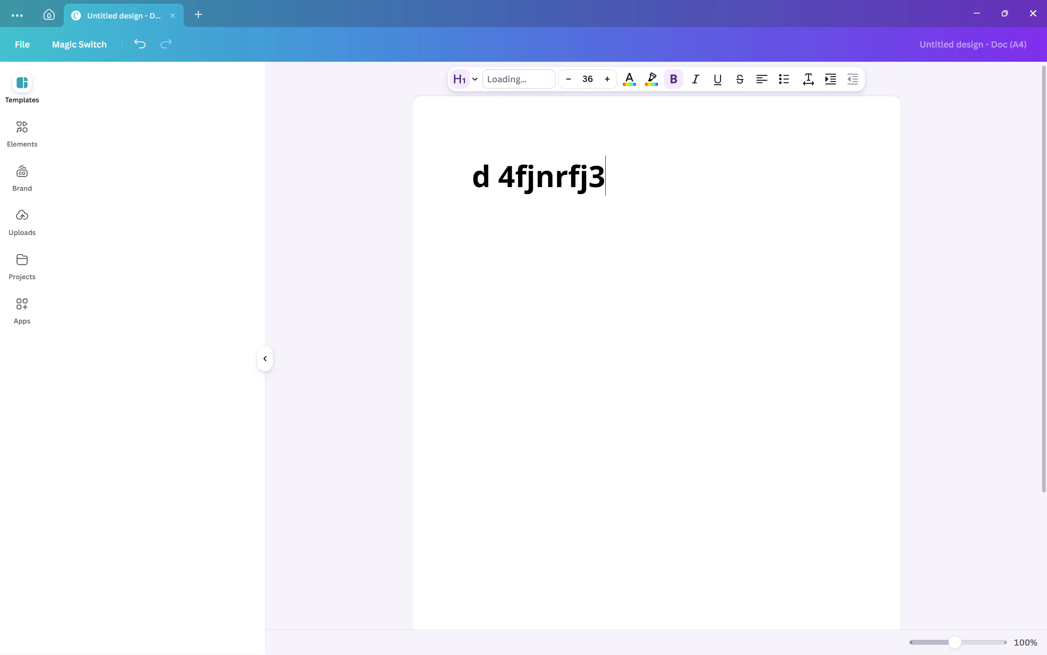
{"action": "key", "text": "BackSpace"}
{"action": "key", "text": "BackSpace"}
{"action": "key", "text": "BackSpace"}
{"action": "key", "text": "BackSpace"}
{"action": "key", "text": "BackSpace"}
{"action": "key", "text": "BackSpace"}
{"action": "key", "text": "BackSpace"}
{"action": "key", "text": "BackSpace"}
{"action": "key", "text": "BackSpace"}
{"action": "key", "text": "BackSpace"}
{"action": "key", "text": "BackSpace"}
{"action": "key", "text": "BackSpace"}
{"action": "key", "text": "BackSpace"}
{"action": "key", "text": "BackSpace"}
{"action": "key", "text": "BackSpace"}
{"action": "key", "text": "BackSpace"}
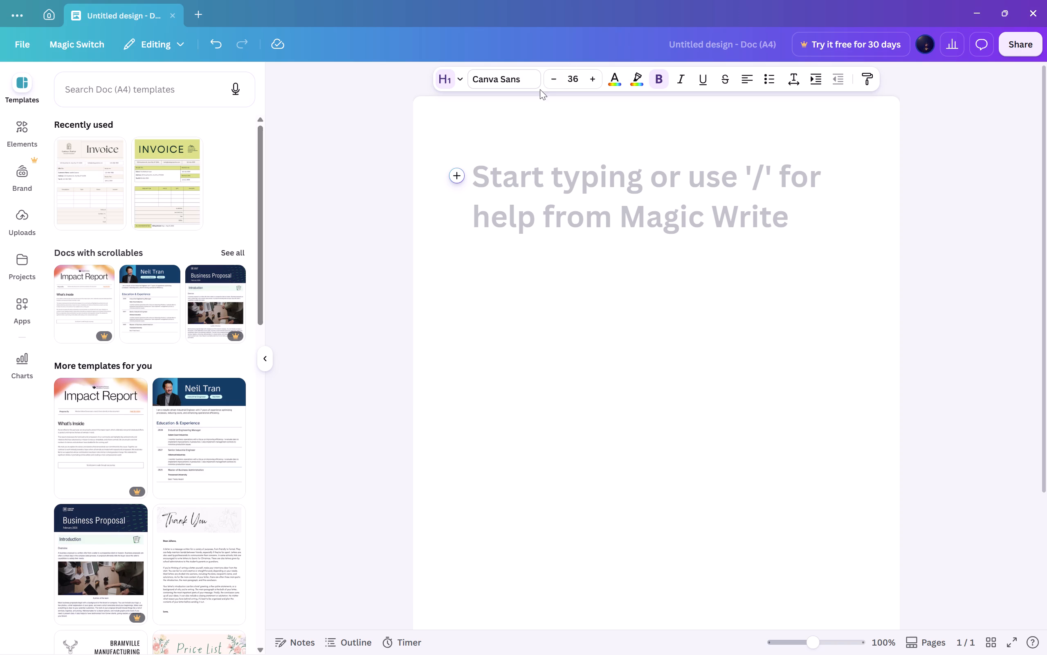
Set the empty heading line's font to Century Gothic and its size to 15.
{"action": "double_click", "coordinate": [548, 81]}
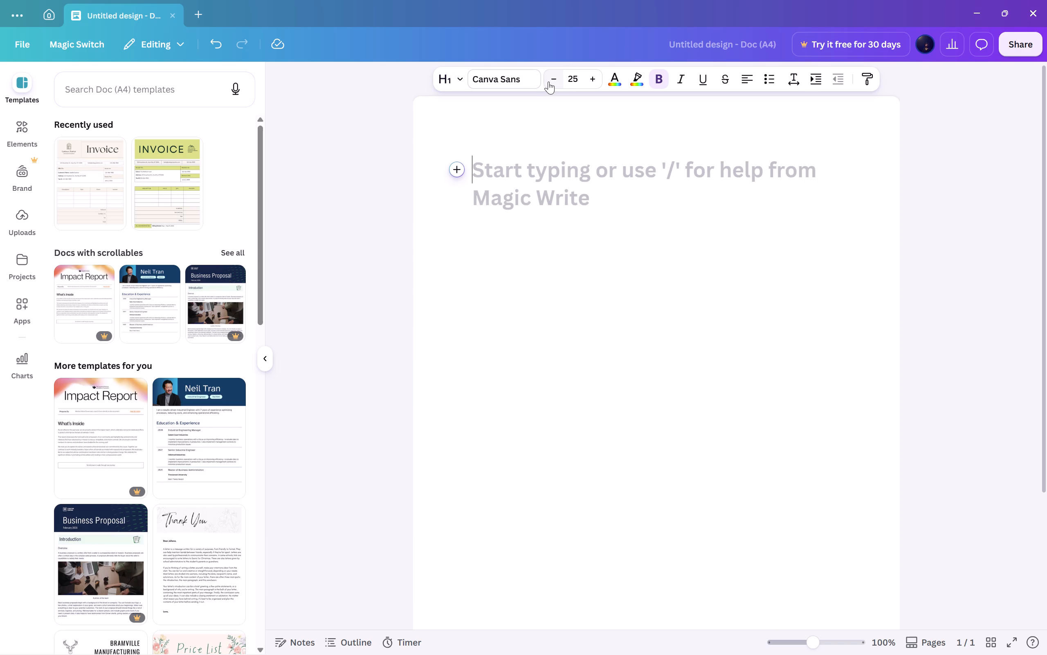
{"action": "left_click", "coordinate": [533, 81]}
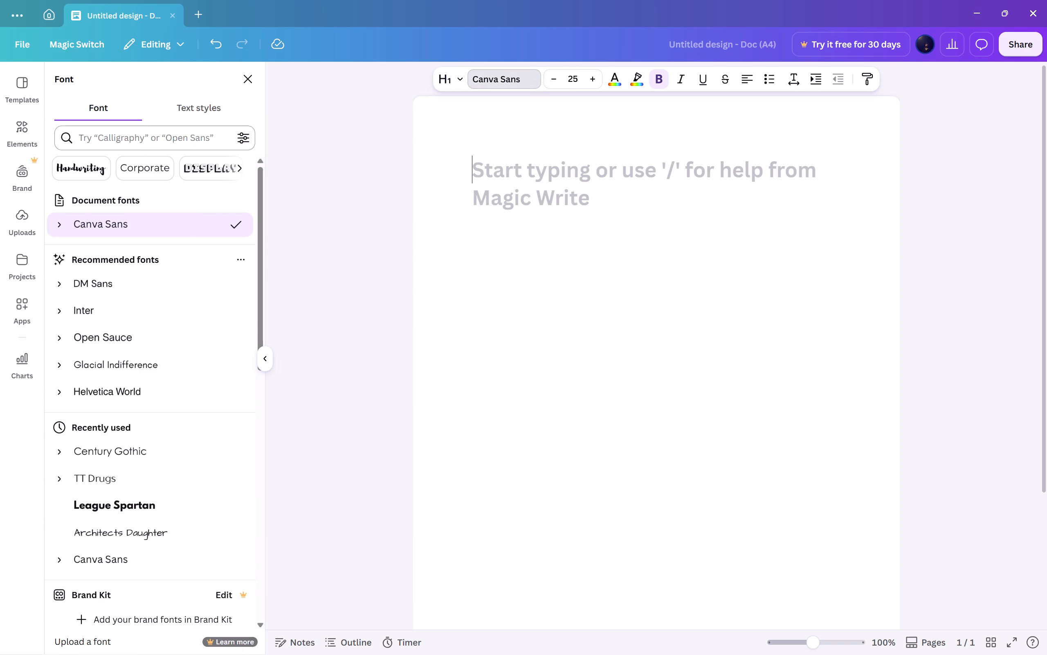
{"action": "left_click", "coordinate": [148, 142]}
{"action": "type", "text": "century"}
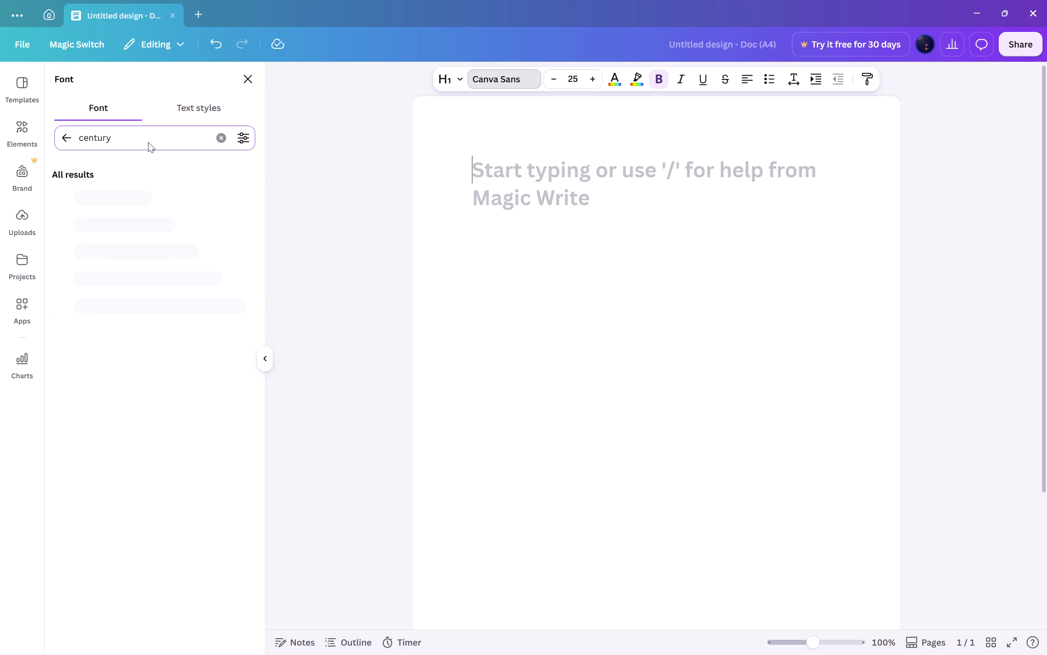
{"action": "left_click", "coordinate": [145, 219]}
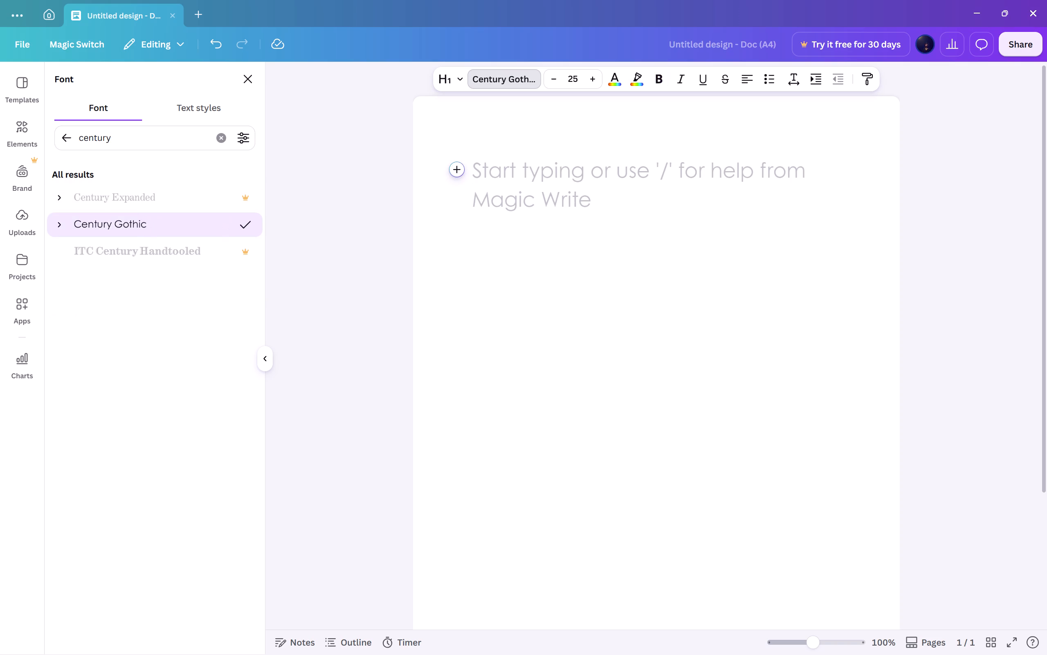
{"action": "triple_click", "coordinate": [553, 83]}
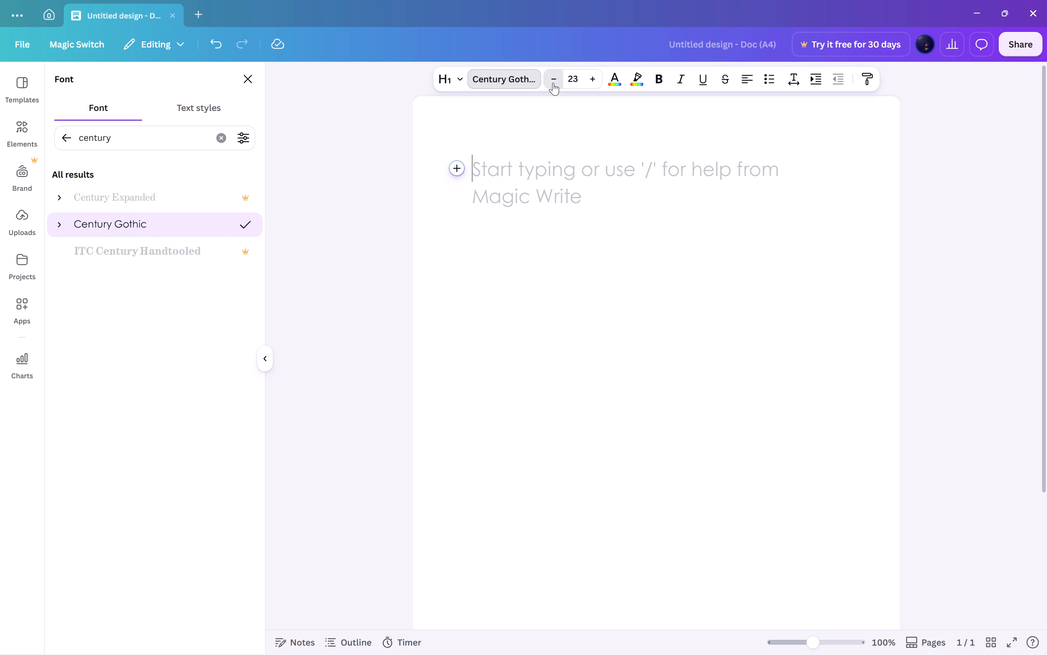
{"action": "triple_click", "coordinate": [553, 83]}
{"action": "left_click", "coordinate": [553, 83]}
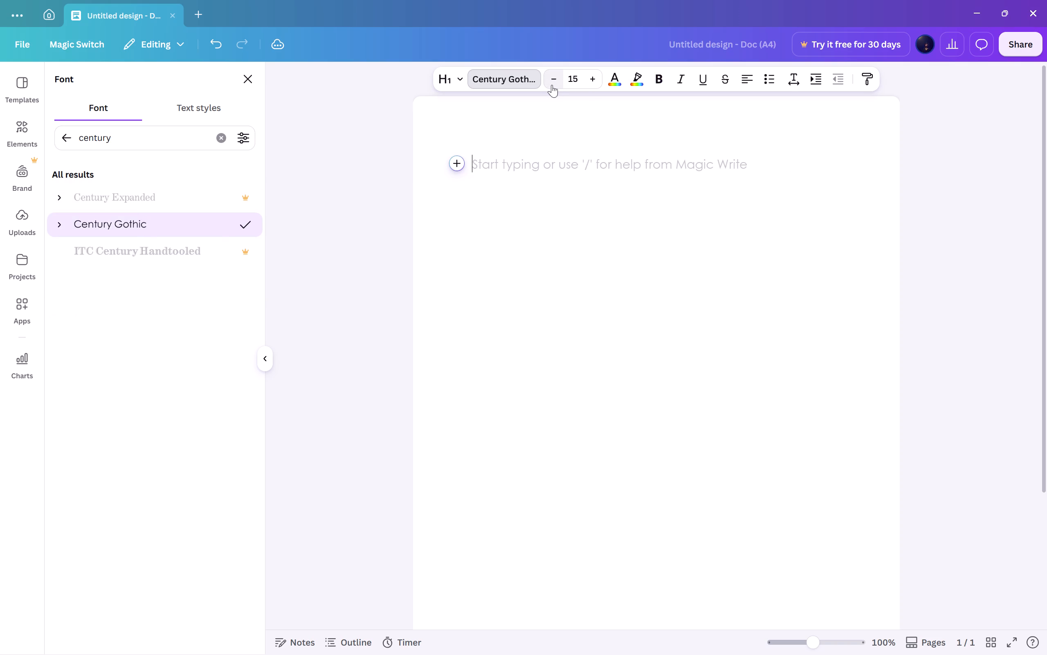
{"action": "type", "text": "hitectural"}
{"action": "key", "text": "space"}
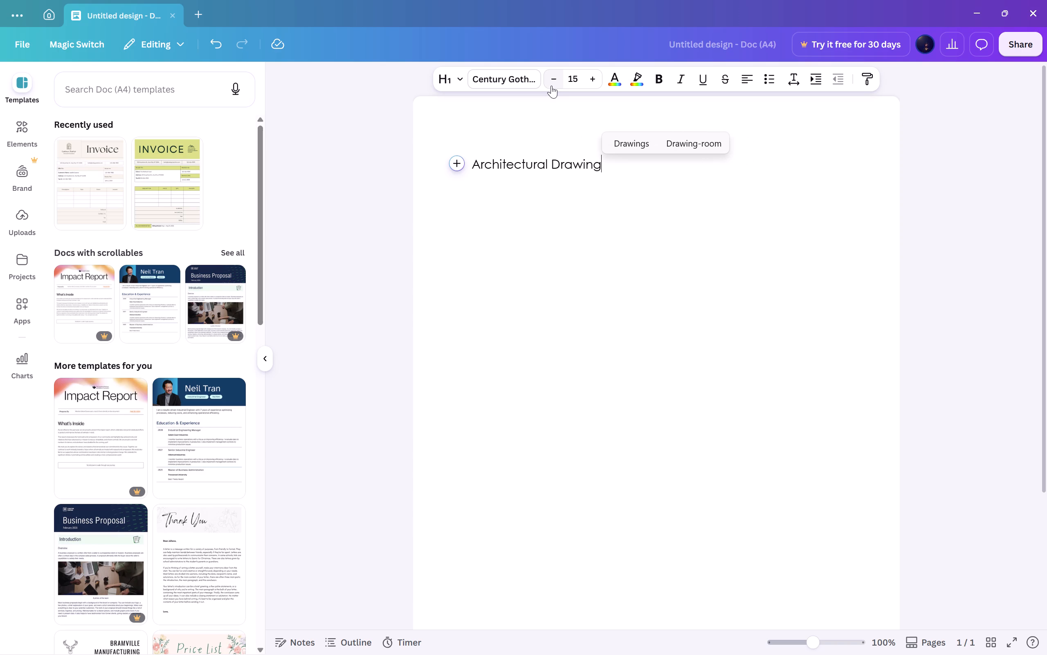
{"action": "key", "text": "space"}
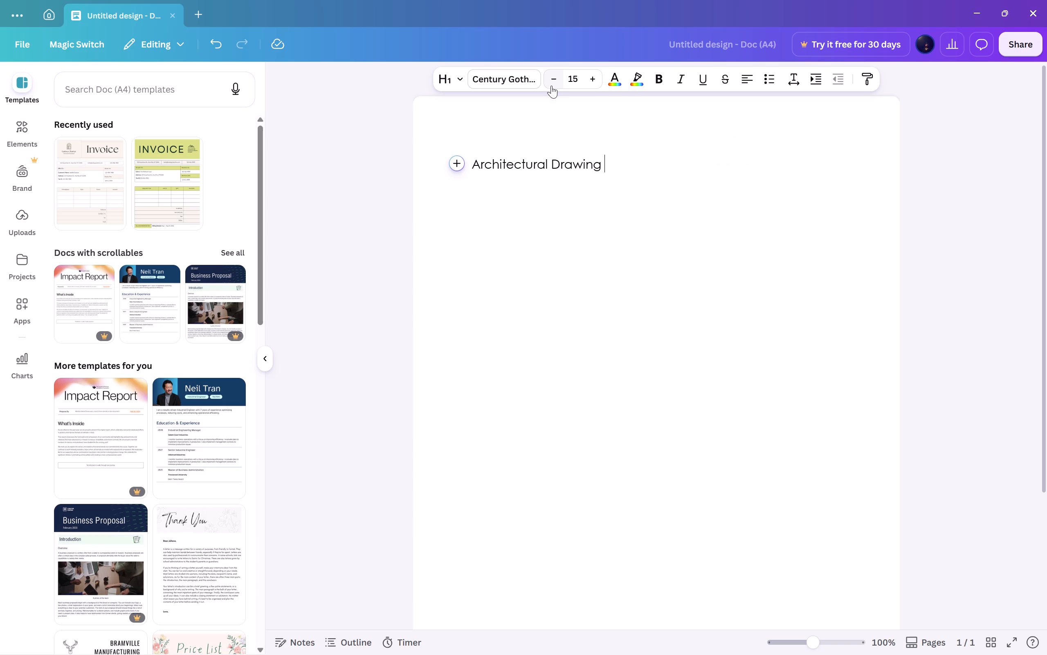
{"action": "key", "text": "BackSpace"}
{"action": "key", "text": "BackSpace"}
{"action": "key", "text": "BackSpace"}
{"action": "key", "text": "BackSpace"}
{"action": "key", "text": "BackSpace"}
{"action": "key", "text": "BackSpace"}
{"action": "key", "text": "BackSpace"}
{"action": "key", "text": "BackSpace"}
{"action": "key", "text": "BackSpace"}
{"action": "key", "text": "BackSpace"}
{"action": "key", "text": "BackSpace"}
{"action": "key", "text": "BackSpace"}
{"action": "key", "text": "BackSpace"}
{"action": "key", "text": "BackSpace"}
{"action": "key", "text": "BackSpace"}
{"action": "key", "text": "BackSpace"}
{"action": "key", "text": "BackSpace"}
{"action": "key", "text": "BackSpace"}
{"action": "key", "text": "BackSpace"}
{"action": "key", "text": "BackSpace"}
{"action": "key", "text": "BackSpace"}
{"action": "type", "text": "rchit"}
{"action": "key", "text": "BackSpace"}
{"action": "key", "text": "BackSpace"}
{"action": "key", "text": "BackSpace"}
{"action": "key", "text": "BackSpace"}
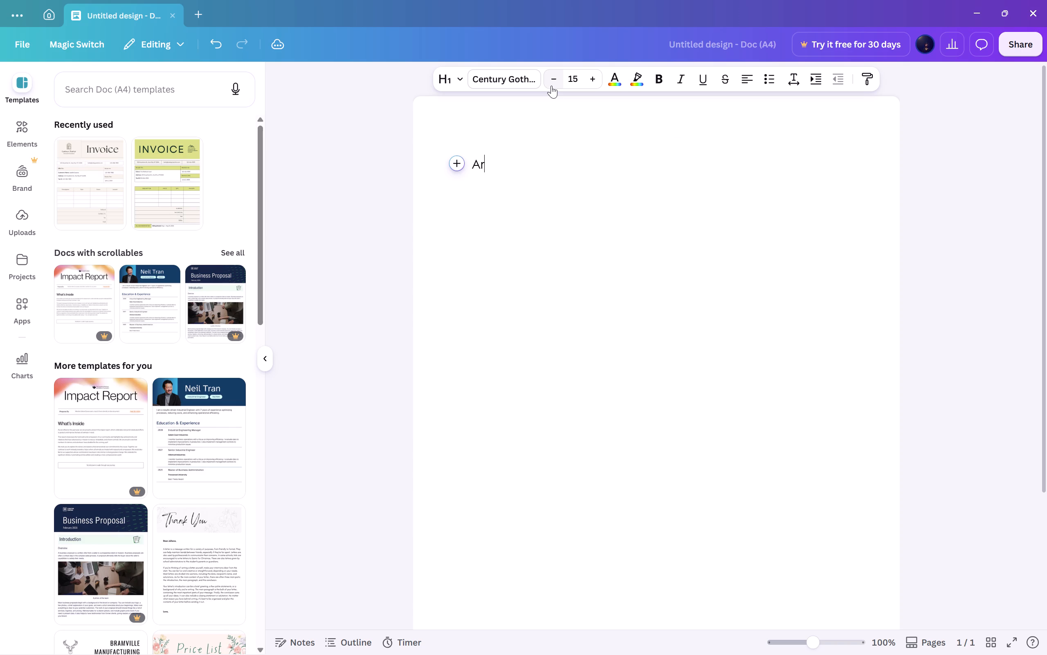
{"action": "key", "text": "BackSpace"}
Enter the title "ARCHITECTURAL DRAWING SAVING METHOD & DRAWING CODE STANDARD" in capitals on the heading line.
{"action": "type", "text": "RCHITECTURAL DRAWING SAVIN"}
{"action": "type", "text": "G METHOD"}
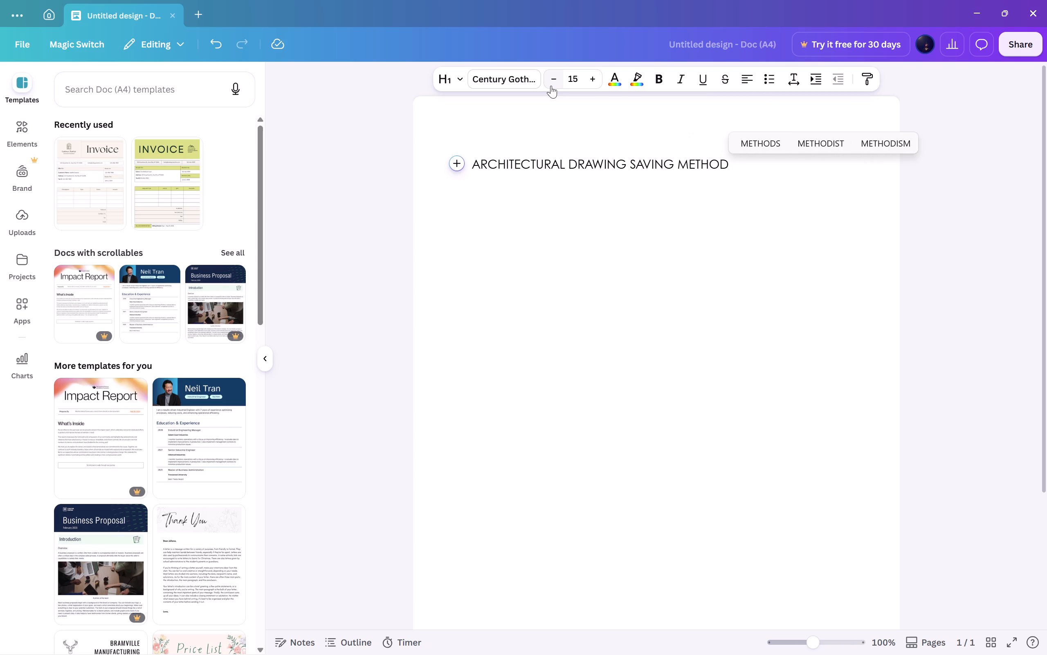
{"action": "key", "text": "space"}
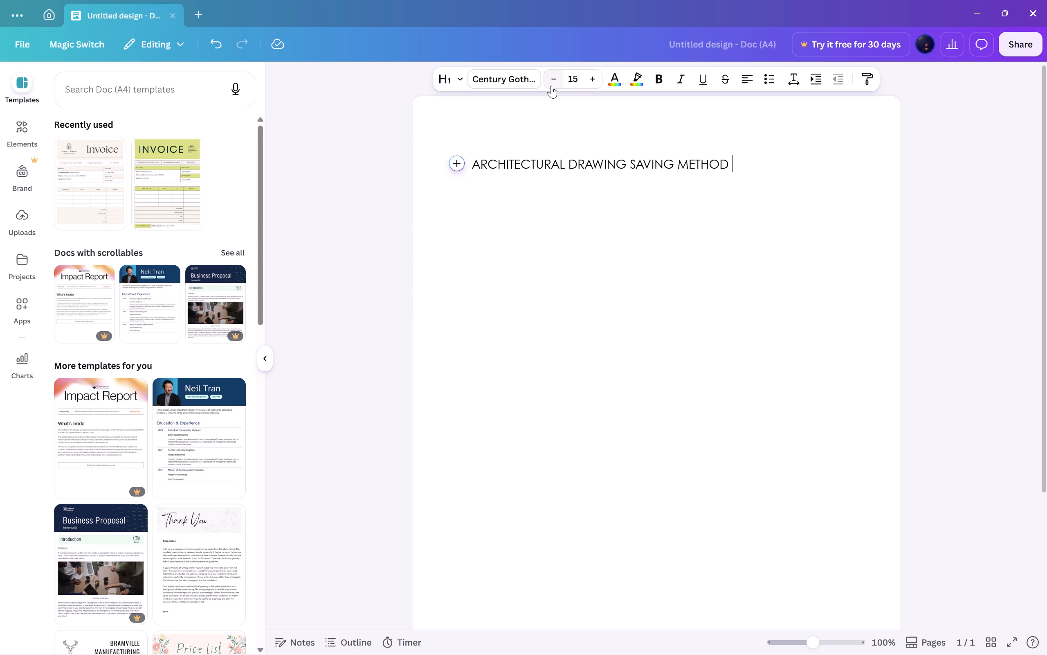
{"action": "type", "text": "& DRAWING CODES"}
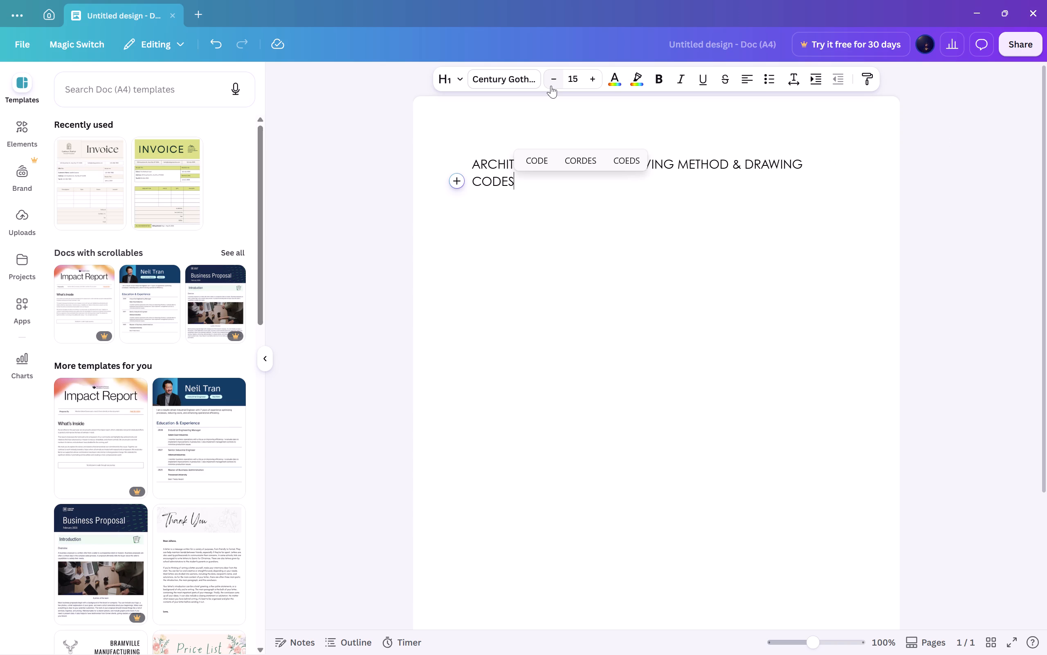
{"action": "key", "text": "BackSpace"}
{"action": "key", "text": "space"}
{"action": "type", "text": "STANDARD"}
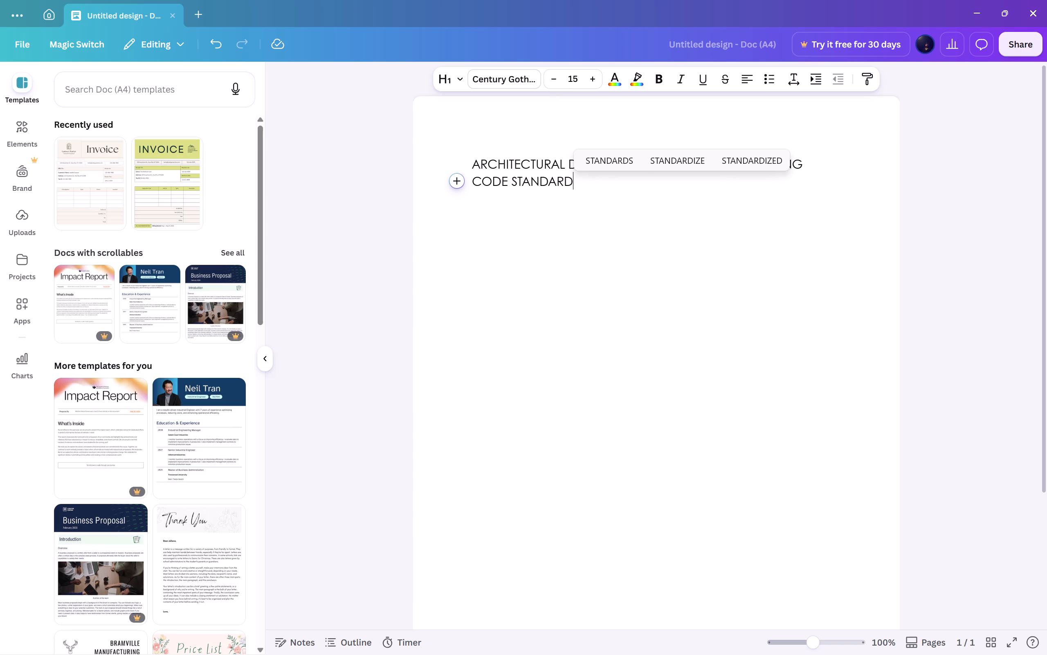
Make the whole title bold and centre it on the page.
{"action": "left_click_drag", "start_coordinate": [579, 186], "coordinate": [555, 188]}
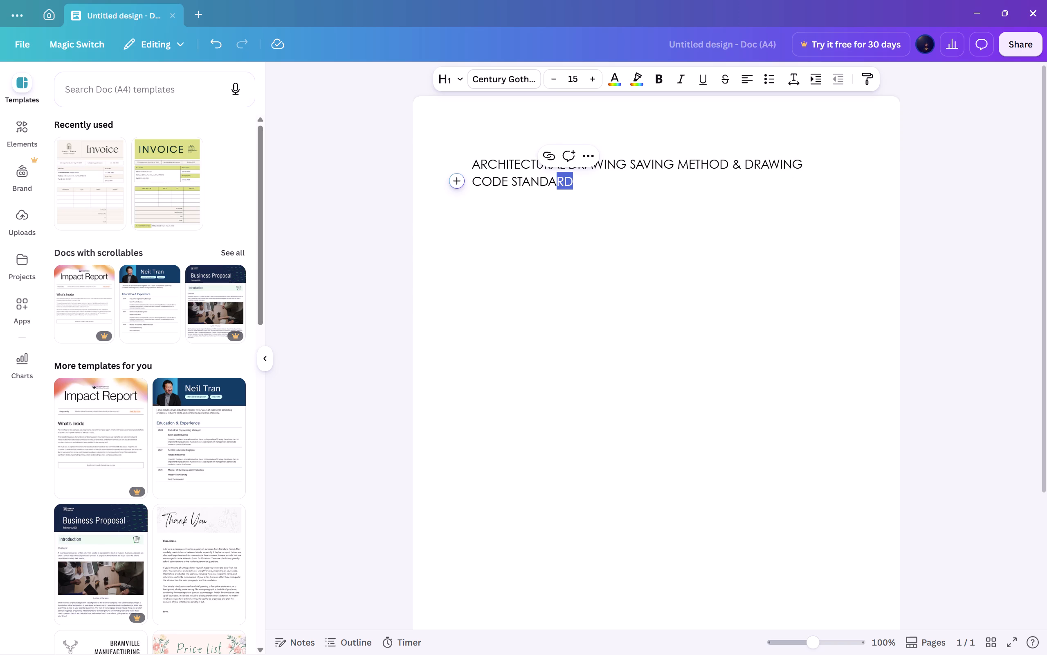
{"action": "left_click_drag", "start_coordinate": [555, 188], "coordinate": [466, 160]}
{"action": "left_click", "coordinate": [653, 80]}
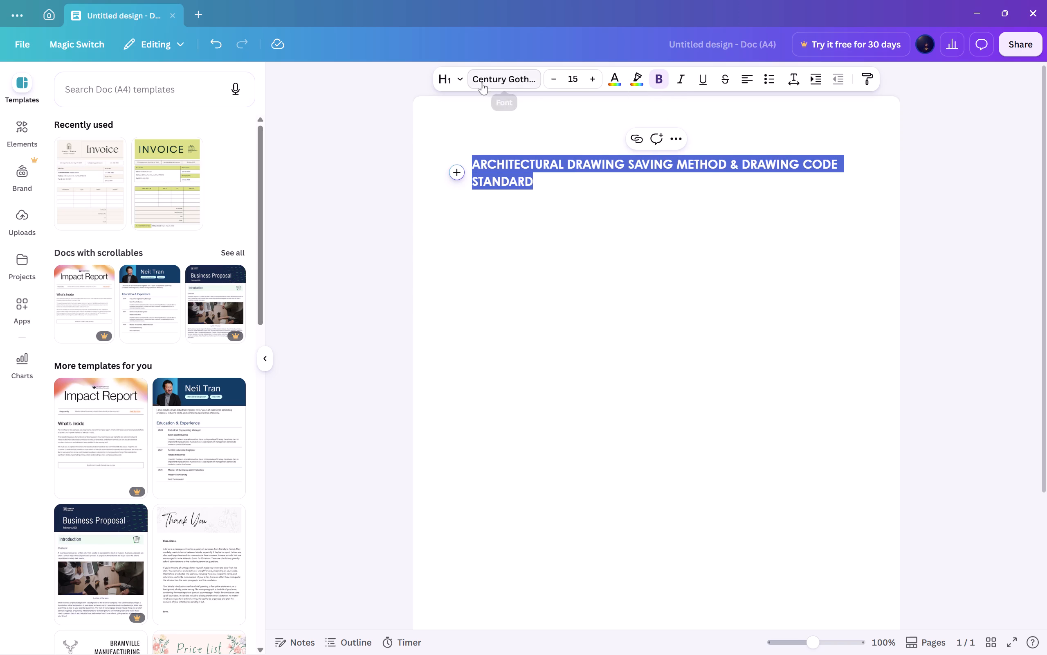
{"action": "left_click", "coordinate": [746, 81]}
{"action": "left_click", "coordinate": [929, 176]}
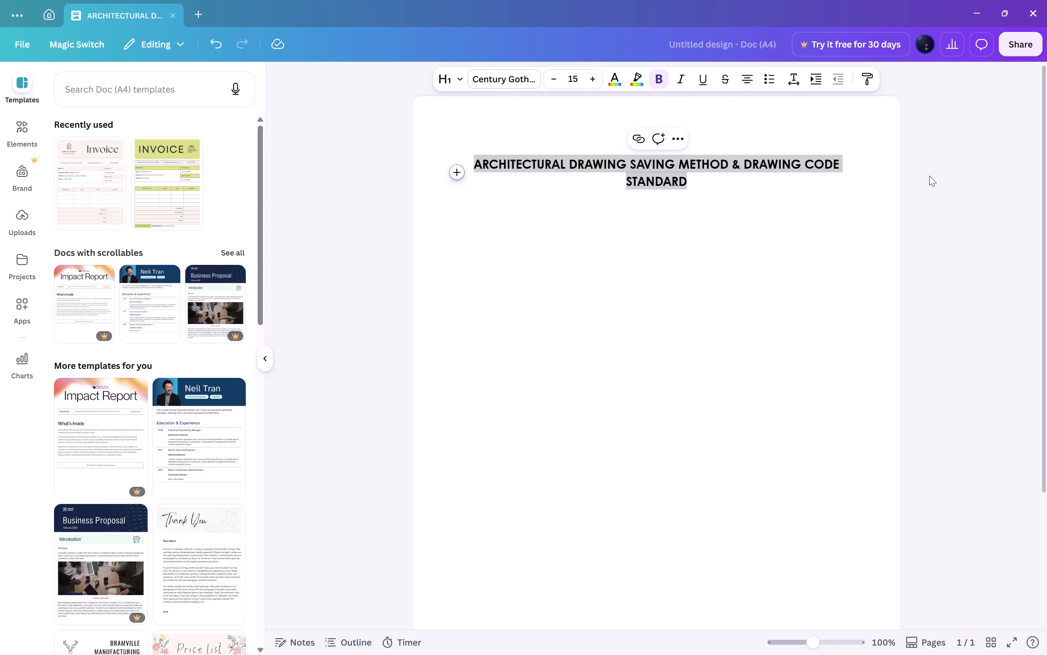
{"action": "left_click", "coordinate": [910, 148]}
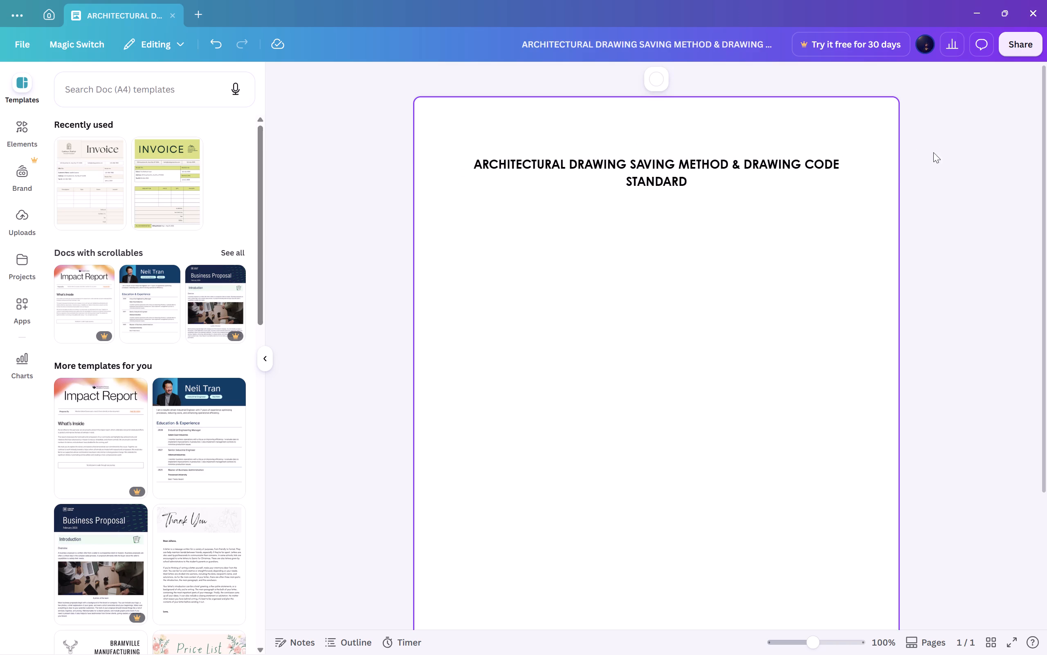
{"action": "left_click", "coordinate": [957, 157]}
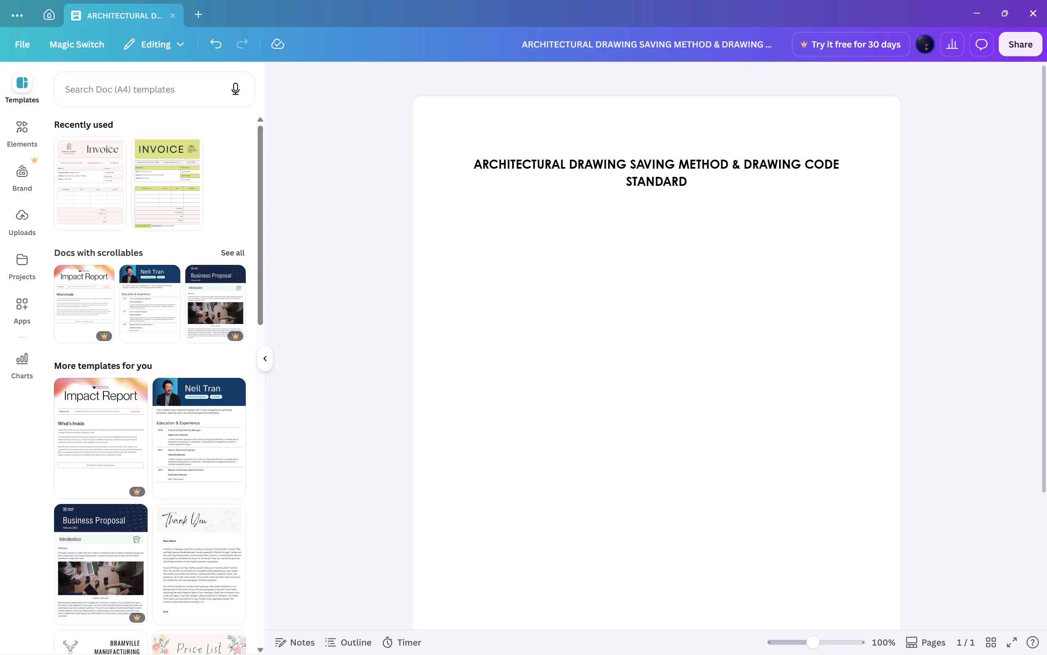
Increase the whole title's font size to 17.
{"action": "left_click", "coordinate": [688, 187]}
{"action": "left_click_drag", "start_coordinate": [688, 187], "coordinate": [452, 157]}
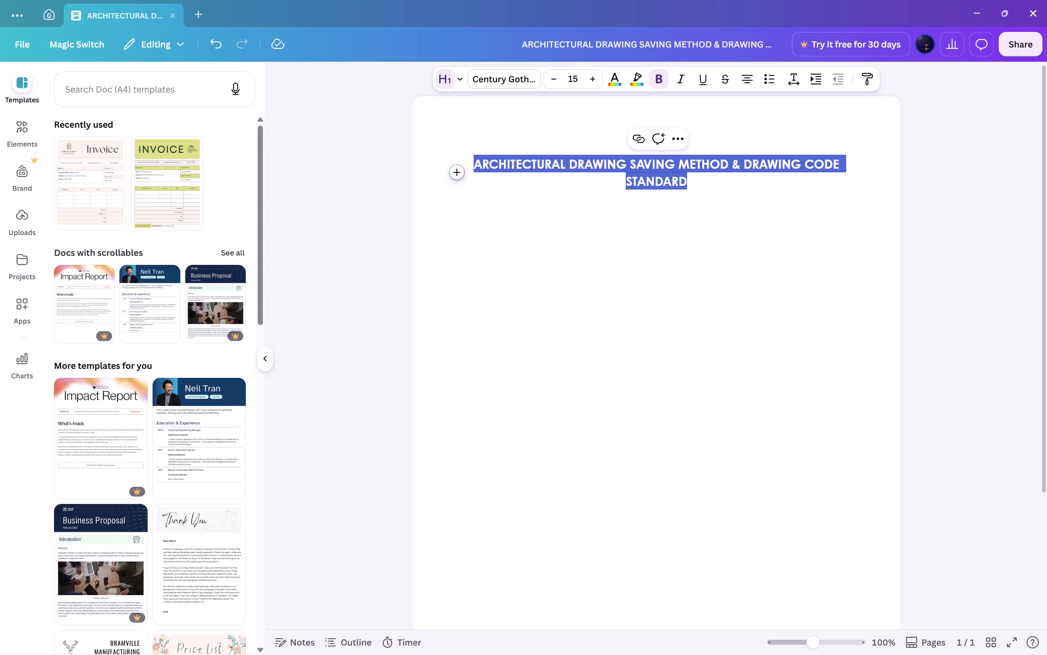
{"action": "left_click", "coordinate": [595, 84]}
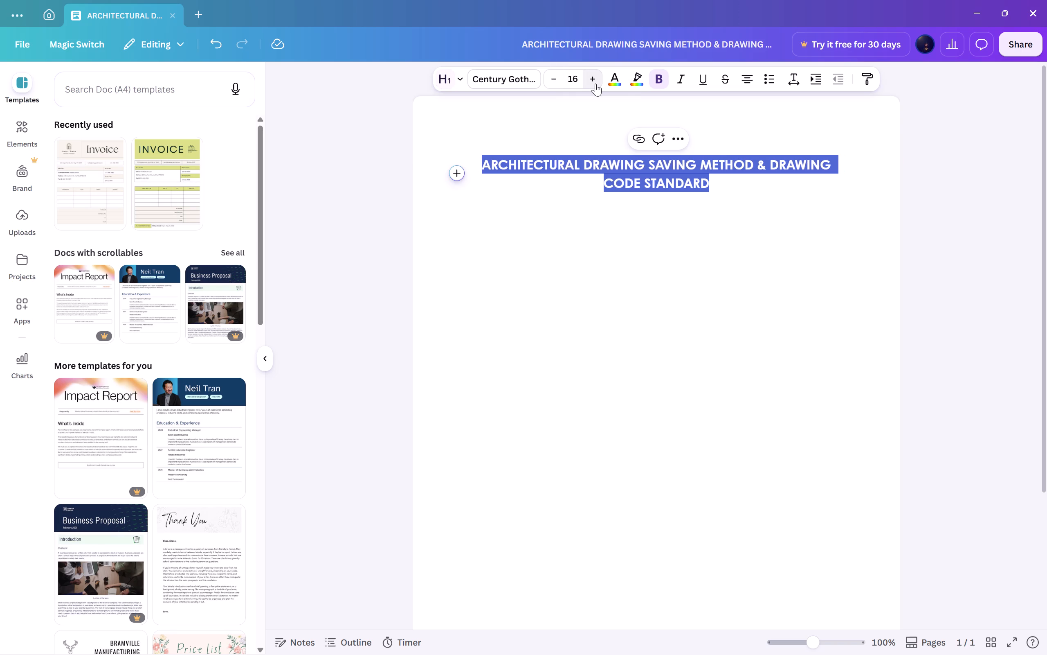
{"action": "left_click", "coordinate": [595, 84]}
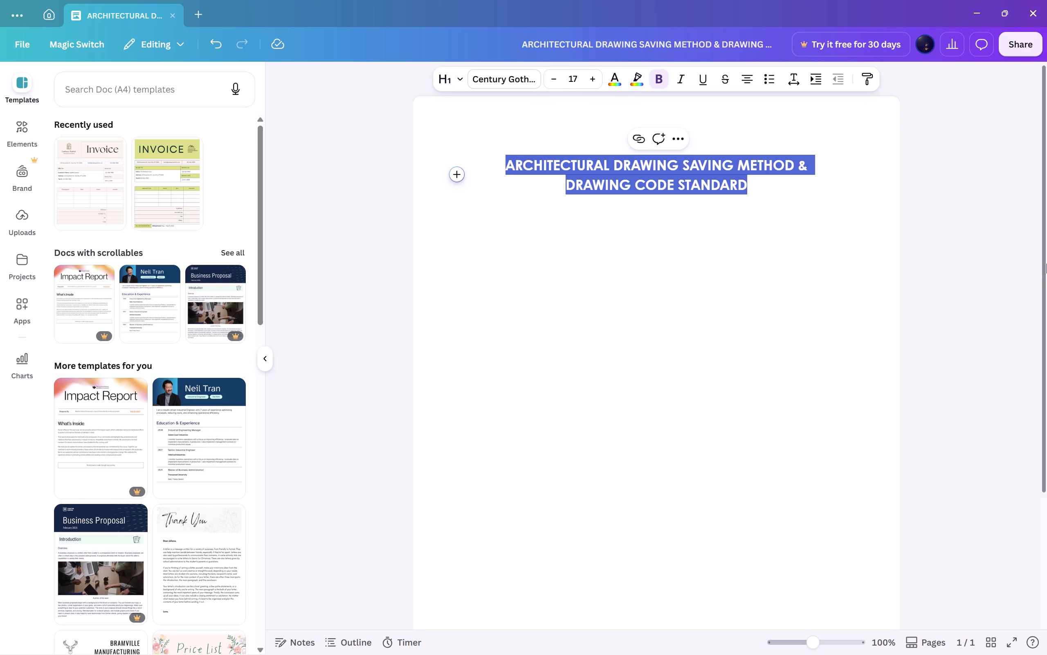
{"action": "left_click", "coordinate": [917, 228]}
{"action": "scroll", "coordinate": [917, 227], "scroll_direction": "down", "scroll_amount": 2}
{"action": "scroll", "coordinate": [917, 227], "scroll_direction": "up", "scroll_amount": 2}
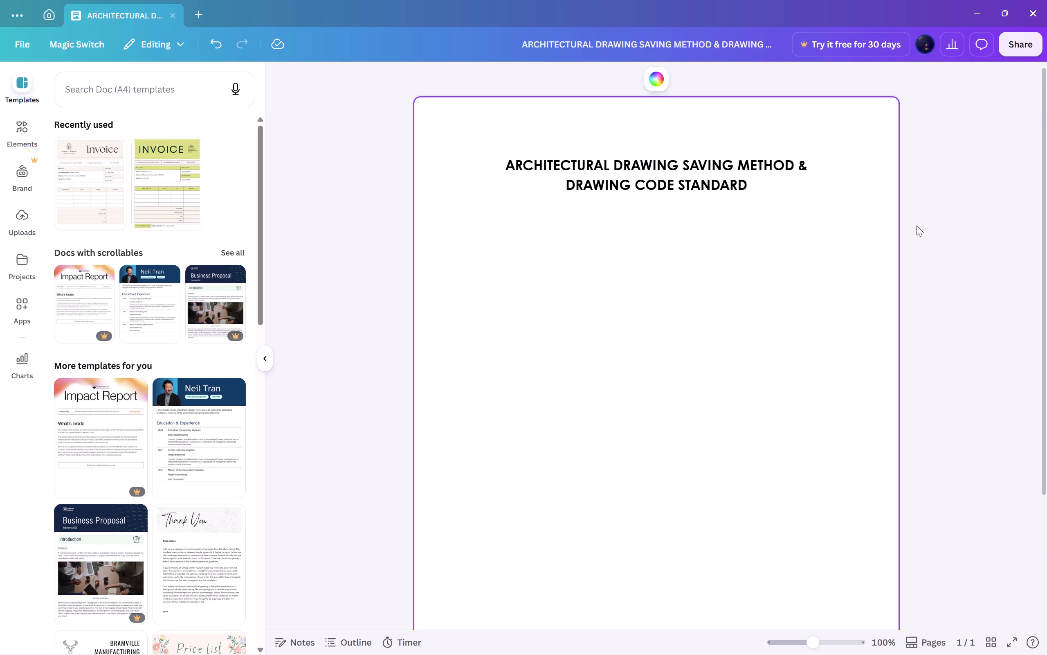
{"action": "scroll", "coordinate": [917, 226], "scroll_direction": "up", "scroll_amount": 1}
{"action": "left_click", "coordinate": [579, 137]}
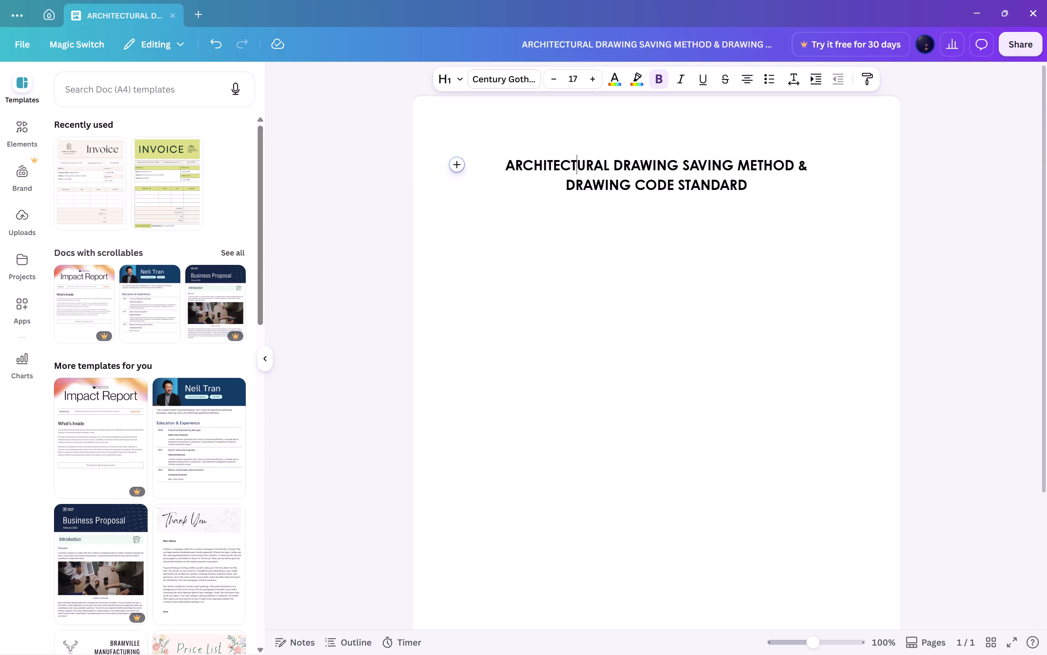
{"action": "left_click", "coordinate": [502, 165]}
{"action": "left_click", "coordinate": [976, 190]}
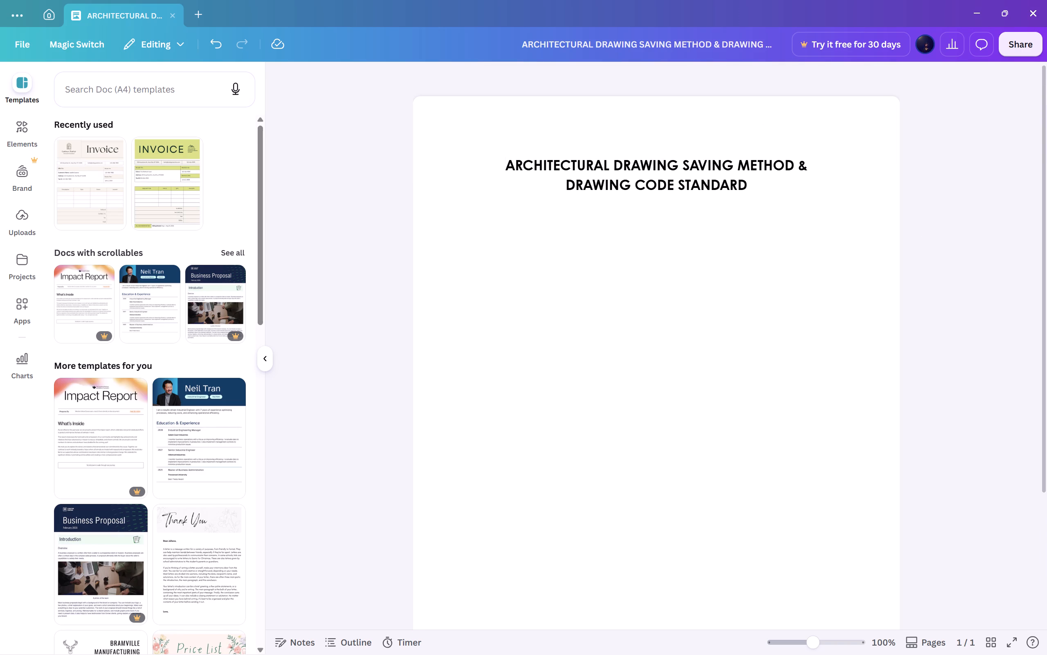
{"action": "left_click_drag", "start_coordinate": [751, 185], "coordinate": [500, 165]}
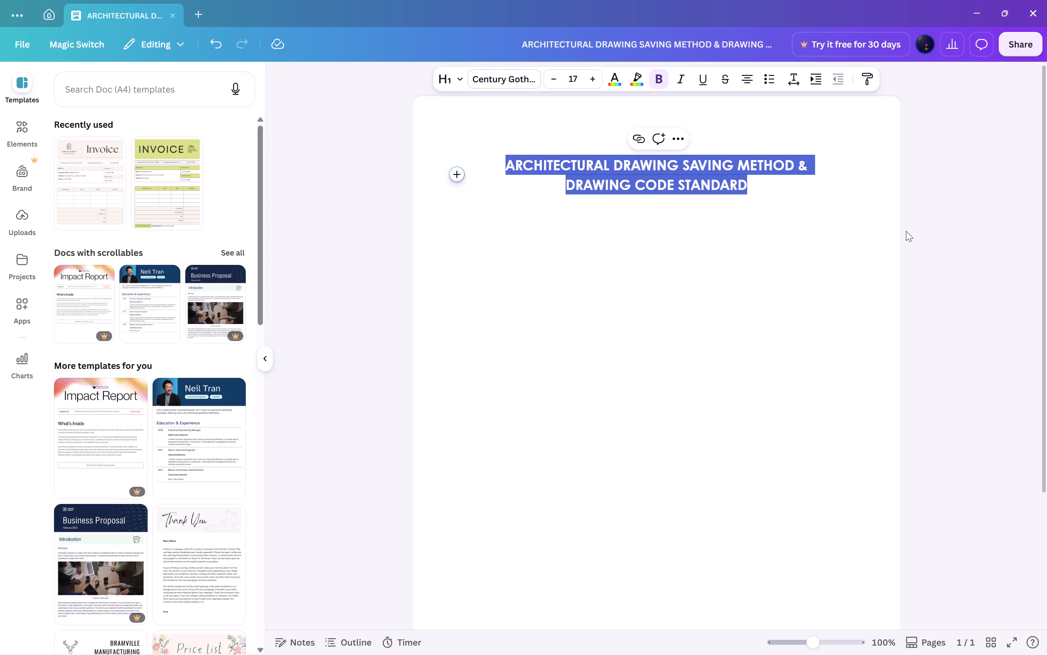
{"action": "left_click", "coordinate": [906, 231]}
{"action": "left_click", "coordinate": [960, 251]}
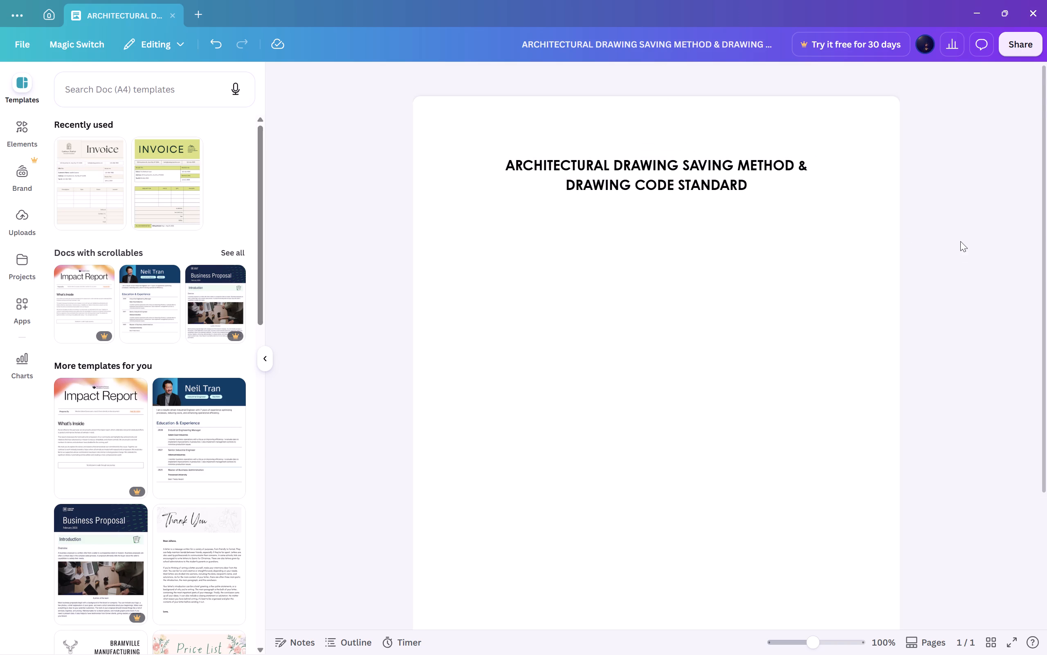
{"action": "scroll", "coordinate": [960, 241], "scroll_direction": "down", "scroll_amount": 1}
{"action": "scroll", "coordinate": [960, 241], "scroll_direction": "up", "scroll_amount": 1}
Collapse the templates side panel to widen the document area.
{"action": "left_click", "coordinate": [267, 354]}
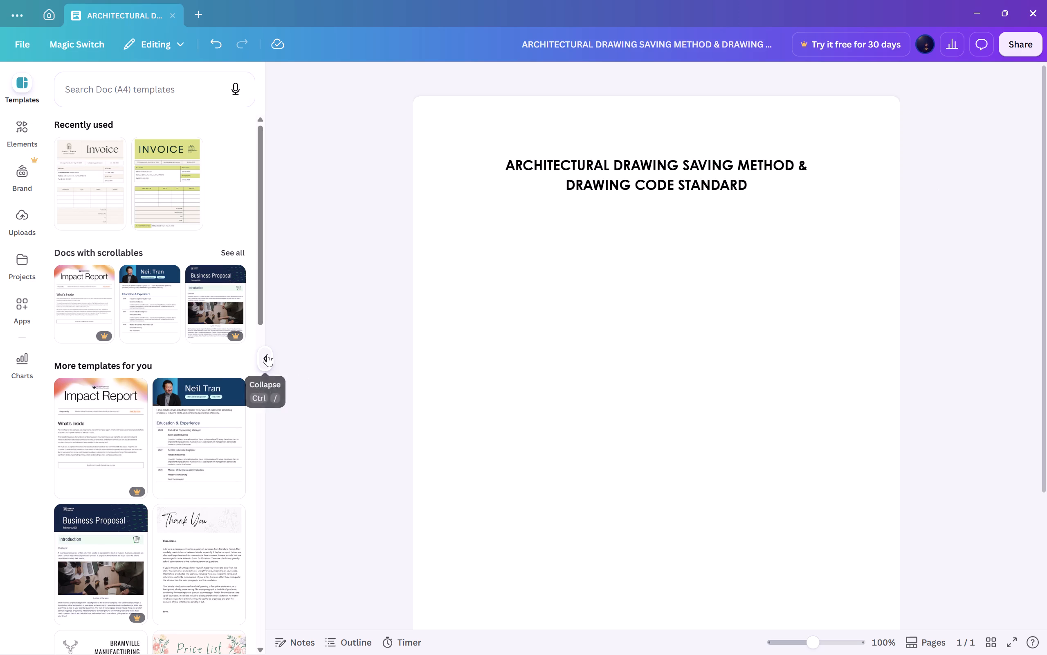
Look through the recent designs on the home page, loading further batches, for the ऋत्वंश Architects logo design.
{"action": "left_click", "coordinate": [44, 2]}
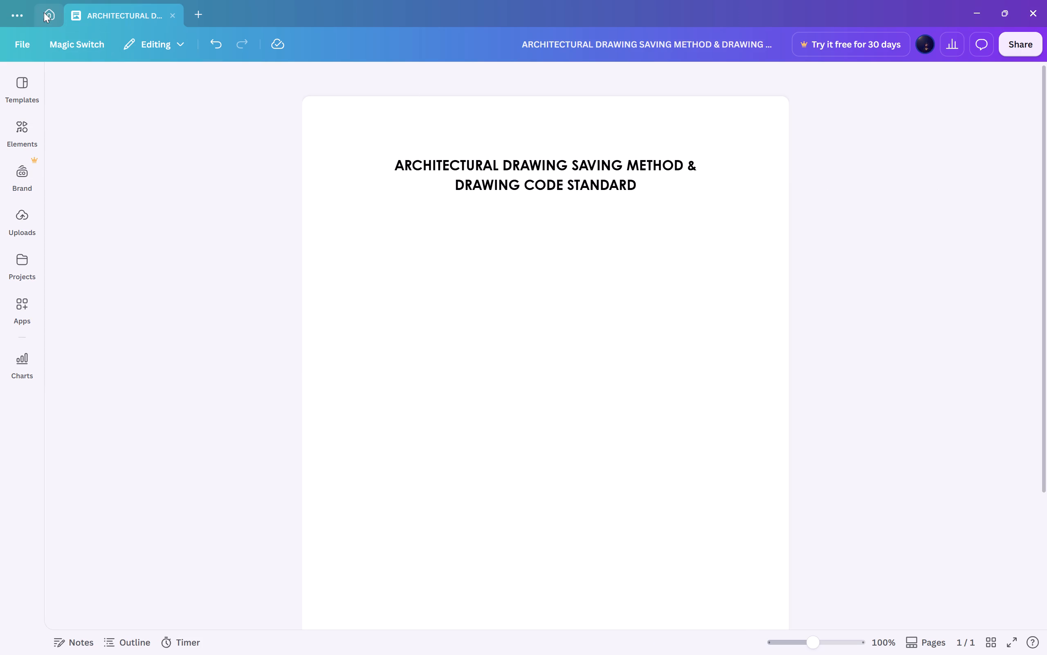
{"action": "left_click", "coordinate": [44, 12]}
{"action": "scroll", "coordinate": [364, 345], "scroll_direction": "down", "scroll_amount": 13}
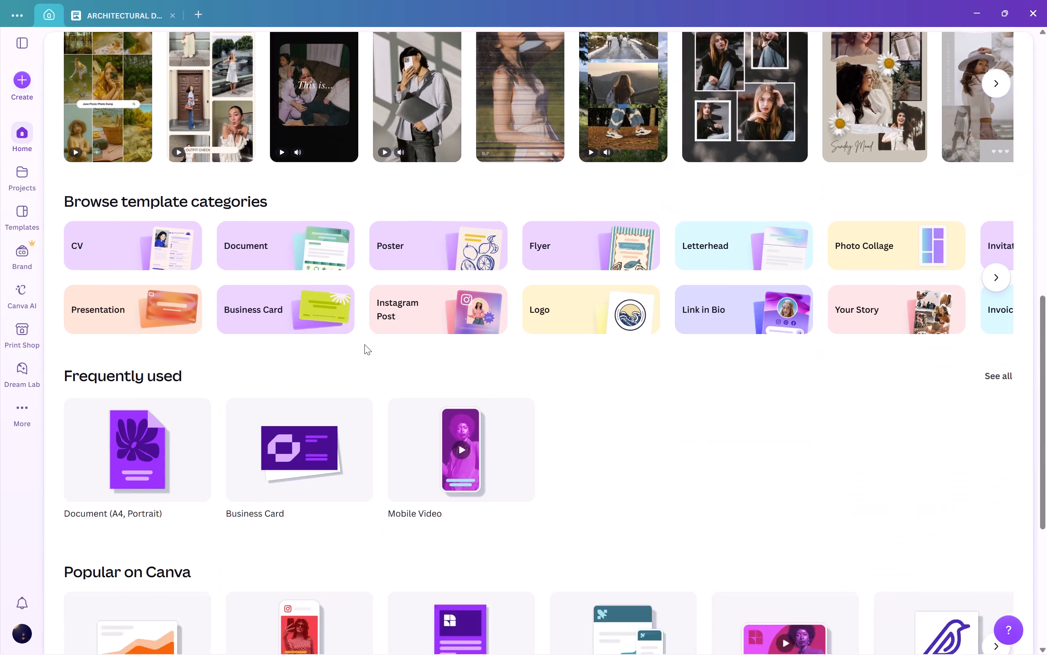
{"action": "scroll", "coordinate": [364, 344], "scroll_direction": "up", "scroll_amount": 8}
{"action": "scroll", "coordinate": [324, 330], "scroll_direction": "up", "scroll_amount": 7}
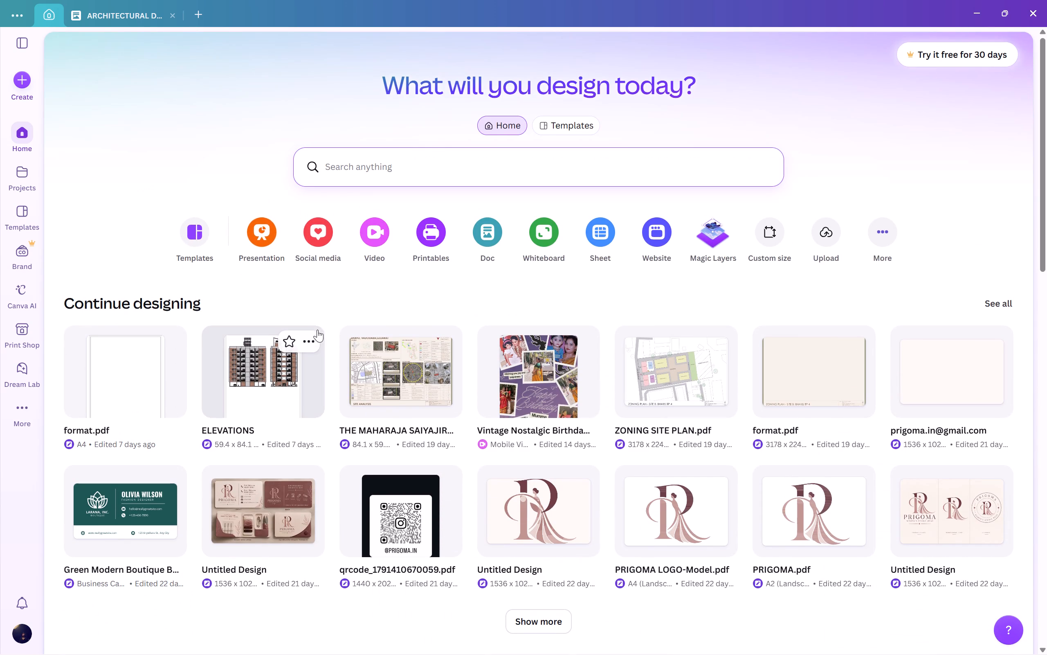
{"action": "scroll", "coordinate": [317, 330], "scroll_direction": "down", "scroll_amount": 3}
{"action": "left_click", "coordinate": [533, 440]}
{"action": "scroll", "coordinate": [533, 440], "scroll_direction": "down", "scroll_amount": 3}
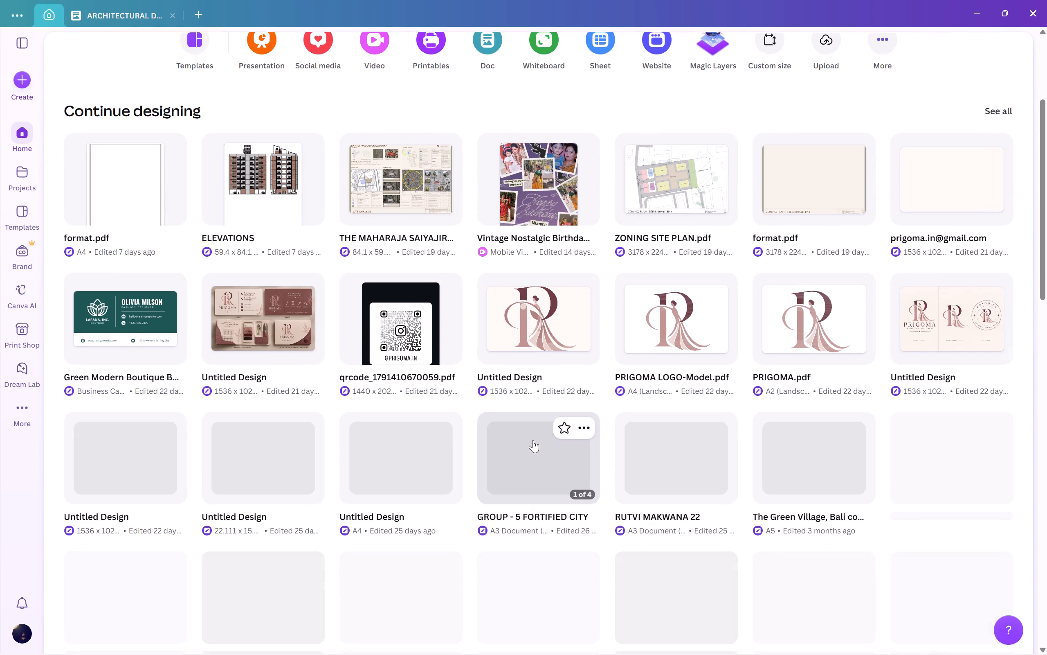
{"action": "scroll", "coordinate": [533, 440], "scroll_direction": "down", "scroll_amount": 5}
{"action": "left_click", "coordinate": [541, 235]}
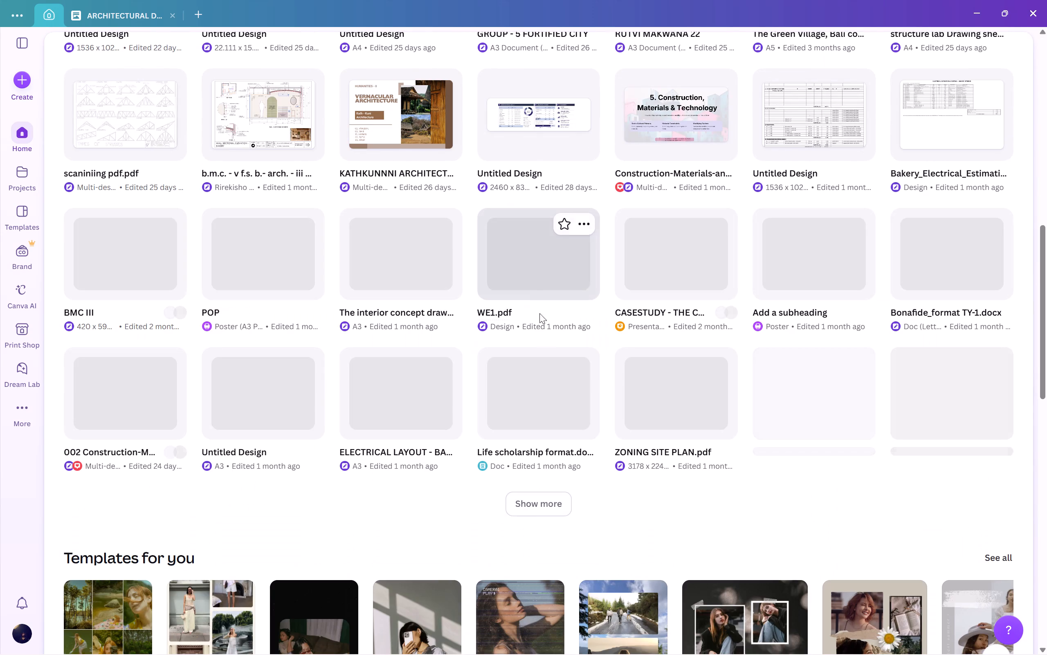
{"action": "scroll", "coordinate": [543, 335], "scroll_direction": "down", "scroll_amount": 3}
{"action": "left_click", "coordinate": [541, 315]}
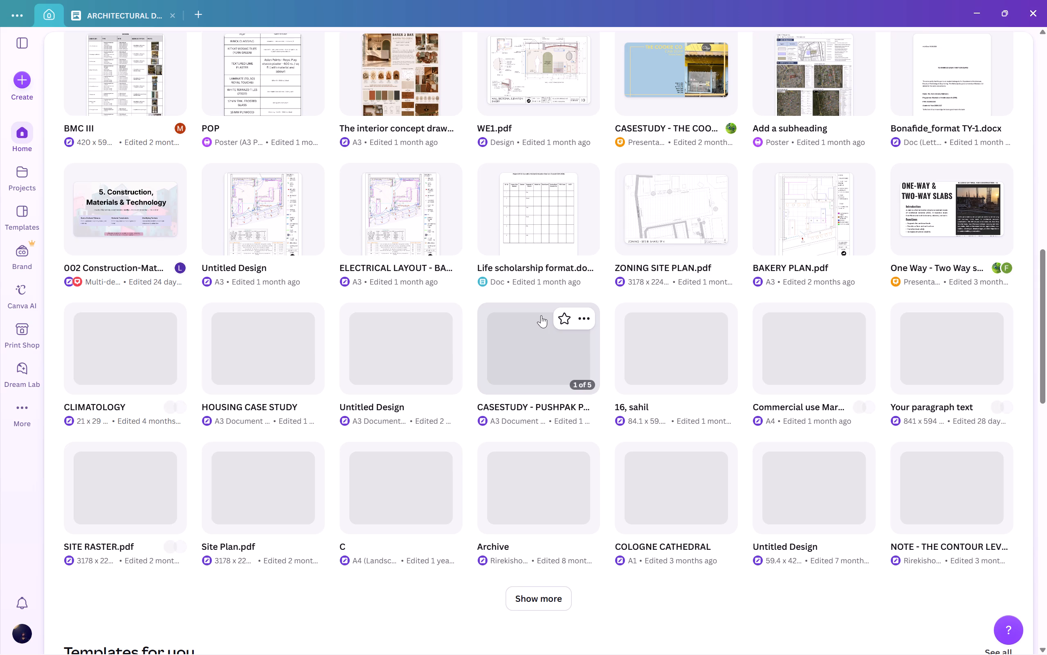
{"action": "scroll", "coordinate": [541, 327], "scroll_direction": "down", "scroll_amount": 3}
{"action": "left_click", "coordinate": [546, 419]}
{"action": "scroll", "coordinate": [546, 396], "scroll_direction": "down", "scroll_amount": 3}
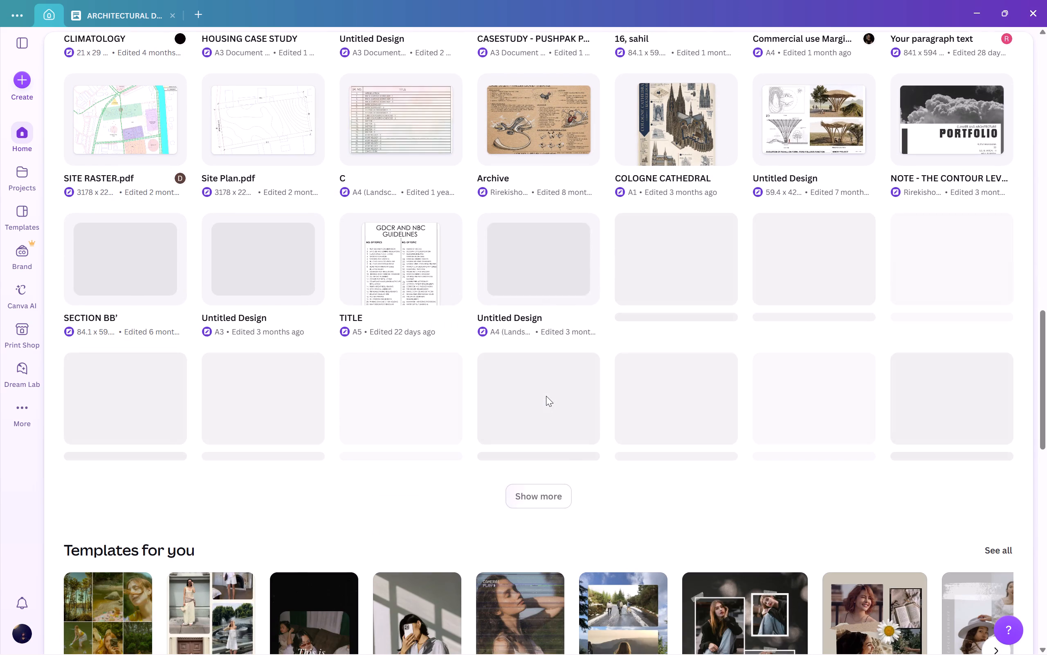
{"action": "left_click", "coordinate": [541, 513]}
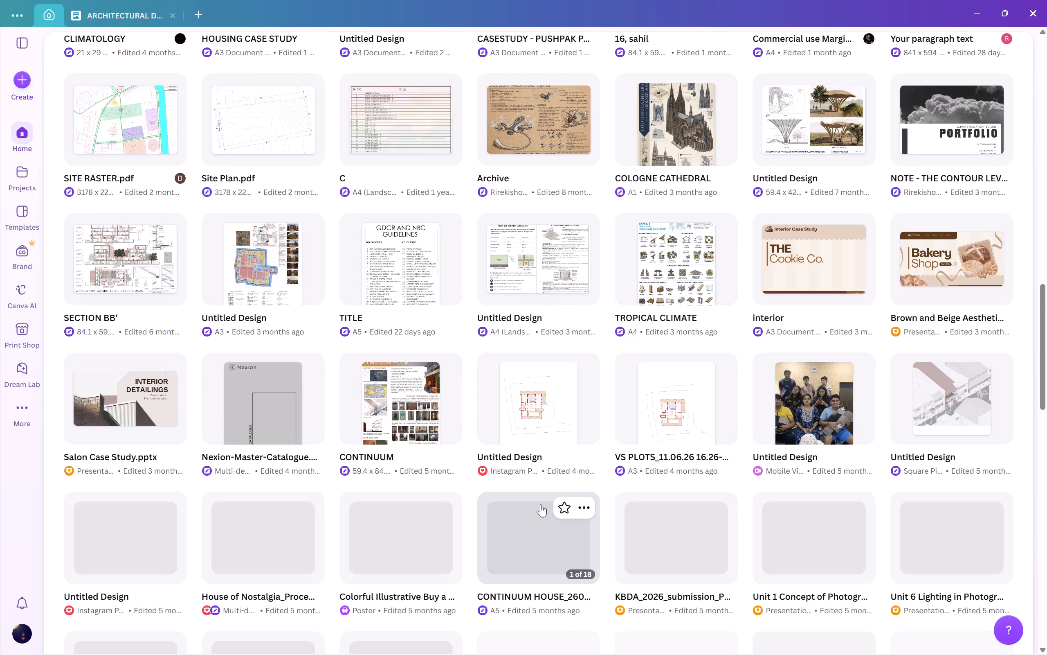
{"action": "scroll", "coordinate": [541, 502], "scroll_direction": "down", "scroll_amount": 6}
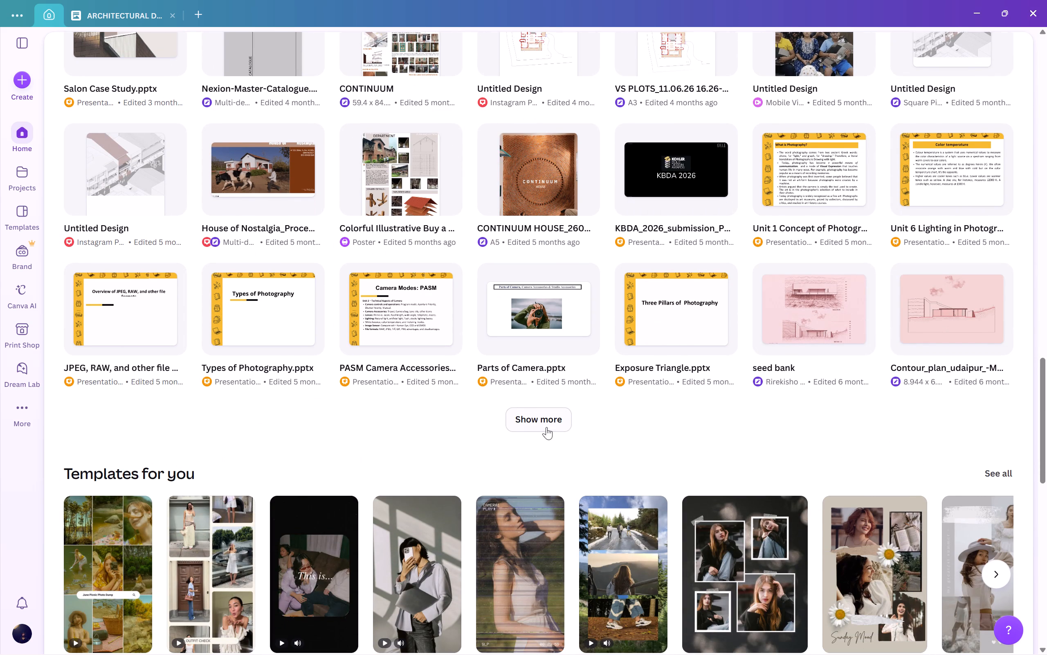
{"action": "left_click", "coordinate": [546, 427]}
{"action": "scroll", "coordinate": [546, 427], "scroll_direction": "down", "scroll_amount": 4}
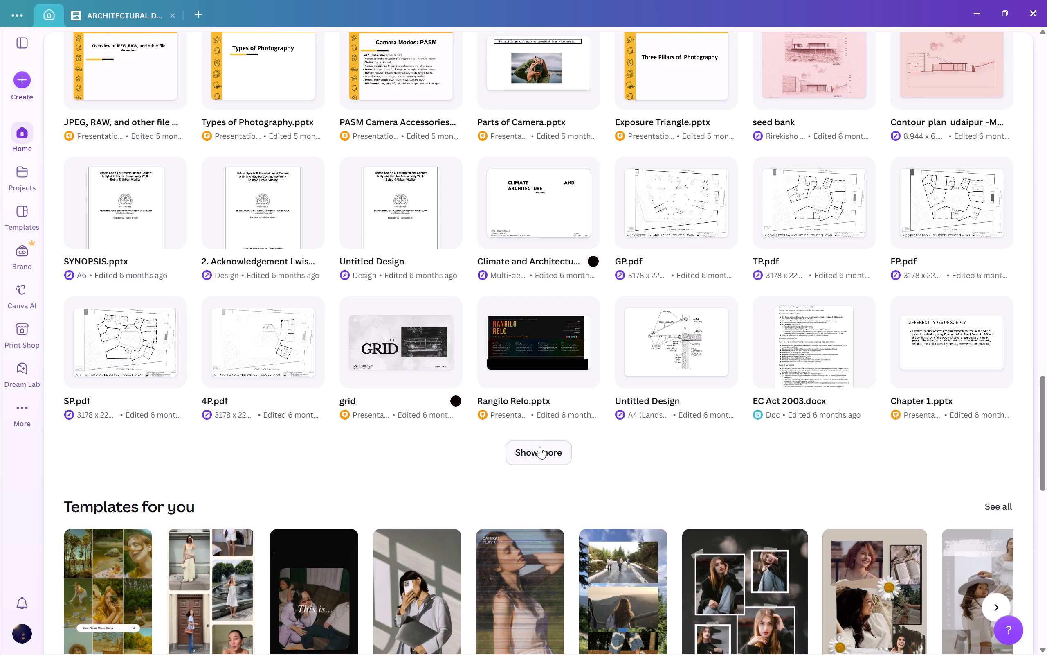
{"action": "left_click", "coordinate": [543, 451]}
{"action": "scroll", "coordinate": [543, 448], "scroll_direction": "down", "scroll_amount": 3}
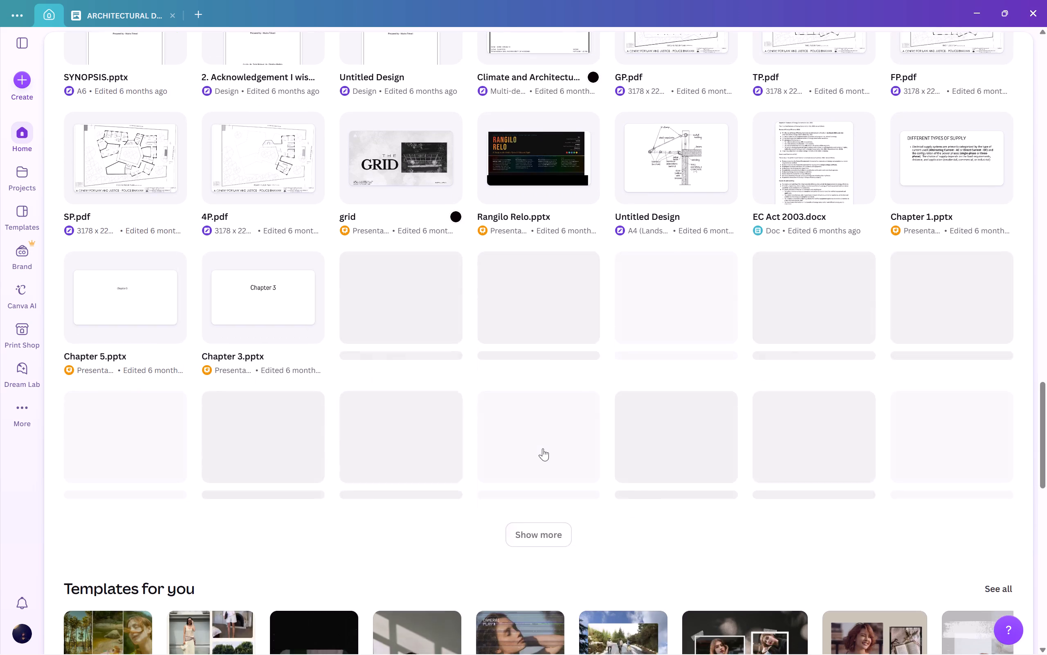
{"action": "scroll", "coordinate": [543, 447], "scroll_direction": "down", "scroll_amount": 2}
{"action": "left_click", "coordinate": [542, 427]}
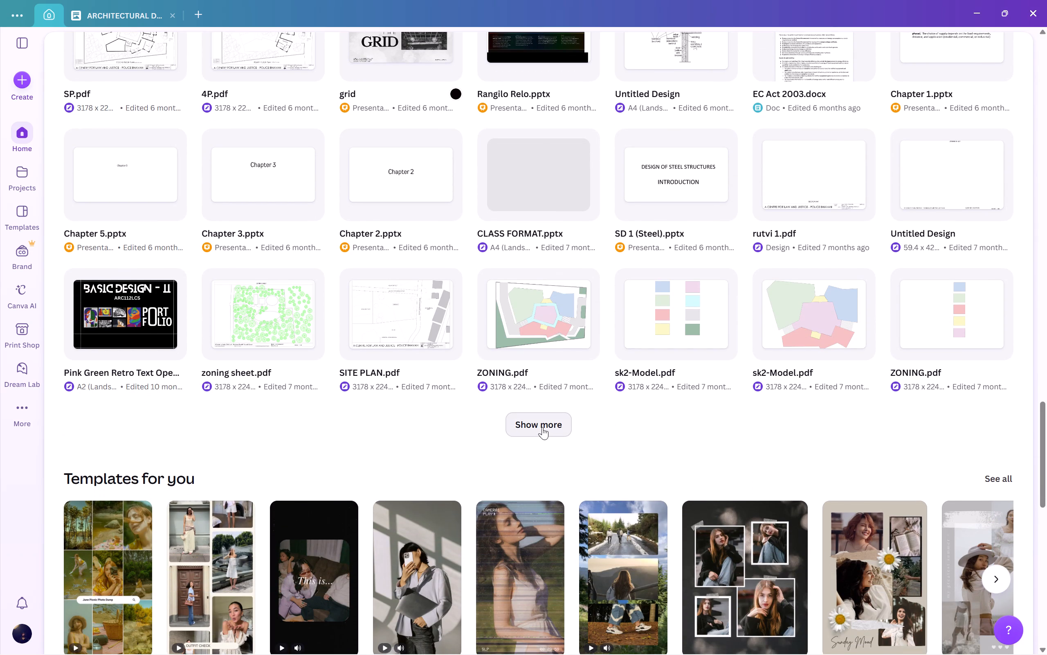
{"action": "scroll", "coordinate": [542, 427], "scroll_direction": "down", "scroll_amount": 3}
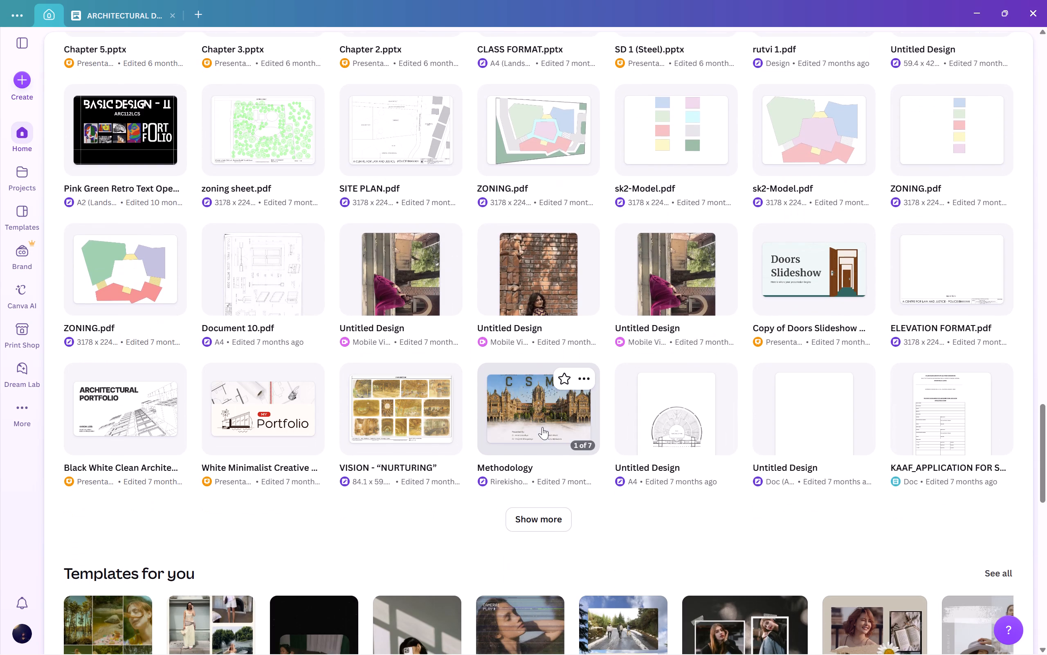
{"action": "left_click", "coordinate": [544, 516]}
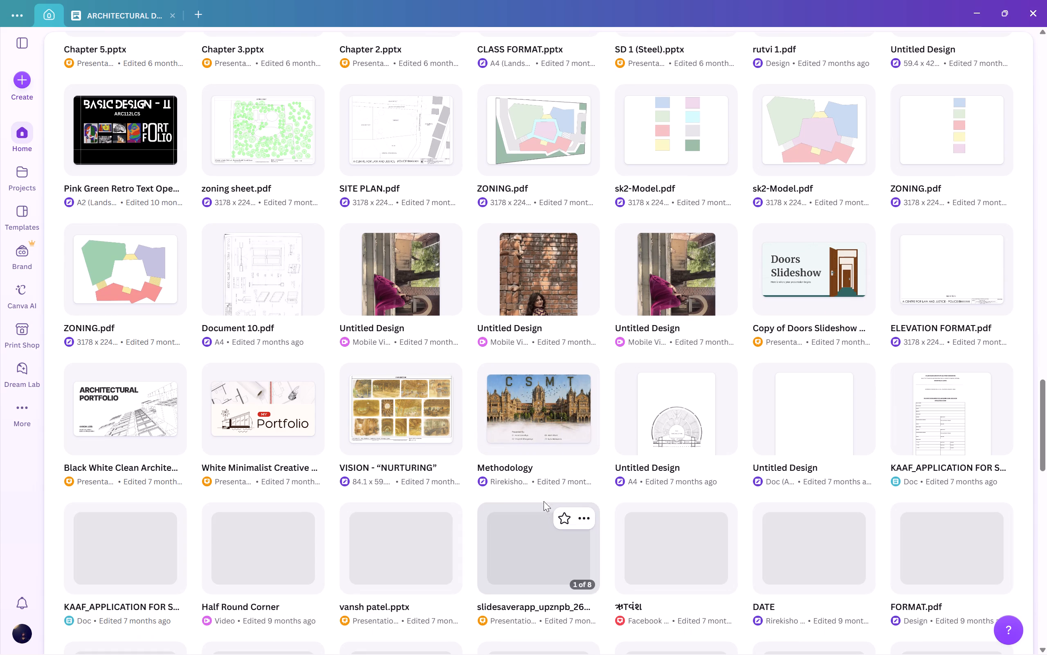
{"action": "scroll", "coordinate": [544, 498], "scroll_direction": "down", "scroll_amount": 4}
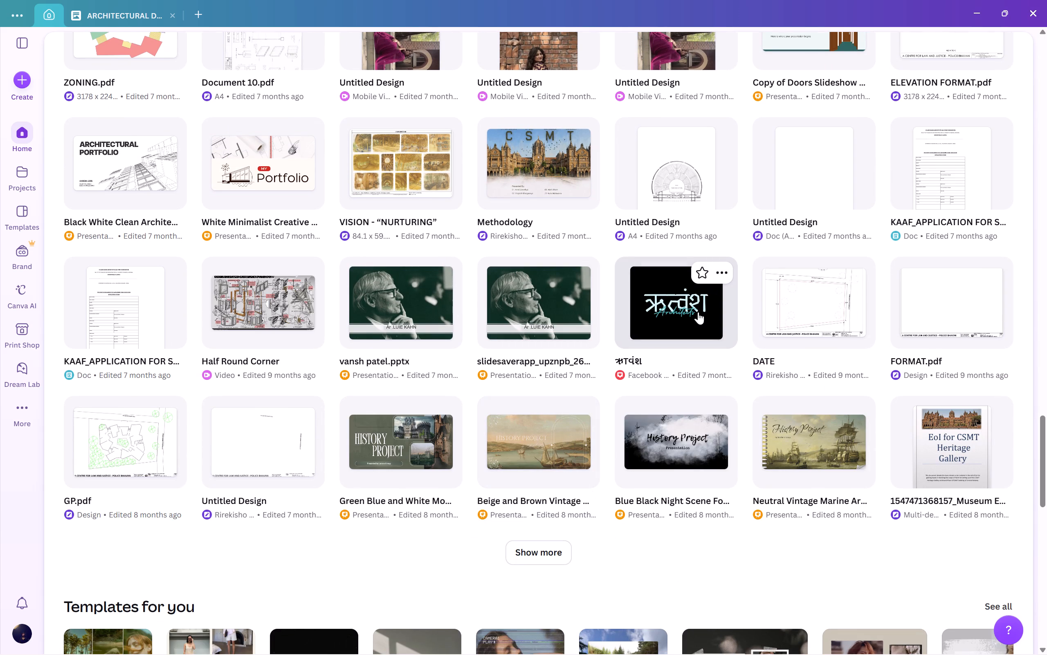
Open the ऋत्वंश Facebook design and copy its two logo texts, ऋत्वंश and Architects.
{"action": "left_click", "coordinate": [698, 312]}
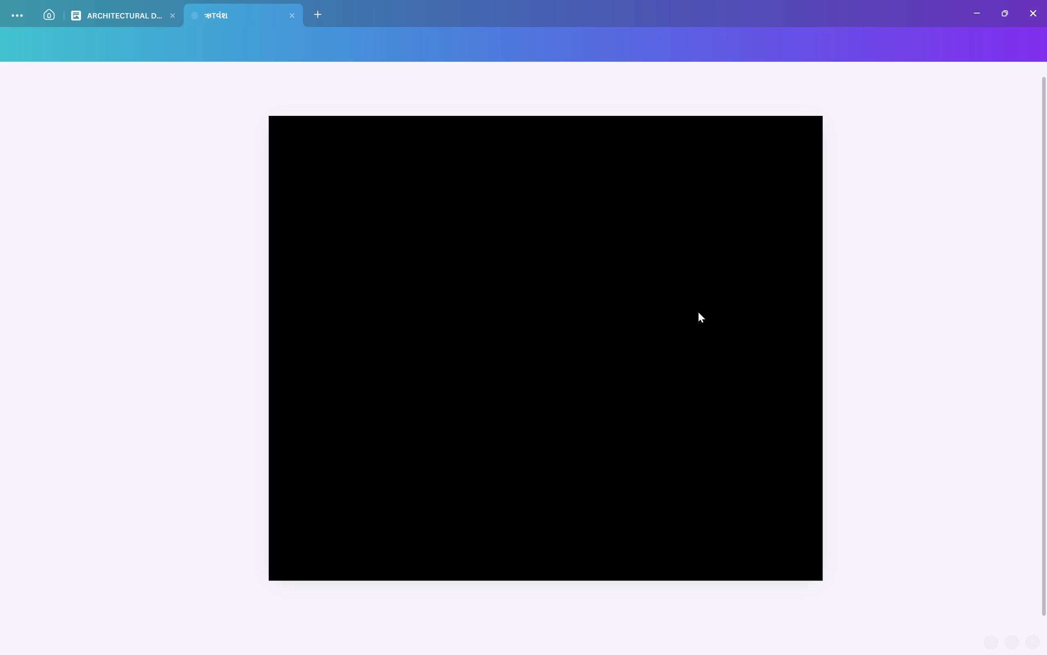
{"action": "left_click", "coordinate": [872, 186]}
{"action": "left_click_drag", "start_coordinate": [908, 161], "coordinate": [198, 529]}
{"action": "key", "text": "ctrl+c"}
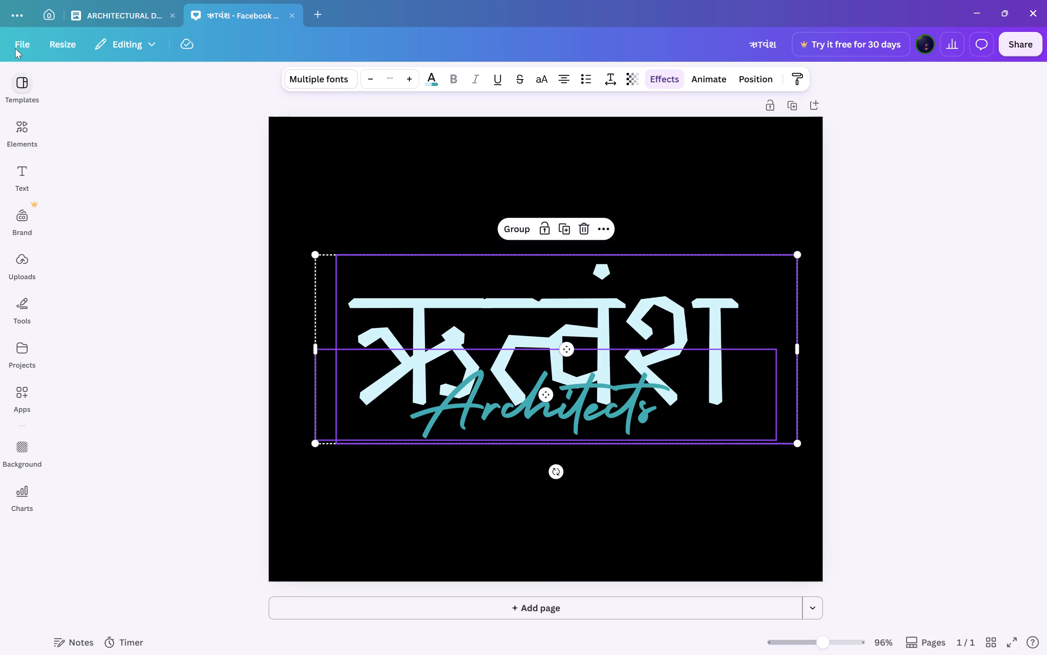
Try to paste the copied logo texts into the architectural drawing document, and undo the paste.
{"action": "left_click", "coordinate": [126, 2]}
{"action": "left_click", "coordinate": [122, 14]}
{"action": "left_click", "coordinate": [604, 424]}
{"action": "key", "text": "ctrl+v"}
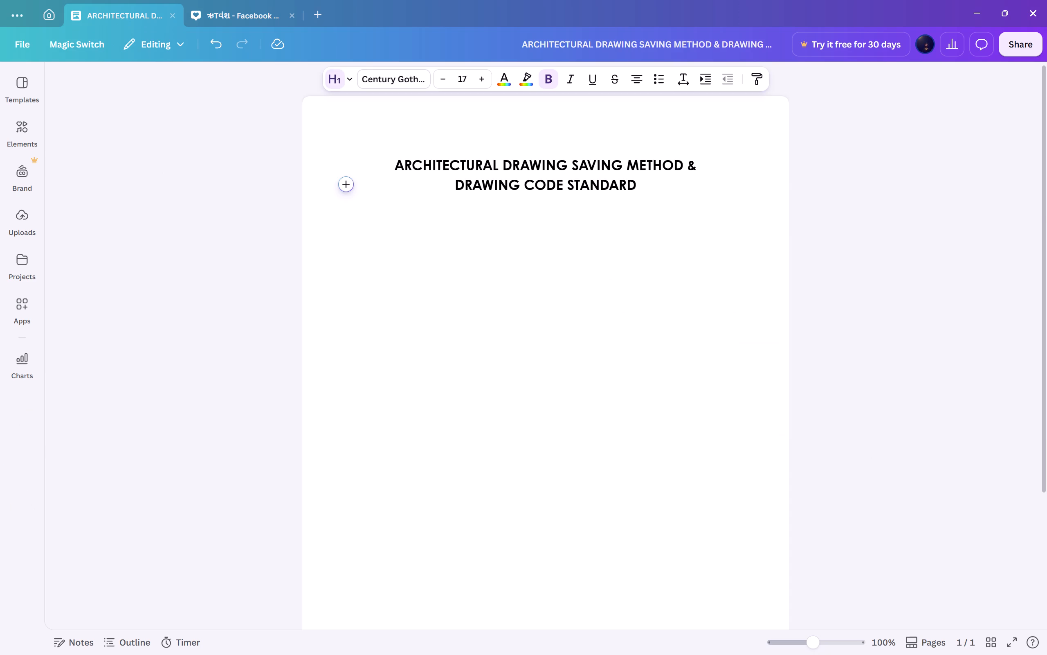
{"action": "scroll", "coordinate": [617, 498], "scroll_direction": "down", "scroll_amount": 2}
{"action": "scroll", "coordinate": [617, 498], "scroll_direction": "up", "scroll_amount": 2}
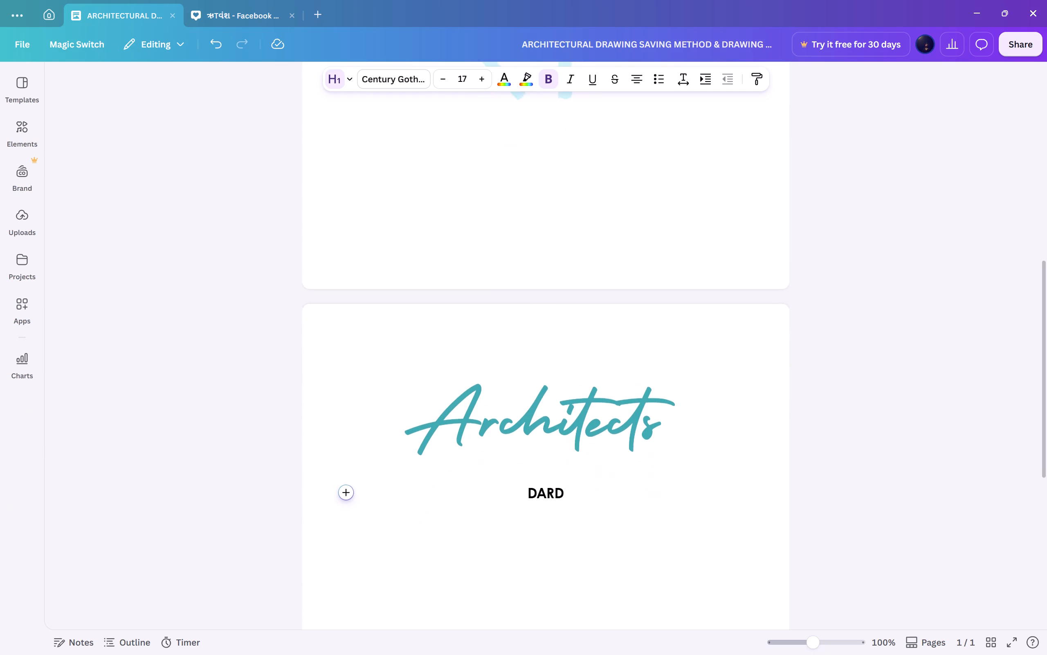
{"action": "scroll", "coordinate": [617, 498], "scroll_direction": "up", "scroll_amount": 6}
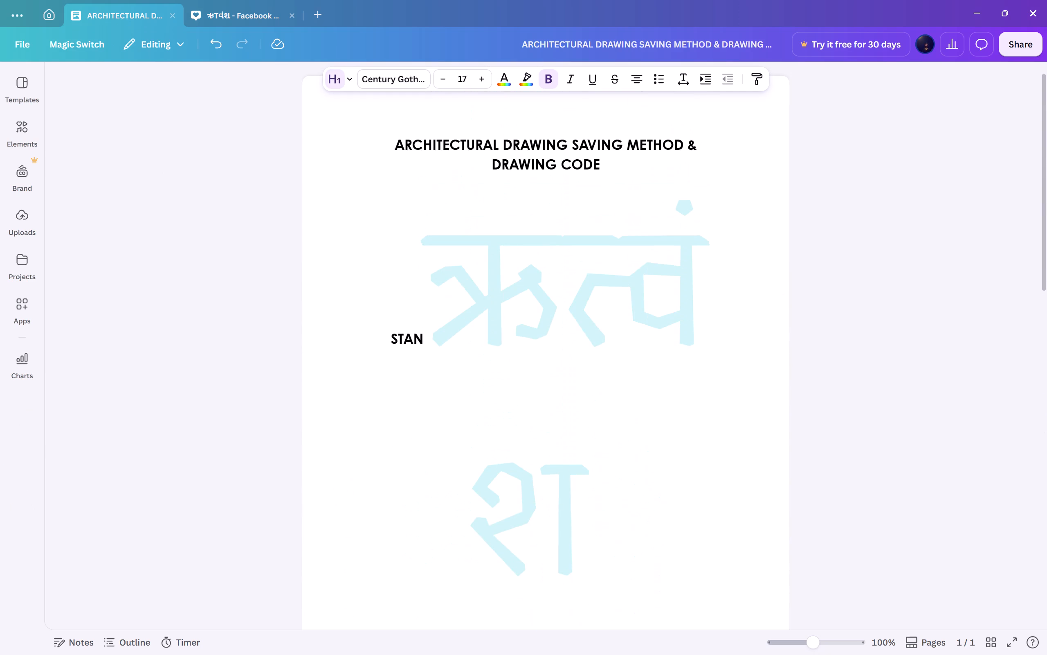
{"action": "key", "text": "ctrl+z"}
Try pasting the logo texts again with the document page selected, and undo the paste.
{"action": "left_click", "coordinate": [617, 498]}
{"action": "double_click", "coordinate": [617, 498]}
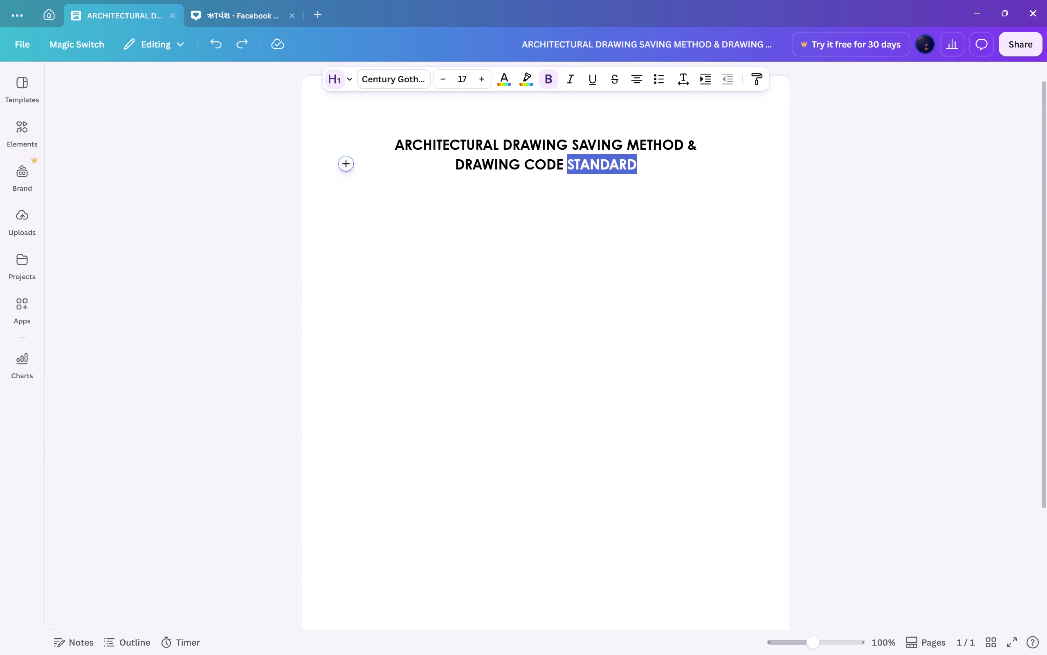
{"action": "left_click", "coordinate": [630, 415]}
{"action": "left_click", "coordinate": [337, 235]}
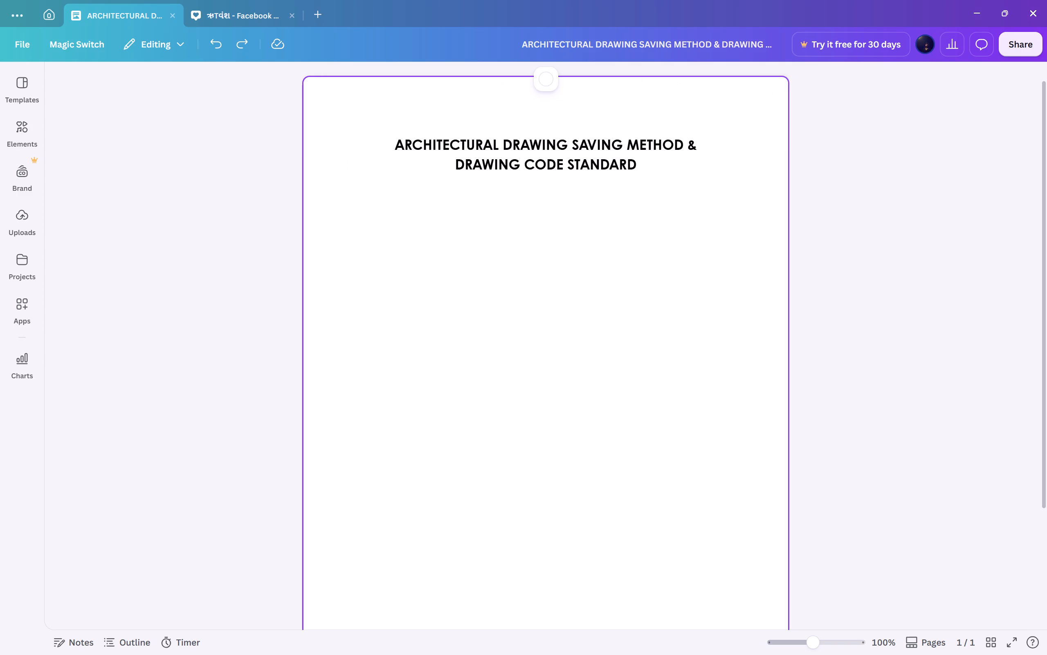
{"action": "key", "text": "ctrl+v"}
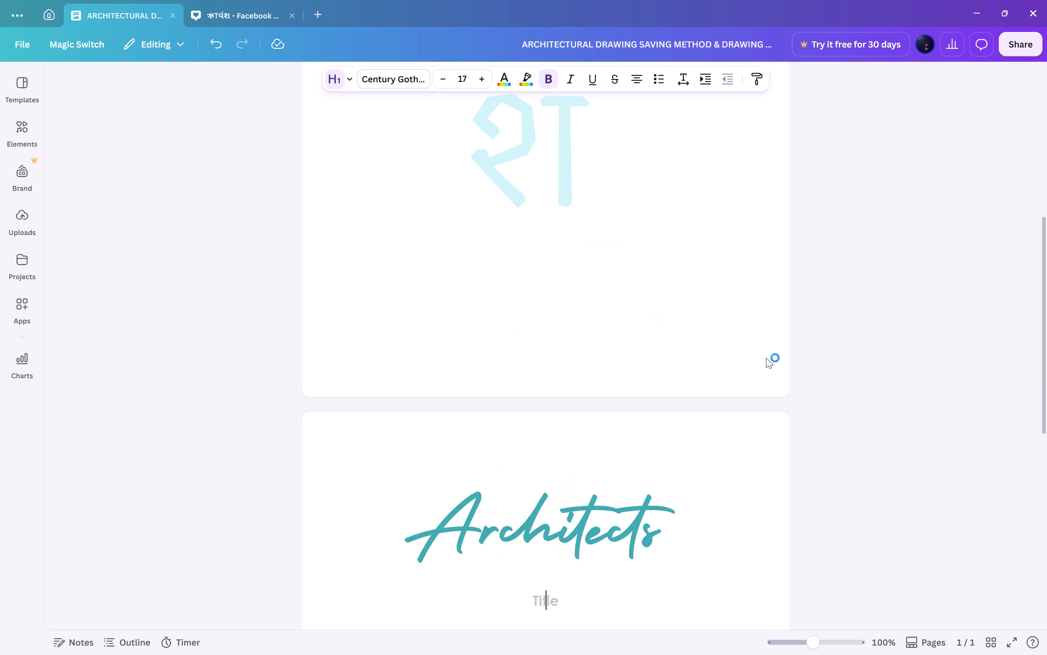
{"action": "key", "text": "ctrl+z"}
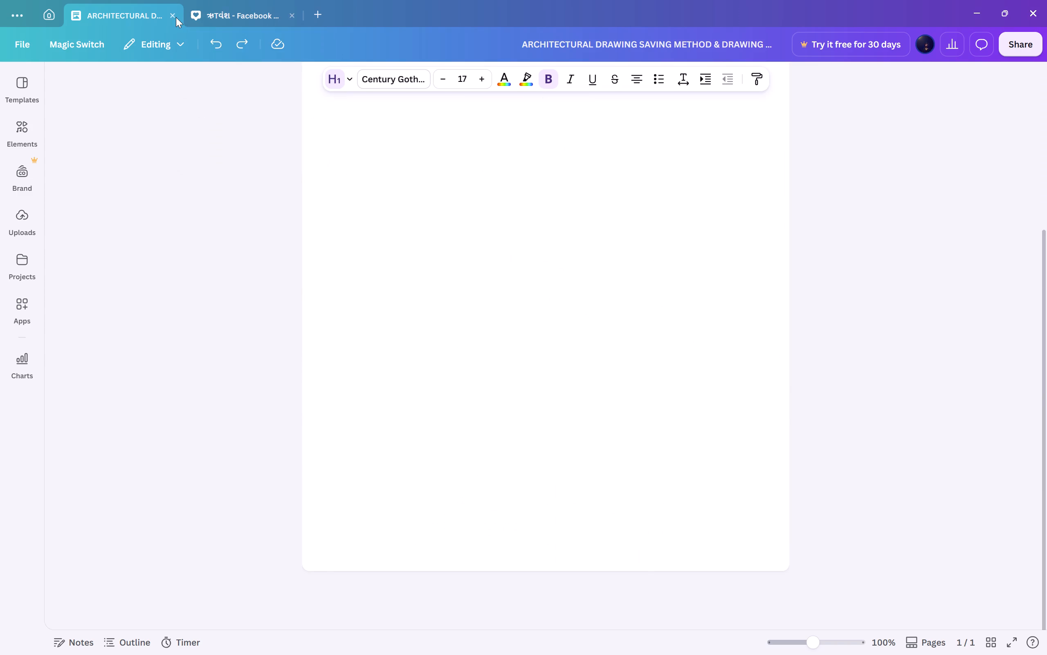
Close the architectural drawing document and open a new tab for an untitled A4 design.
{"action": "left_click", "coordinate": [176, 17]}
{"action": "left_click", "coordinate": [203, 20]}
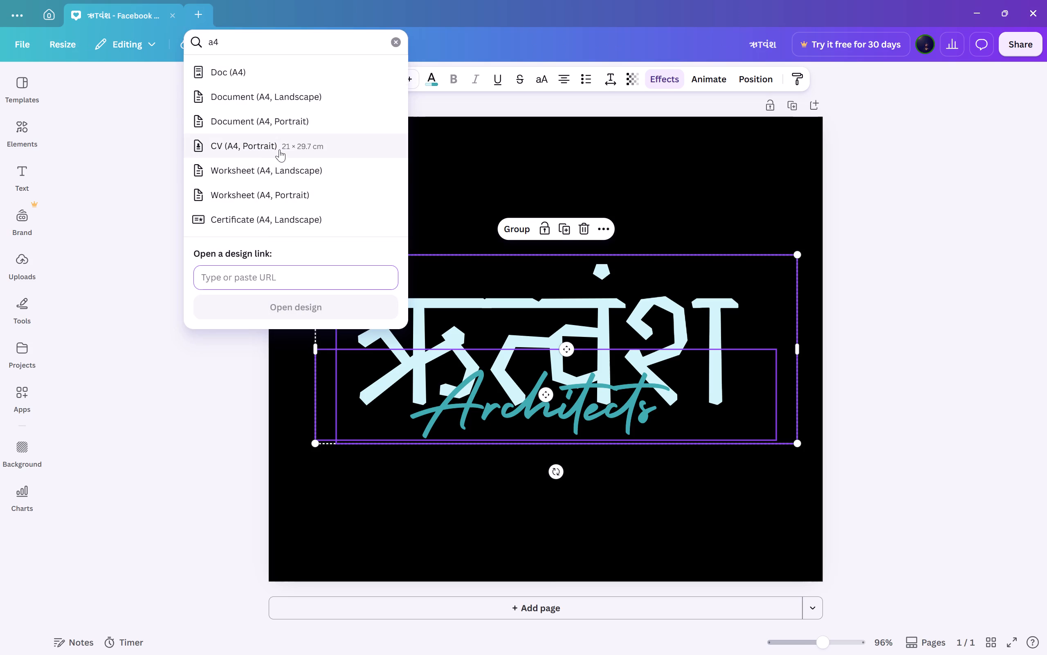
Create a blank A4 portrait document and paste the copied ऋत्वंश and Architects logo texts onto its page.
{"action": "left_click", "coordinate": [282, 126]}
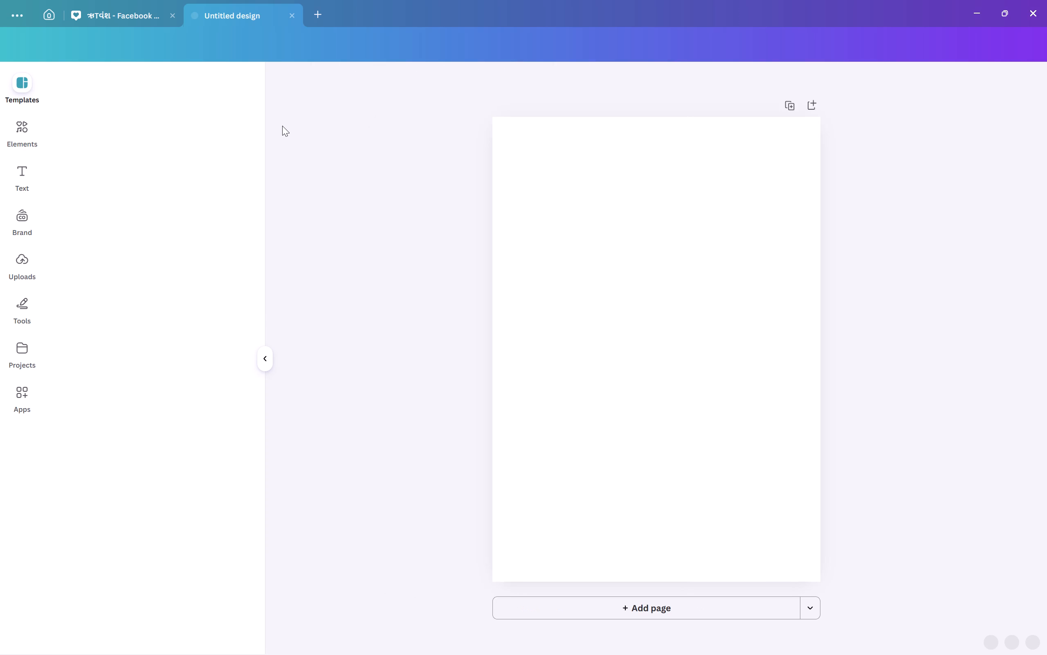
{"action": "left_click", "coordinate": [269, 355]}
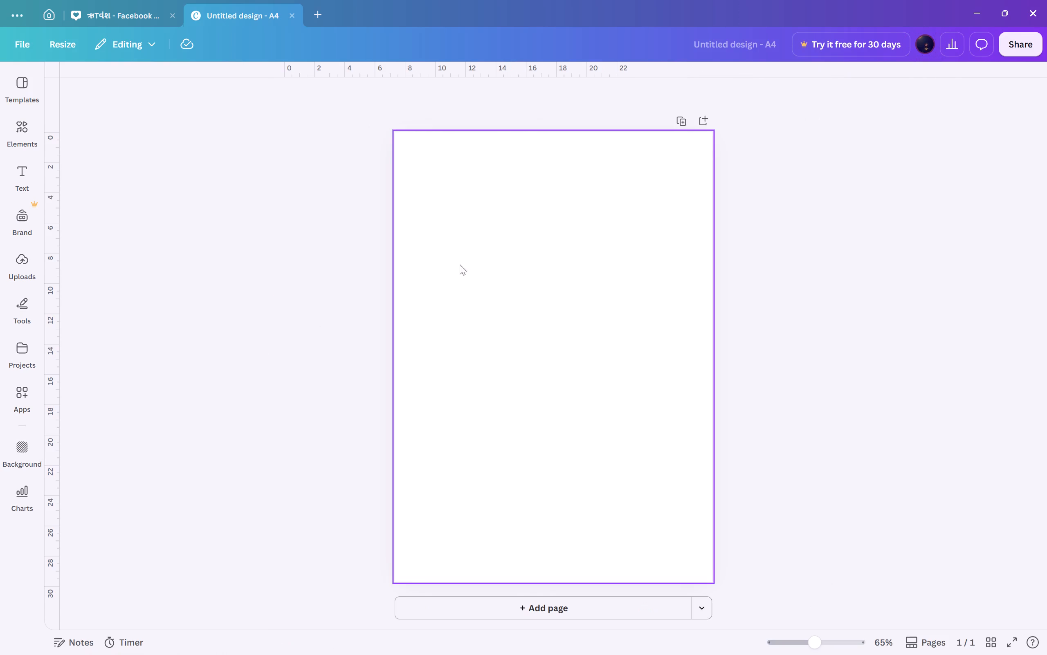
{"action": "left_click", "coordinate": [488, 216]}
{"action": "key", "text": "ctrl+v"}
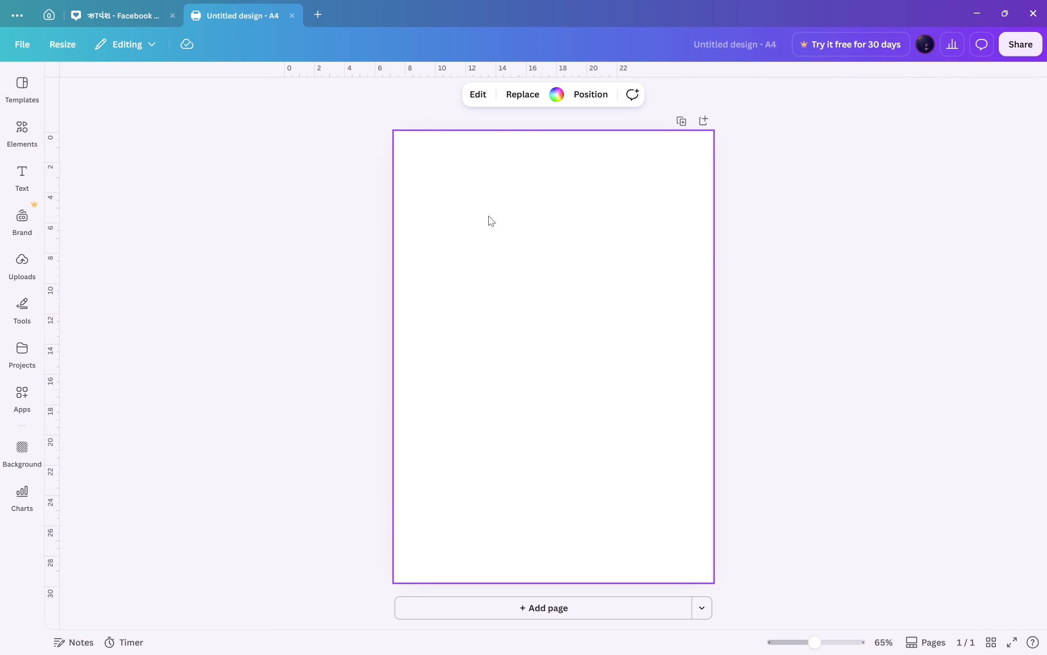
{"action": "left_click", "coordinate": [643, 369]}
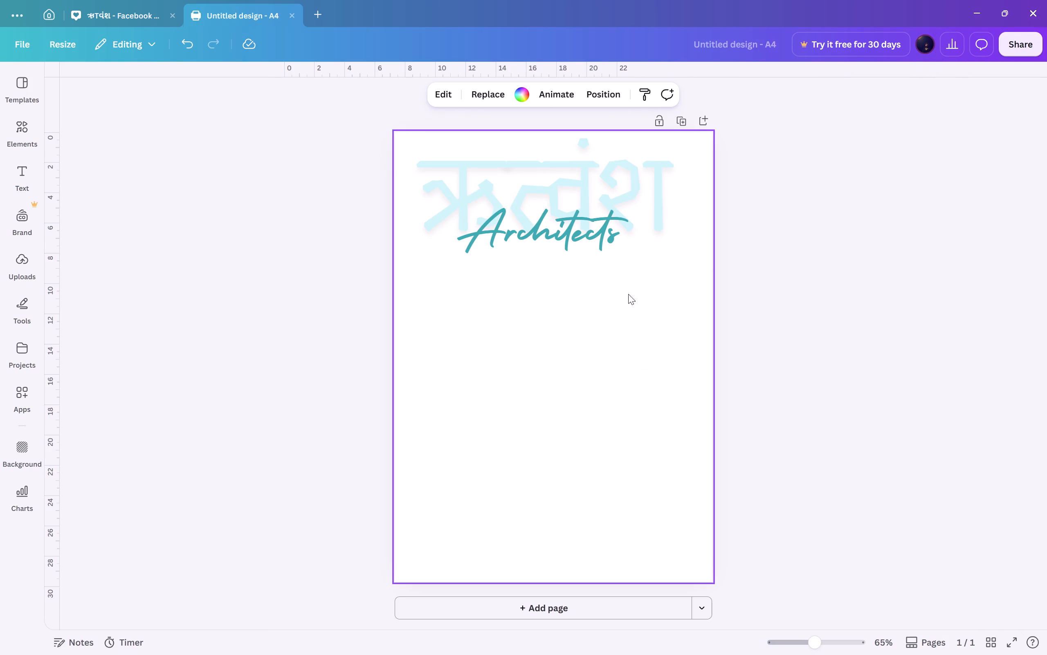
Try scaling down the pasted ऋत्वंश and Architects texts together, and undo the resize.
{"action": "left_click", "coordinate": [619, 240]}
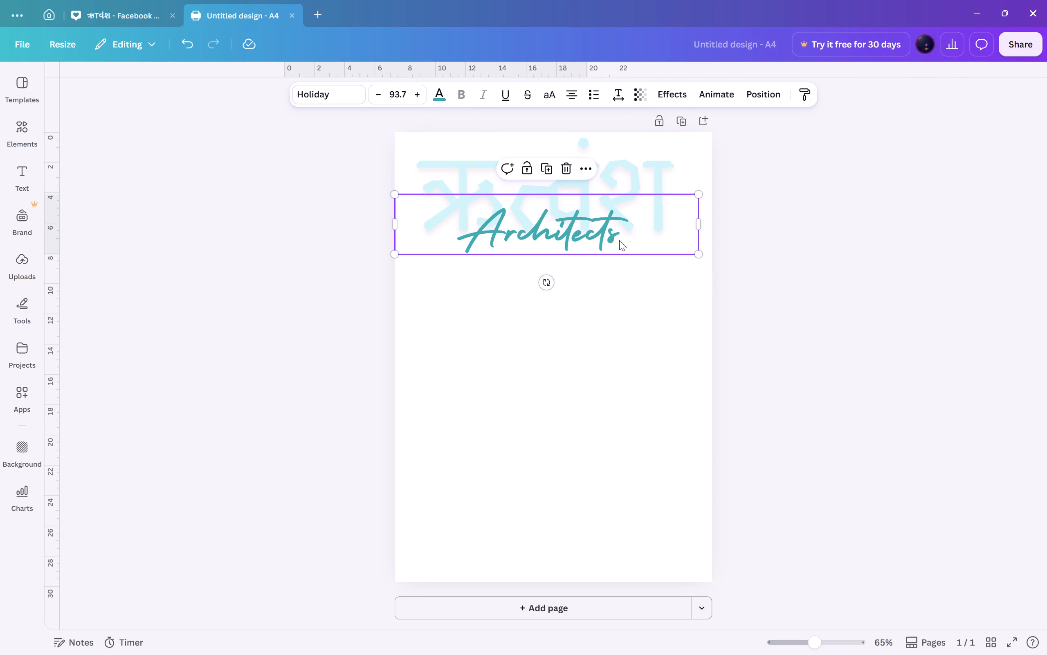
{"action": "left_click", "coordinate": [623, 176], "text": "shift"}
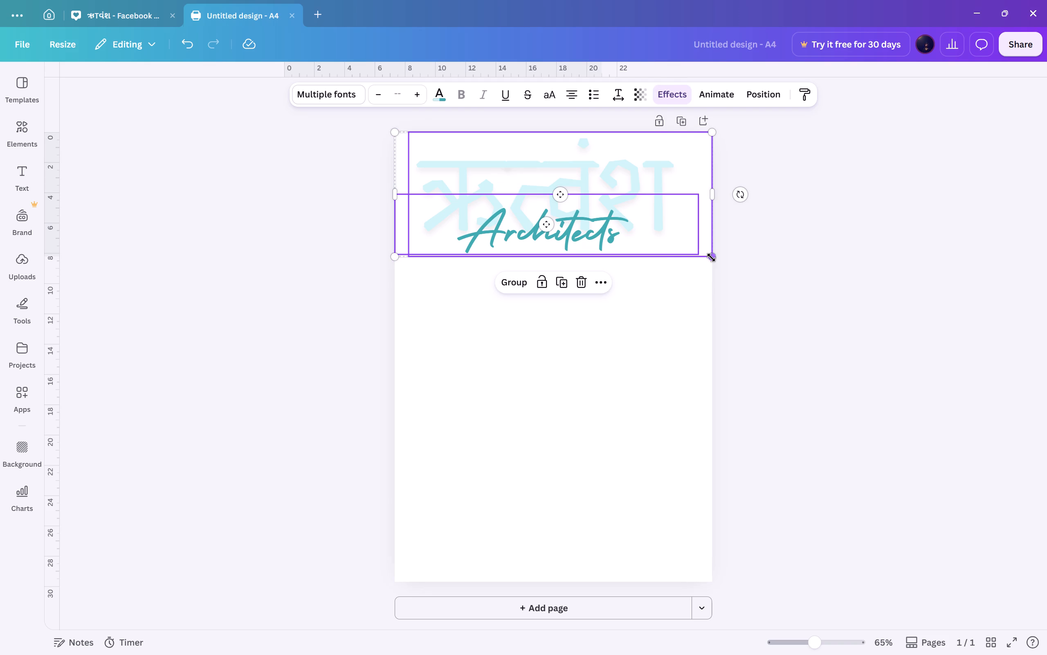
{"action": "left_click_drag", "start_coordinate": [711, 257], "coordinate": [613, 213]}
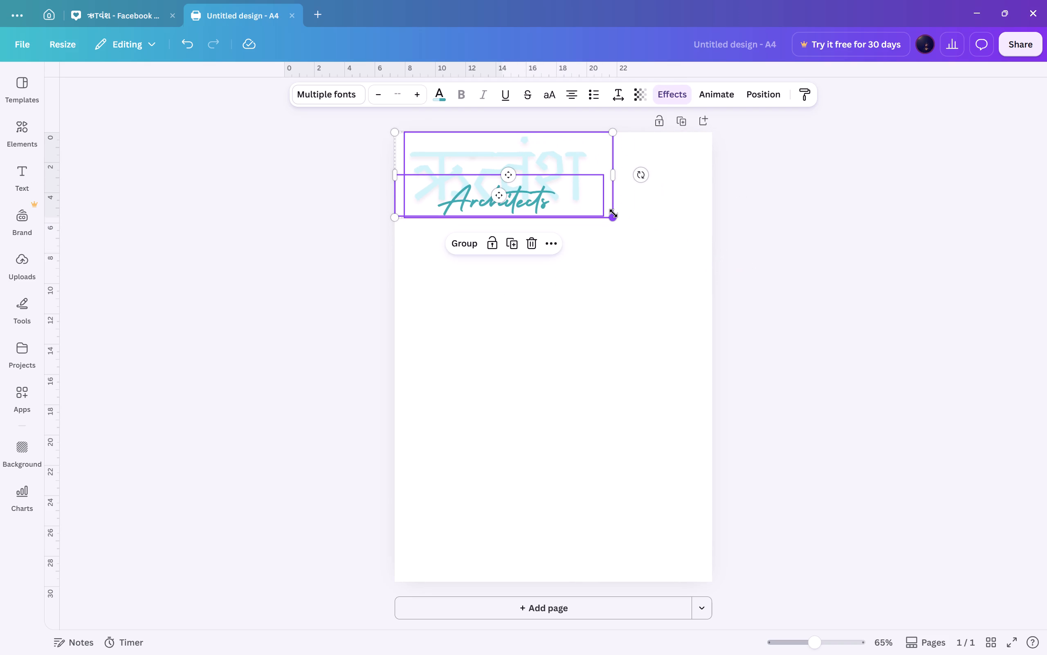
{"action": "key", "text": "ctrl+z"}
Return to the ऋत्वंश Facebook design and select its ऋत्वंश and Architects logo texts together.
{"action": "left_click", "coordinate": [102, 16]}
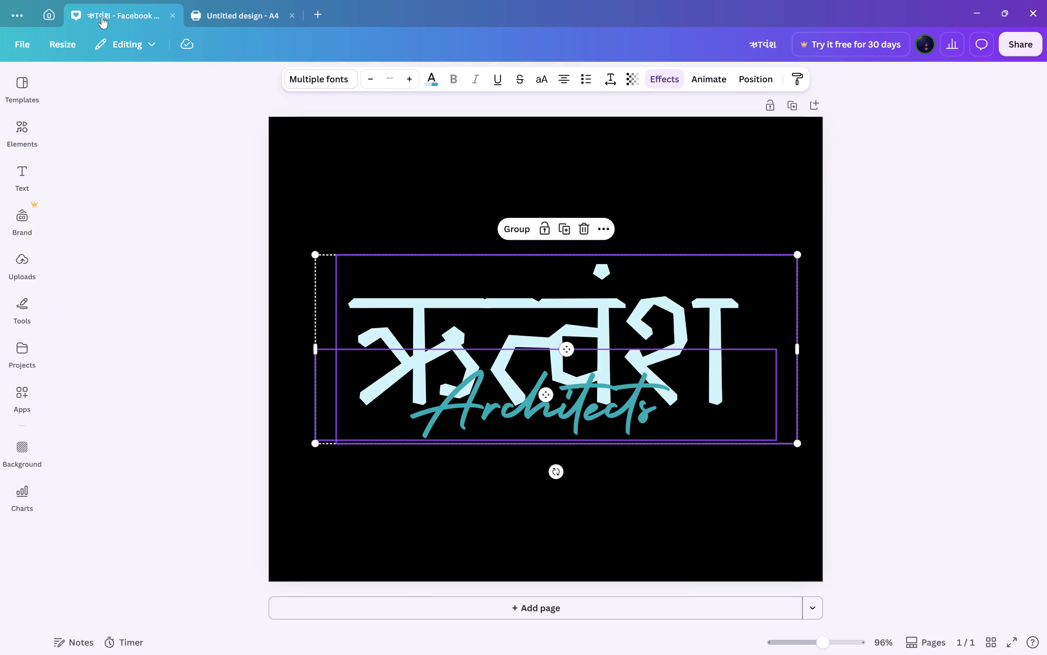
{"action": "left_click", "coordinate": [753, 199]}
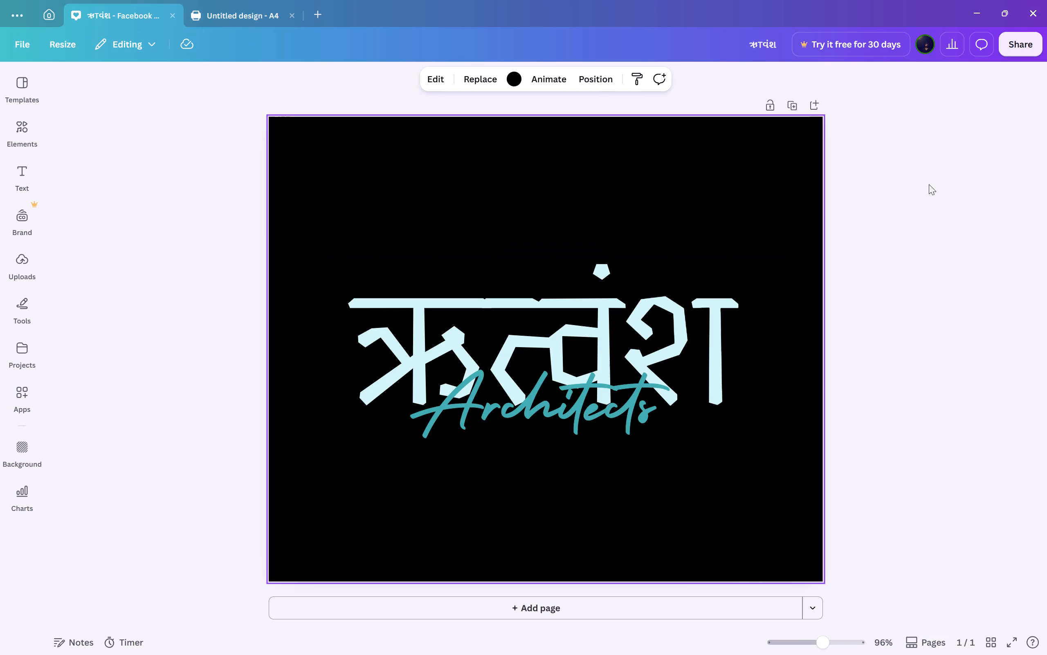
{"action": "left_click", "coordinate": [929, 184]}
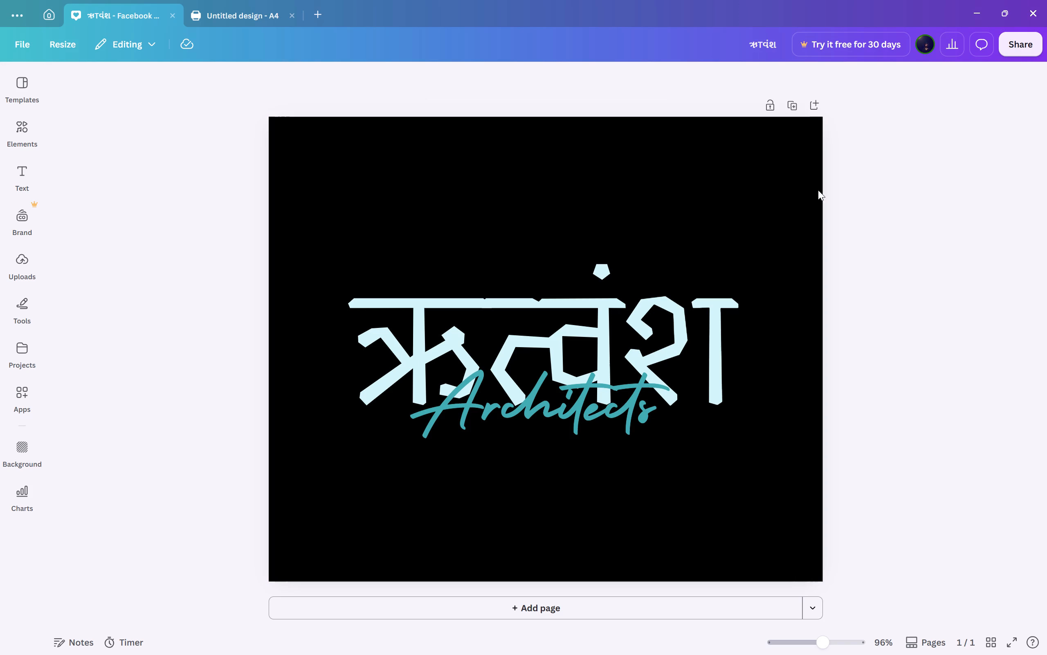
{"action": "right_click", "coordinate": [697, 200]}
{"action": "left_click", "coordinate": [586, 173]}
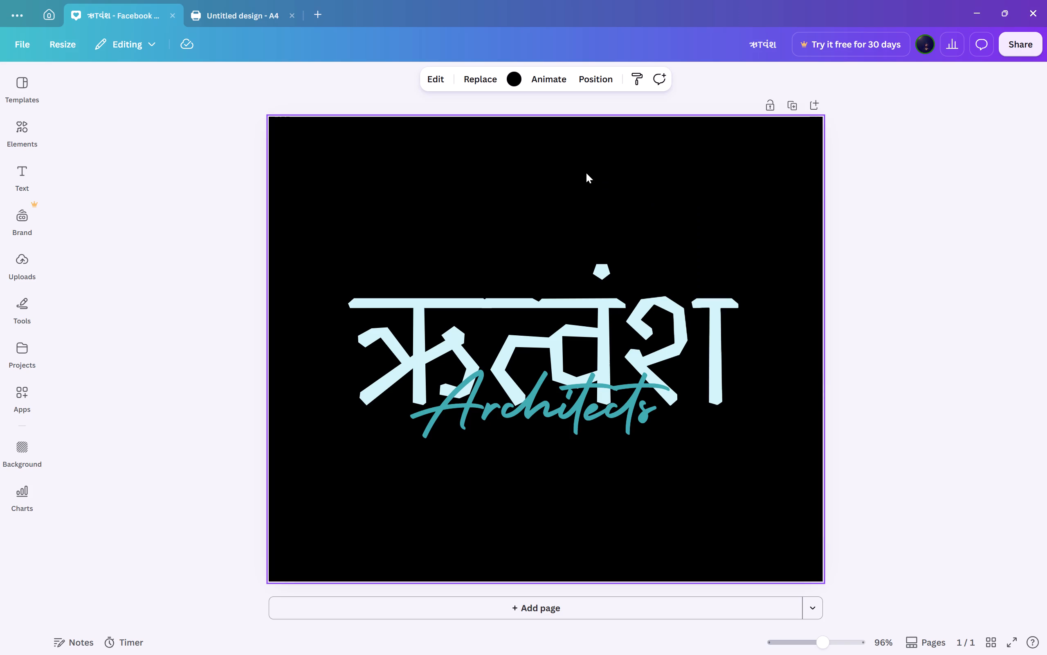
{"action": "left_click", "coordinate": [858, 244]}
{"action": "left_click_drag", "start_coordinate": [1029, 237], "coordinate": [13, 509]}
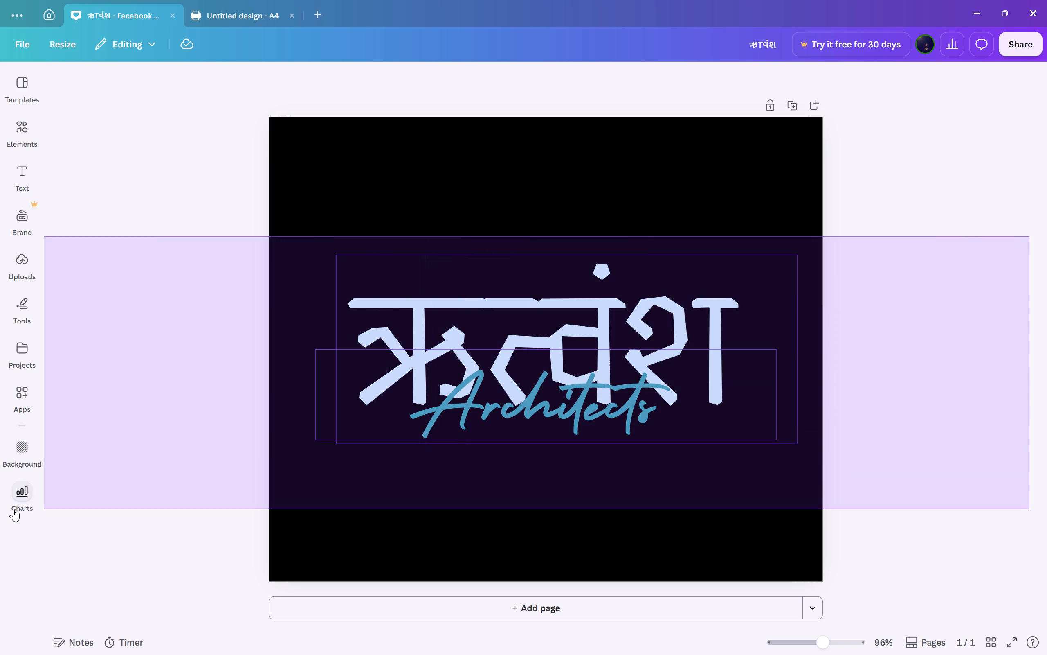
{"action": "left_click_drag", "start_coordinate": [13, 509], "coordinate": [13, 509]}
{"action": "left_click", "coordinate": [857, 243]}
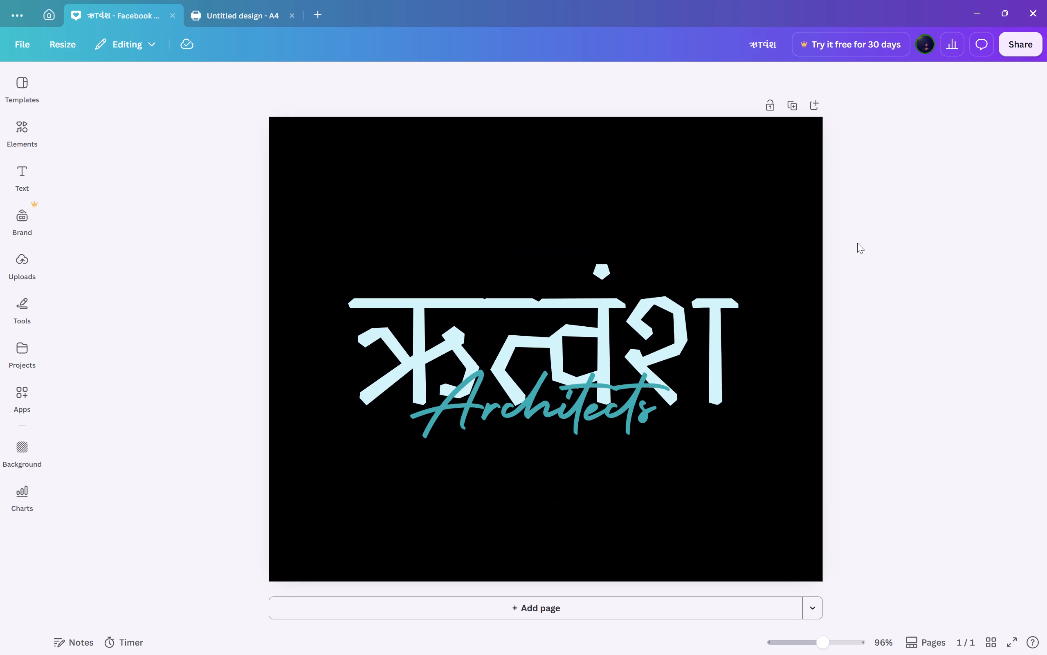
{"action": "left_click", "coordinate": [801, 184]}
{"action": "left_click", "coordinate": [872, 529]}
{"action": "left_click_drag", "start_coordinate": [908, 270], "coordinate": [414, 532]}
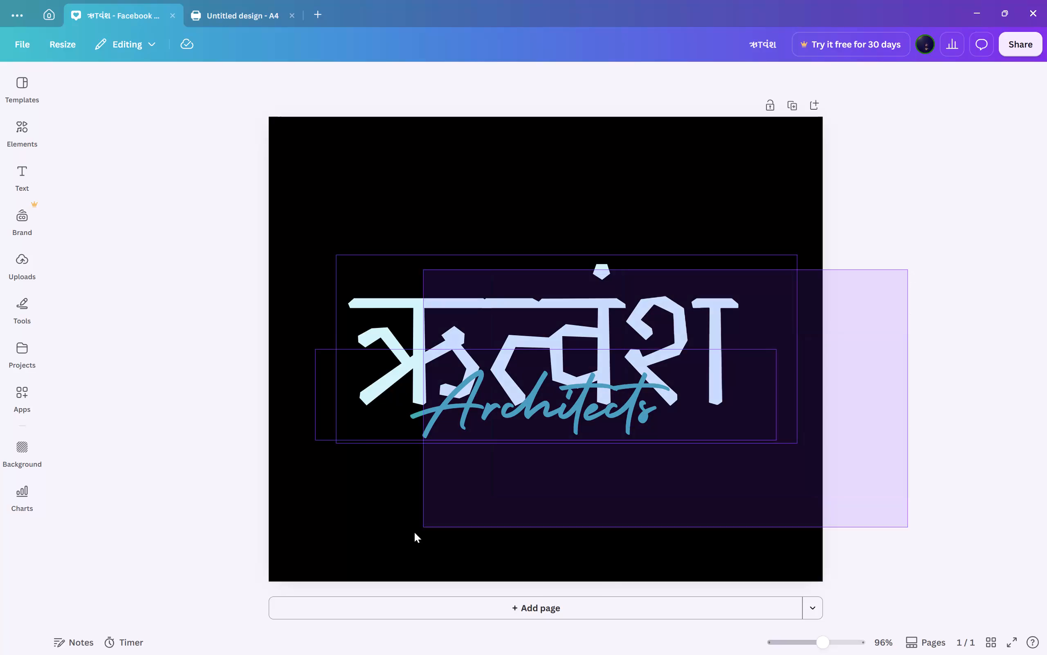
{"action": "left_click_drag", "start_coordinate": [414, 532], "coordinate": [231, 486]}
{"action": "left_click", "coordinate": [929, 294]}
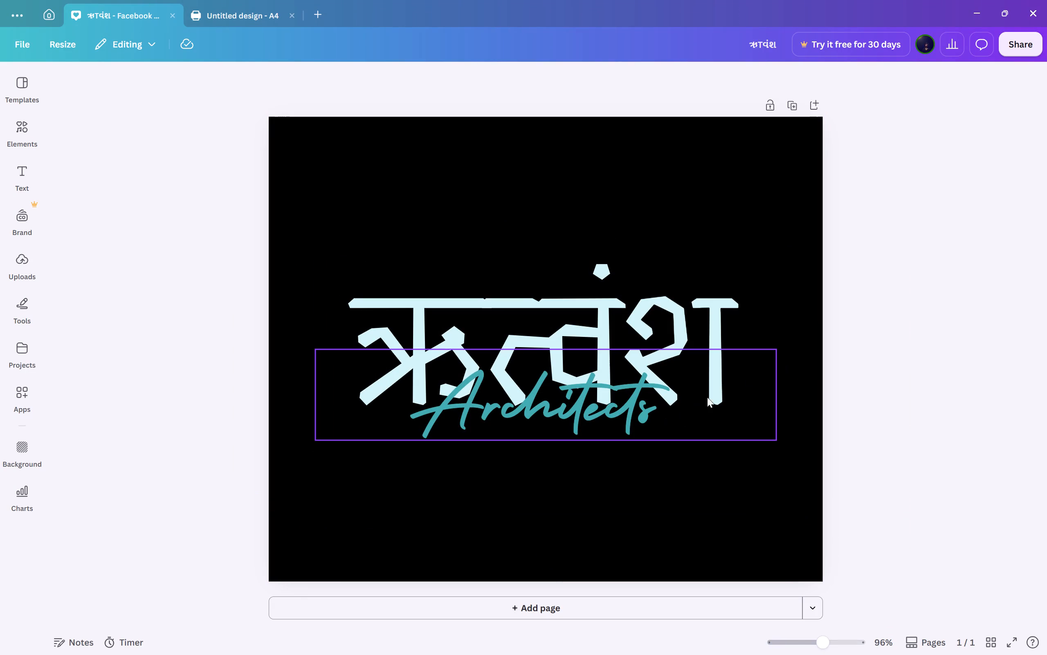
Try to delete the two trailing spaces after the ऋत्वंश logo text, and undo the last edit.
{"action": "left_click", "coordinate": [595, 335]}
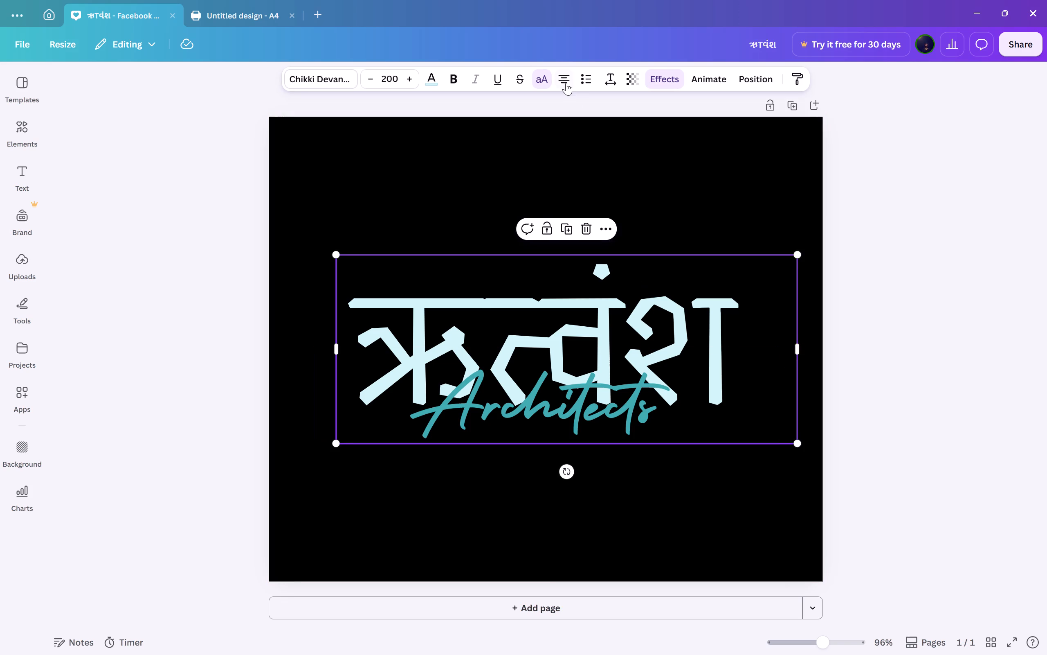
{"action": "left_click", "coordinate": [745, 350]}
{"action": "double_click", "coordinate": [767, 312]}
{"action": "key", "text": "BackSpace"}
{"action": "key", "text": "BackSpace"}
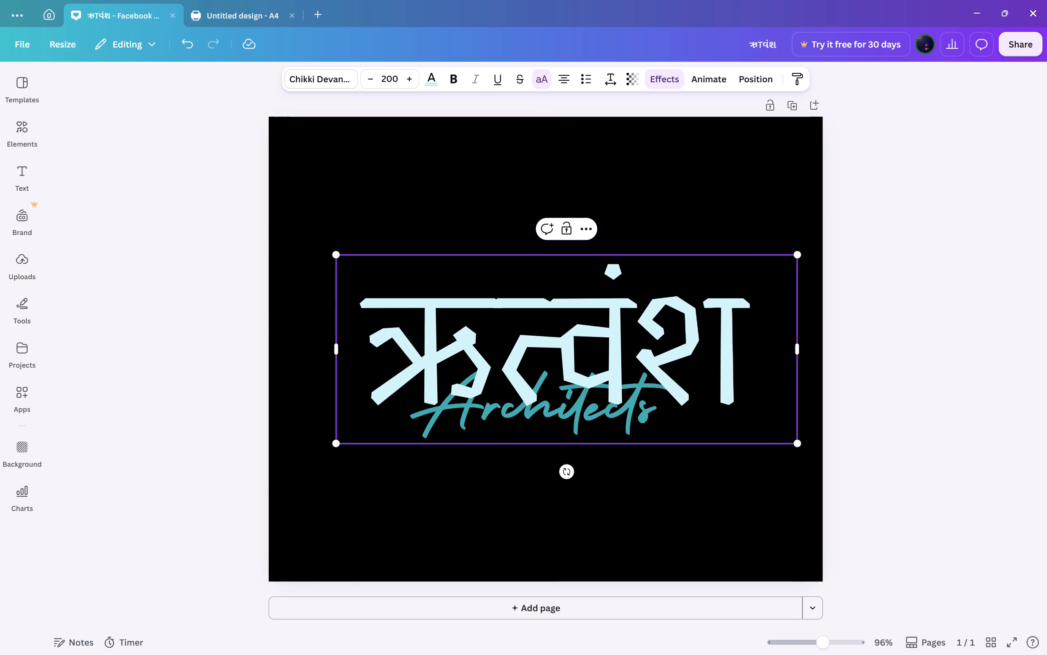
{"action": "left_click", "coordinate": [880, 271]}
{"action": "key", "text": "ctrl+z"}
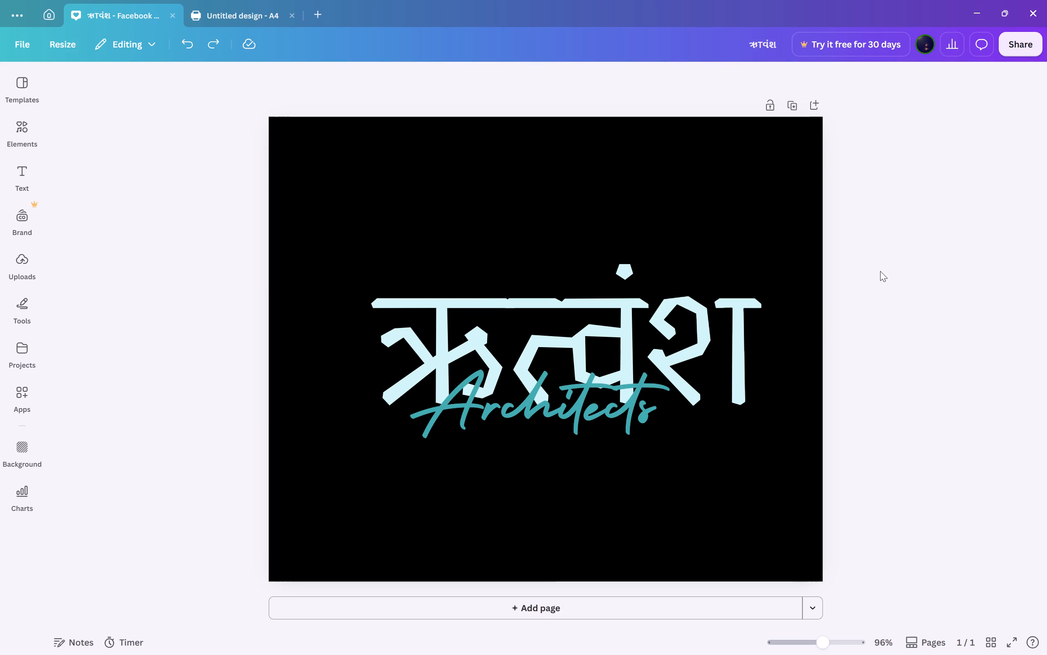
Undo the remaining edit to the ऋत्वंश logo text in the Facebook design.
{"action": "key", "text": "ctrl+z"}
{"action": "left_click", "coordinate": [880, 271]}
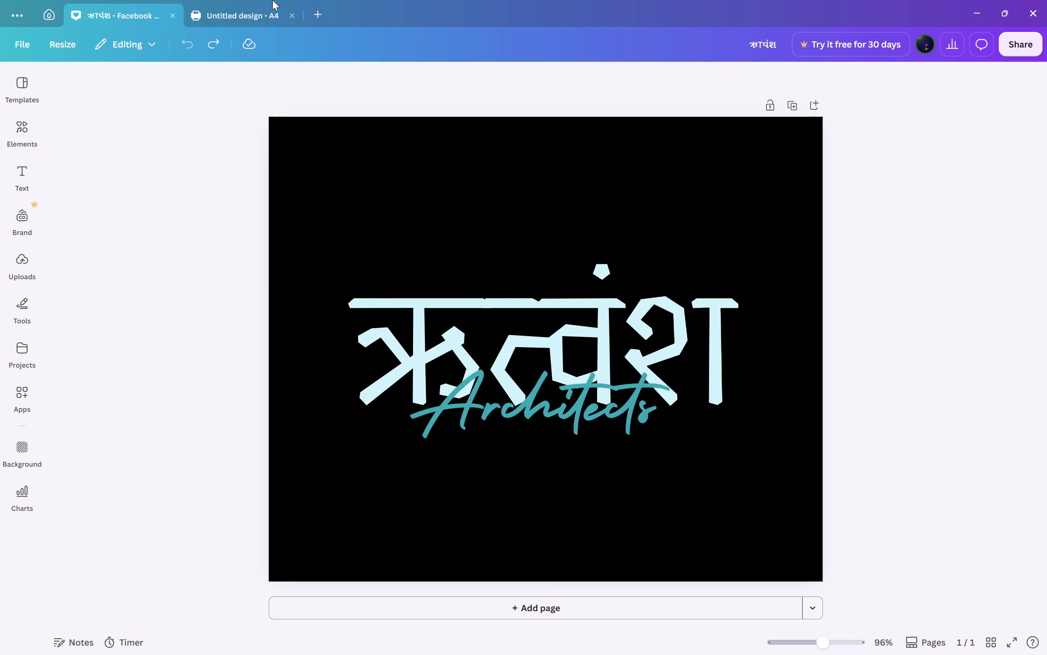
In the untitled A4 design, scale both logo texts down to about 10 cm wide and place them near the page's top centre.
{"action": "left_click", "coordinate": [263, 11]}
{"action": "left_click", "coordinate": [755, 314]}
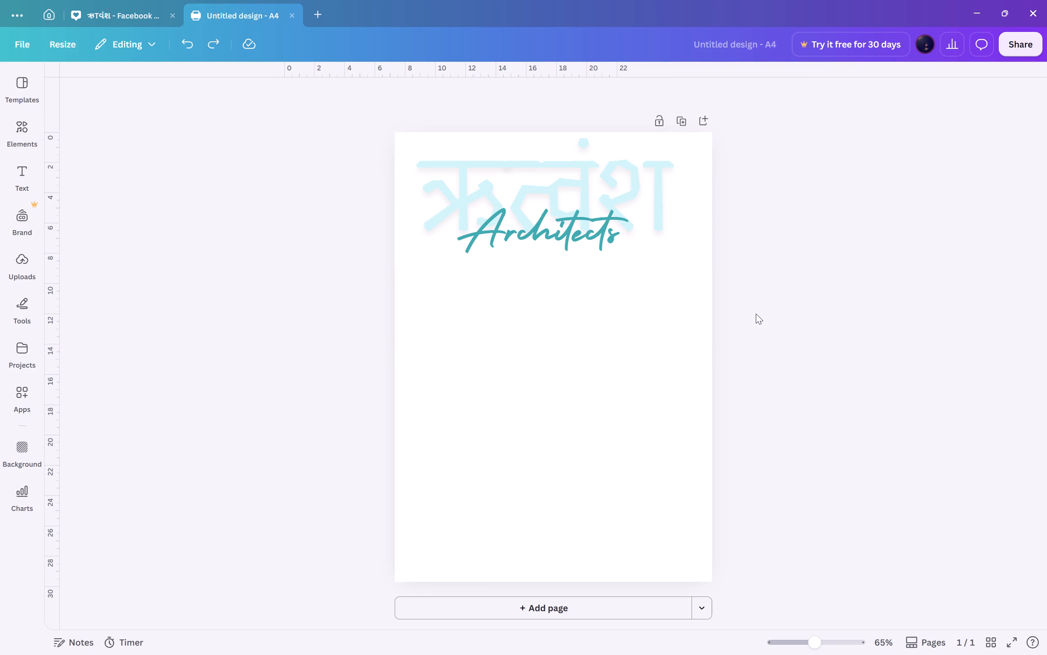
{"action": "left_click_drag", "start_coordinate": [830, 135], "coordinate": [517, 290]}
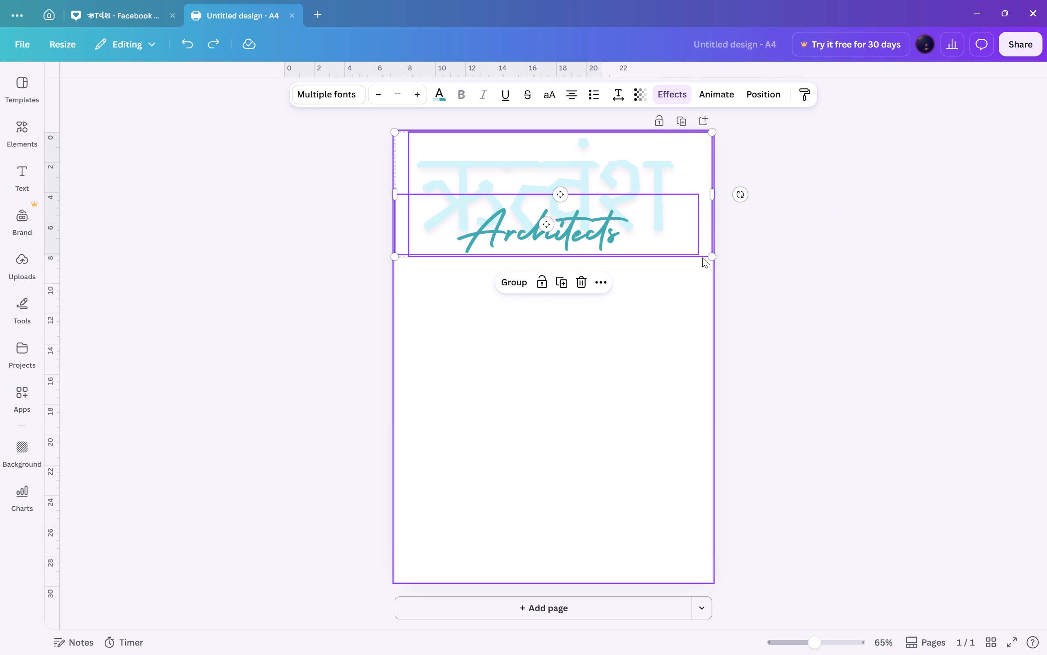
{"action": "left_click_drag", "start_coordinate": [716, 256], "coordinate": [547, 195]}
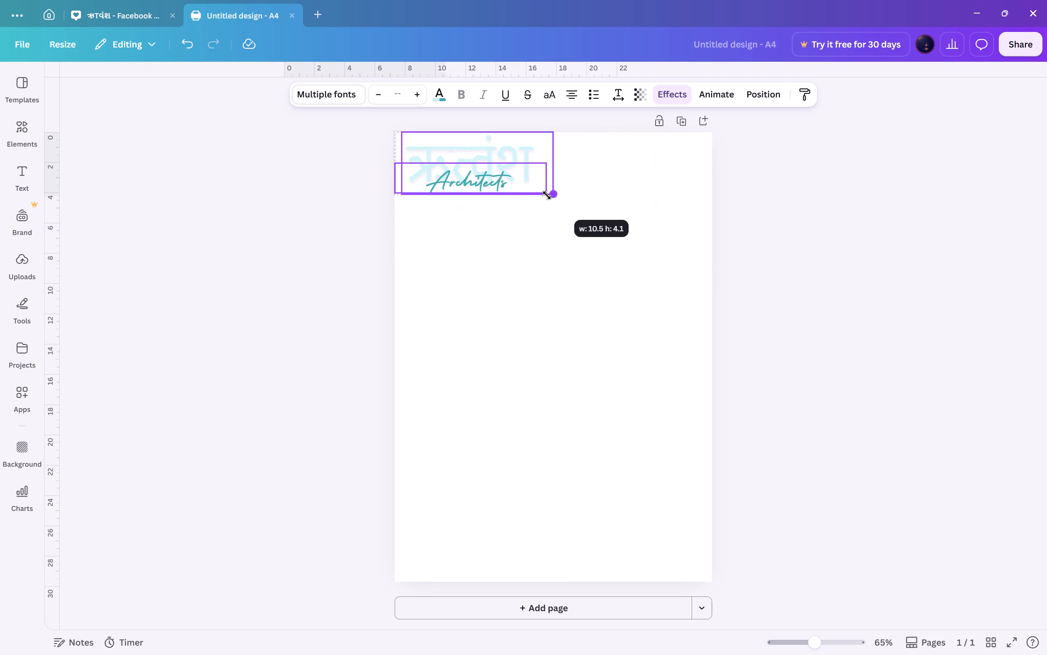
{"action": "left_click_drag", "start_coordinate": [547, 195], "coordinate": [544, 195]}
{"action": "left_click_drag", "start_coordinate": [492, 148], "coordinate": [571, 156]}
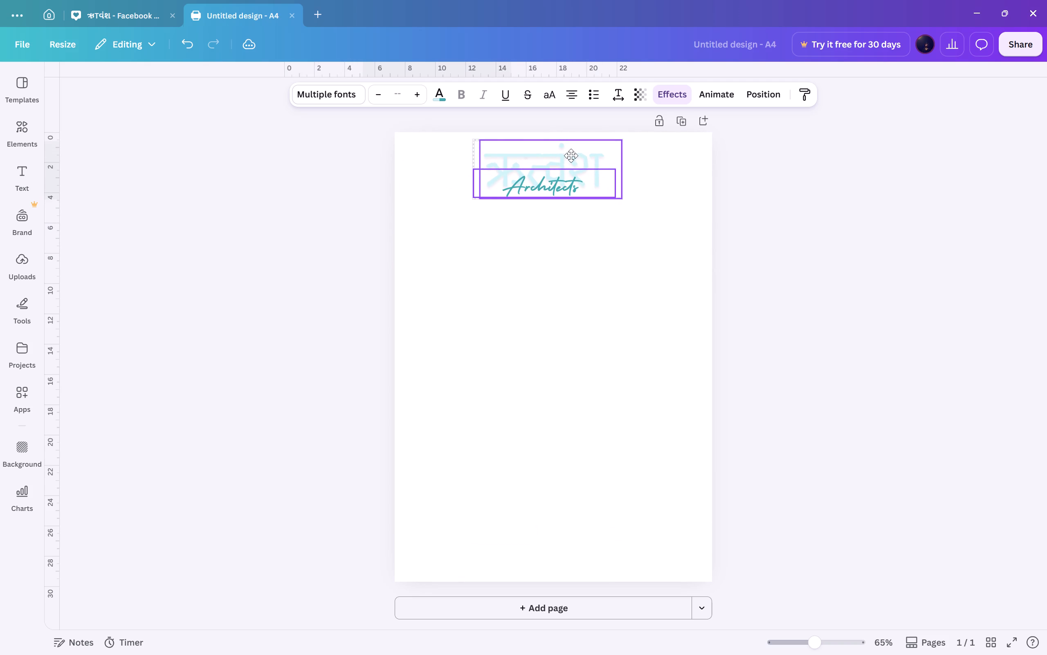
{"action": "left_click_drag", "start_coordinate": [571, 156], "coordinate": [571, 153]}
{"action": "left_click", "coordinate": [750, 180]}
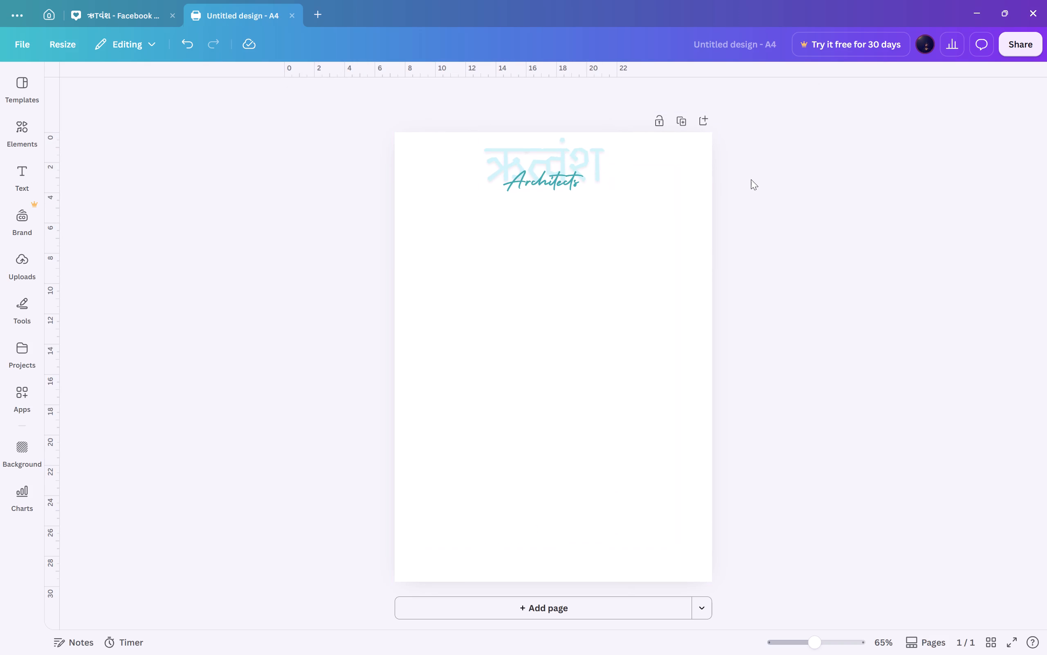
Select both logo texts together and nudge them slightly to the right to centre them horizontally on the page.
{"action": "left_click_drag", "start_coordinate": [603, 115], "coordinate": [510, 214]}
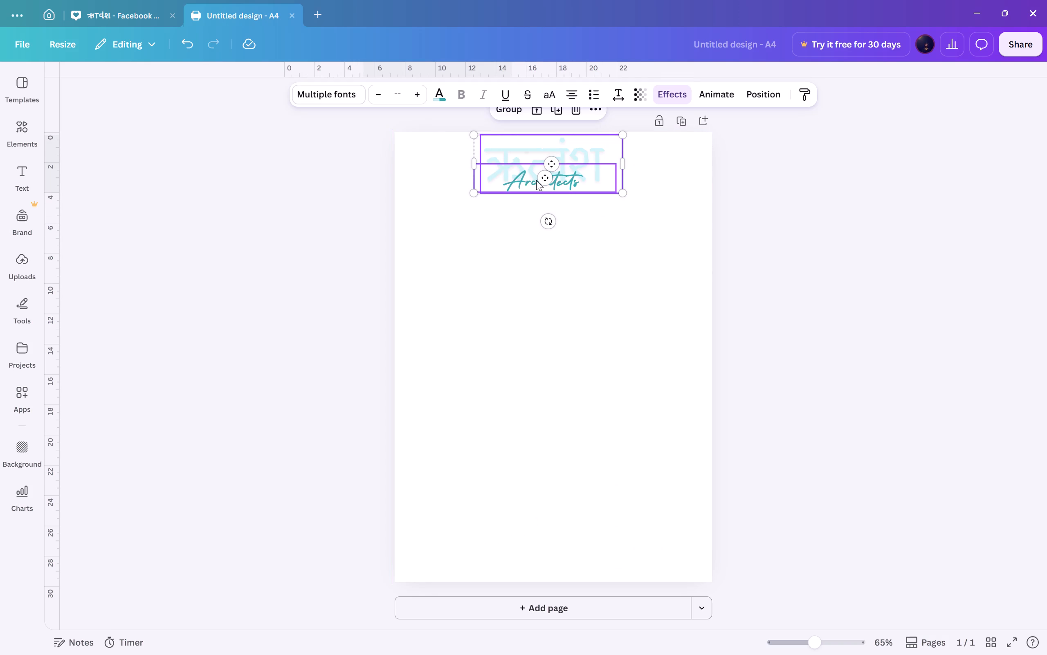
{"action": "left_click", "coordinate": [572, 148]}
{"action": "left_click", "coordinate": [717, 157]}
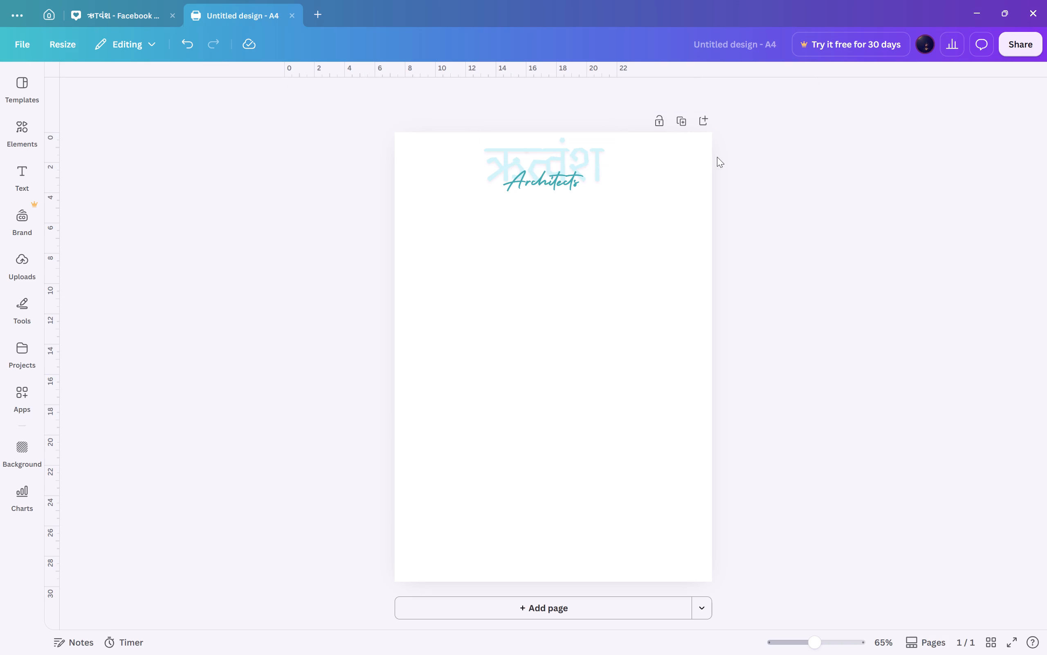
{"action": "left_click_drag", "start_coordinate": [617, 118], "coordinate": [514, 221]}
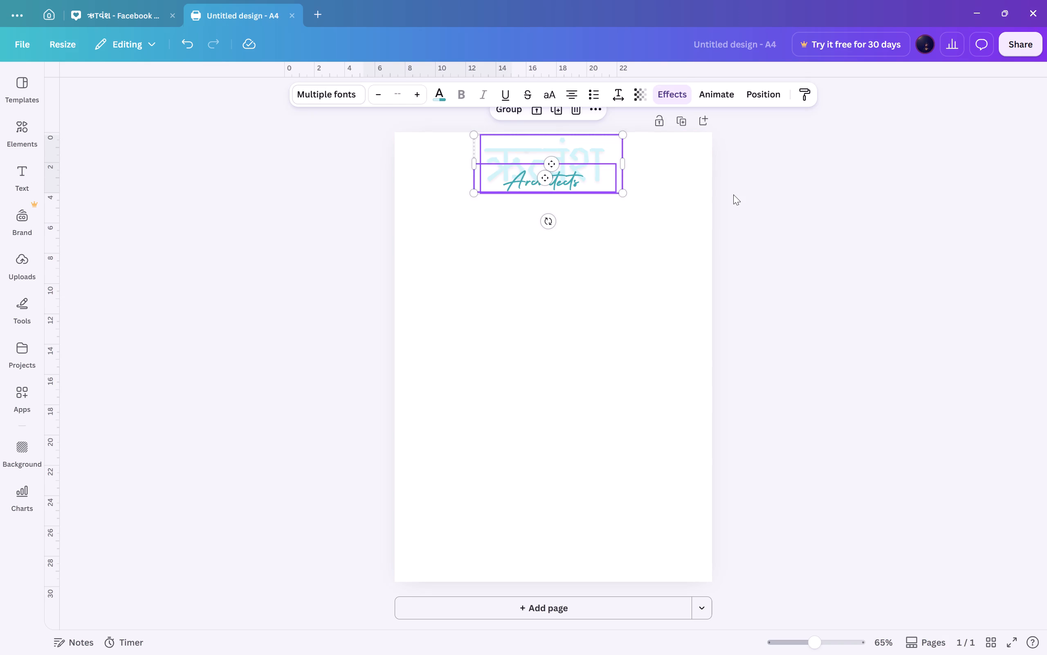
{"action": "key", "text": "Right"}
{"action": "key", "text": "Right"}
{"action": "key", "text": "Right"}
{"action": "key", "text": "Right"}
{"action": "key", "text": "Right"}
{"action": "key", "text": "Right"}
{"action": "key", "text": "Right"}
{"action": "key", "text": "Right"}
{"action": "key", "text": "Right"}
{"action": "key", "text": "Right"}
{"action": "key", "text": "Right"}
{"action": "key", "text": "Right"}
{"action": "key", "text": "Right"}
{"action": "key", "text": "Right"}
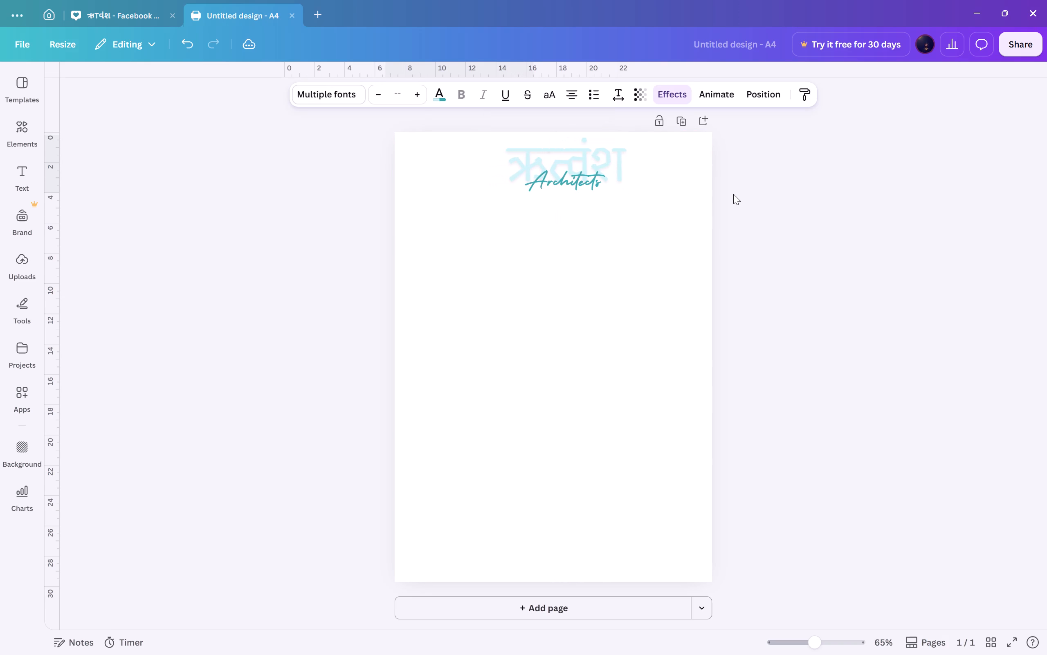
{"action": "key", "text": "Left"}
{"action": "key", "text": "Left"}
{"action": "key", "text": "Left"}
{"action": "key", "text": "Left"}
{"action": "key", "text": "Left"}
{"action": "key", "text": "Left"}
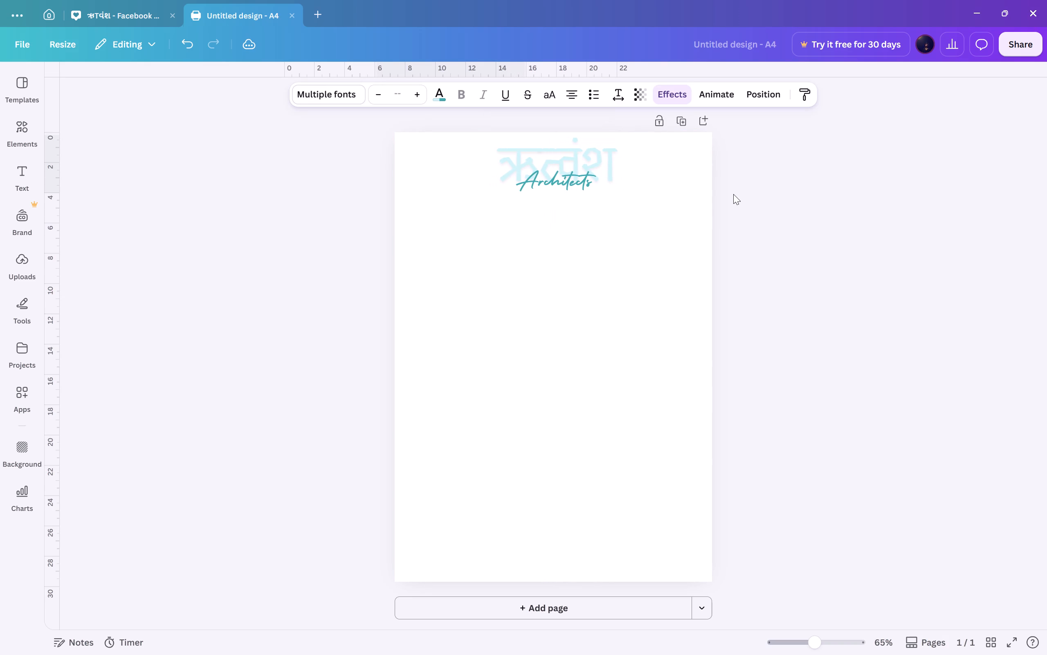
{"action": "key", "text": "Left"}
{"action": "key", "text": "Left"}
{"action": "key", "text": "Left"}
{"action": "key", "text": "Left"}
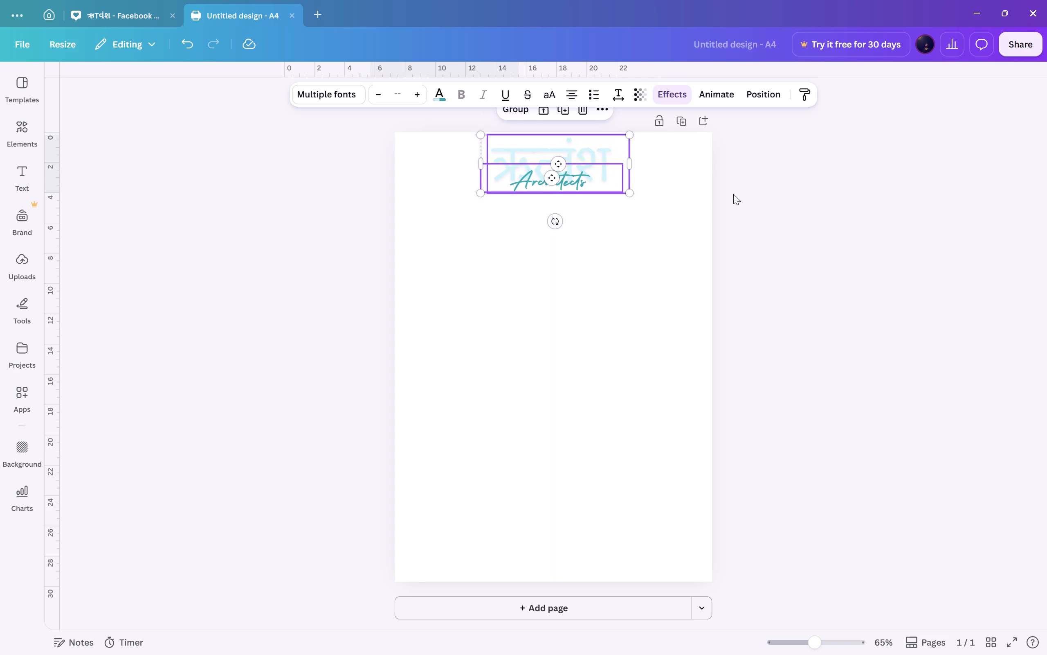
{"action": "key", "text": "Left"}
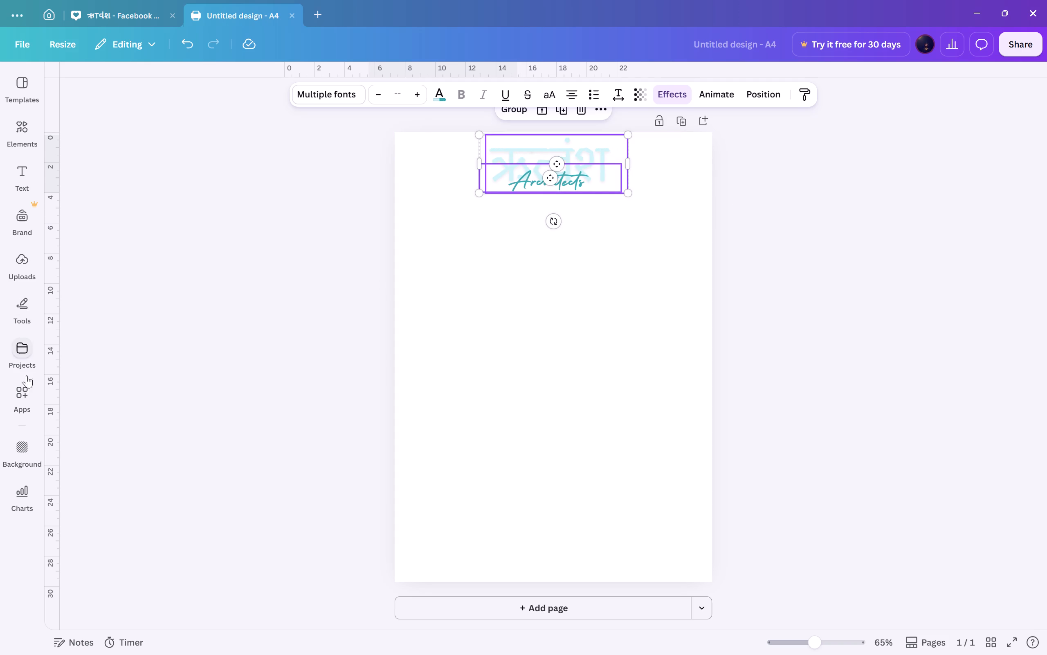
Add a square shape to the page and fill it with the design's black.
{"action": "left_click", "coordinate": [24, 305]}
{"action": "left_click", "coordinate": [58, 301]}
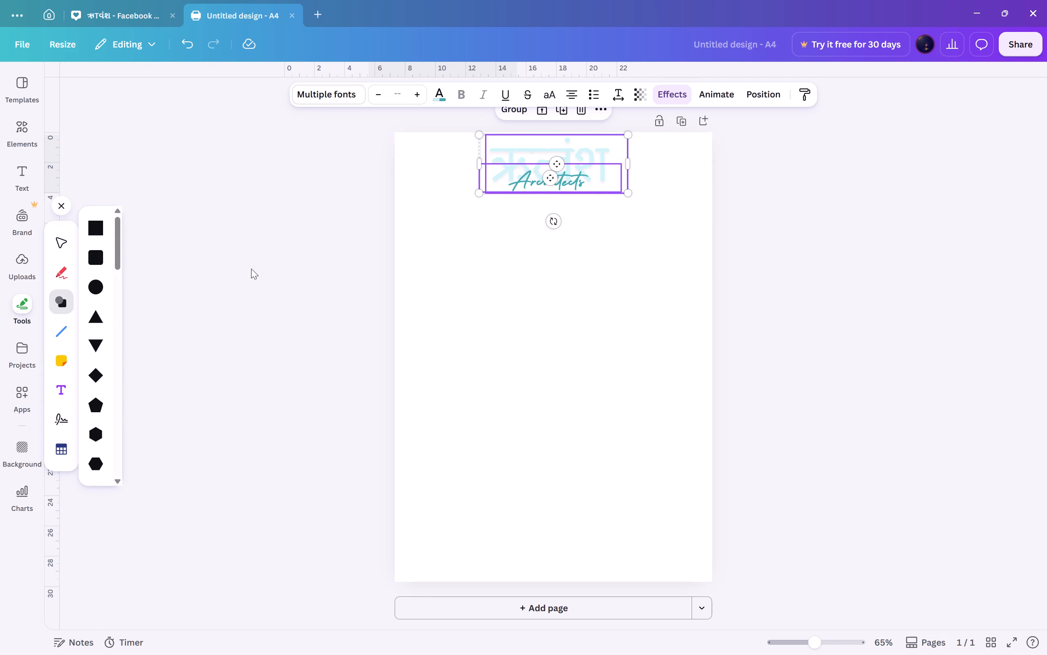
{"action": "left_click", "coordinate": [92, 233]}
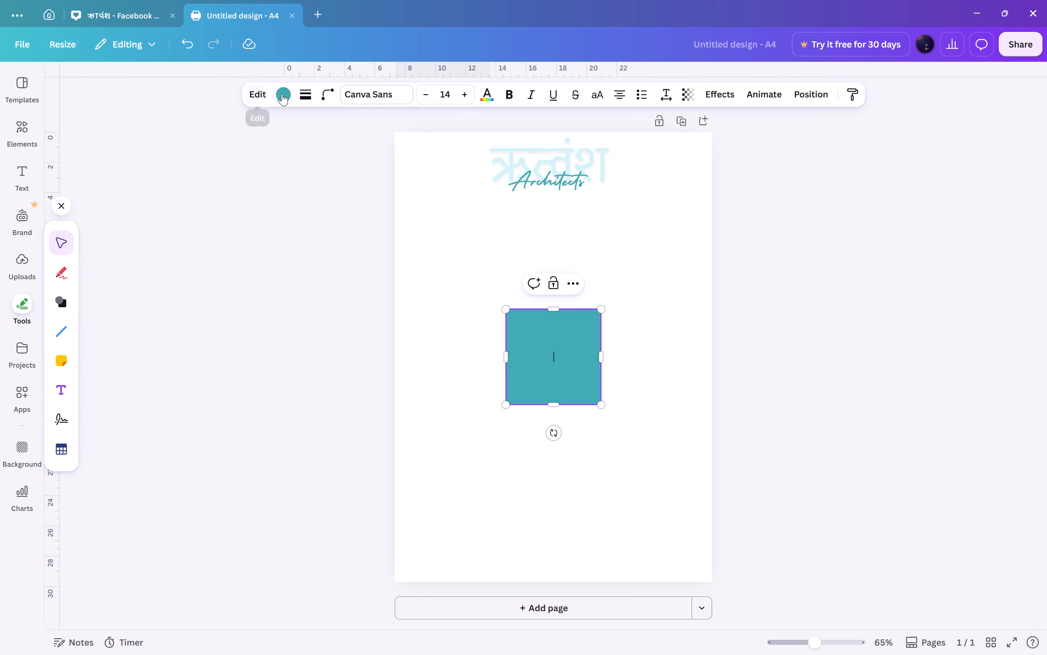
{"action": "left_click", "coordinate": [282, 93]}
{"action": "left_click", "coordinate": [135, 212]}
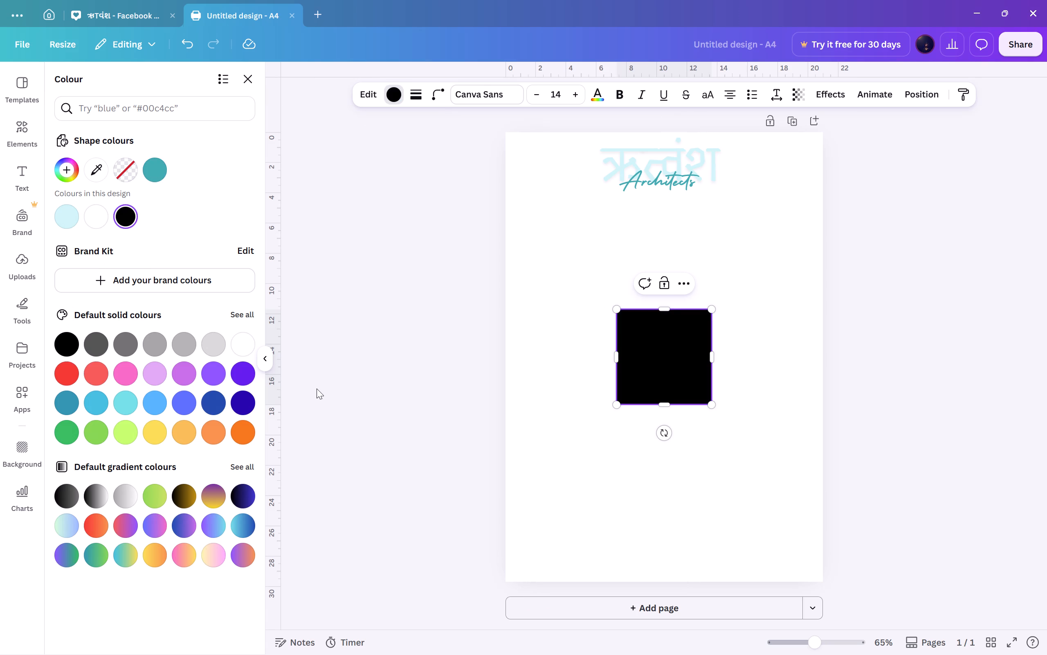
{"action": "left_click", "coordinate": [270, 362]}
Move the black square over the logo texts and send it to the back layer.
{"action": "left_click_drag", "start_coordinate": [549, 379], "coordinate": [514, 292]}
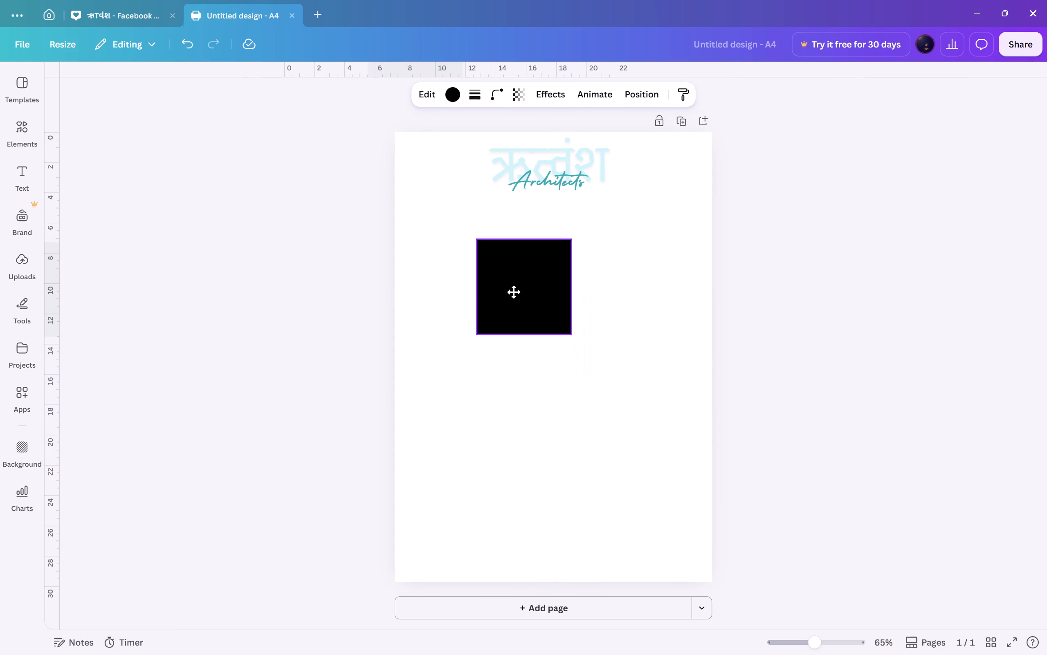
{"action": "left_click_drag", "start_coordinate": [514, 292], "coordinate": [519, 210]}
{"action": "right_click", "coordinate": [519, 210]}
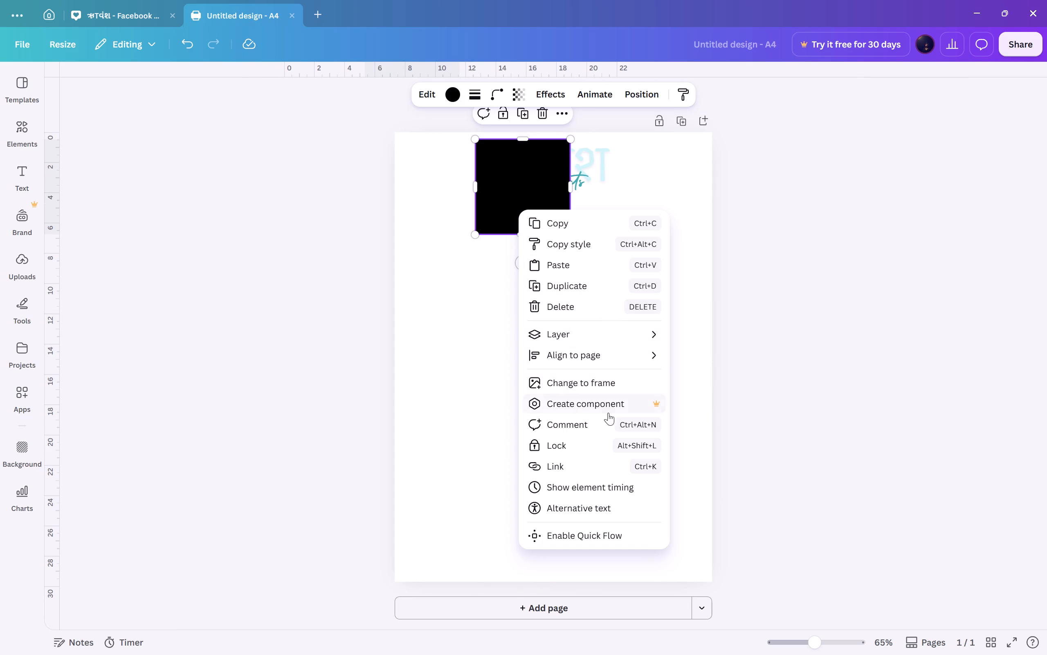
{"action": "left_click", "coordinate": [751, 216]}
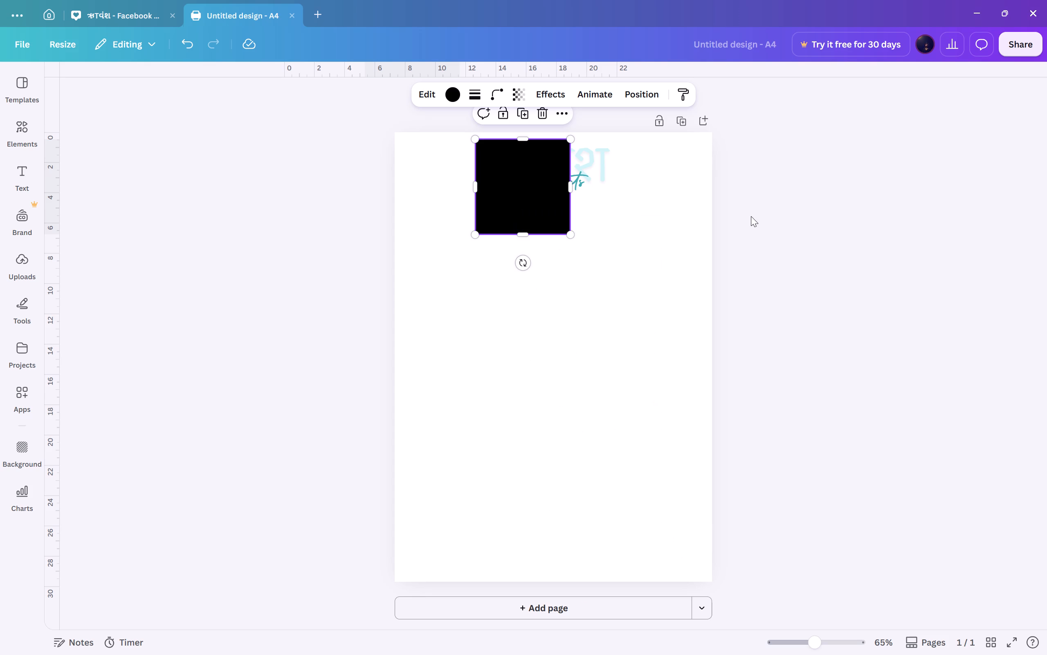
{"action": "right_click", "coordinate": [500, 209]}
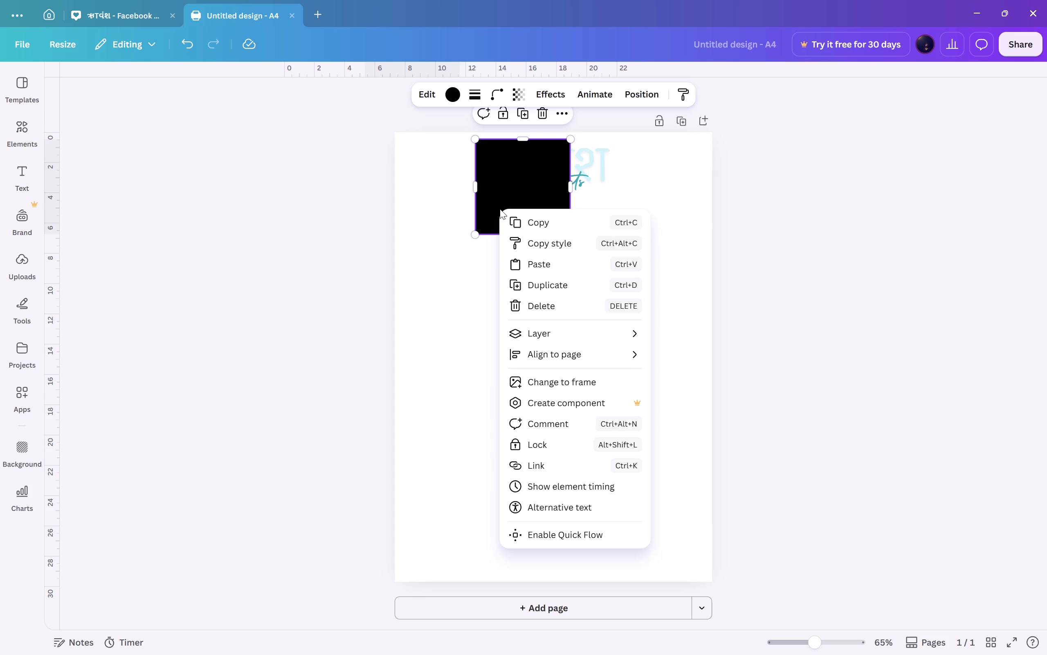
{"action": "left_click", "coordinate": [784, 244]}
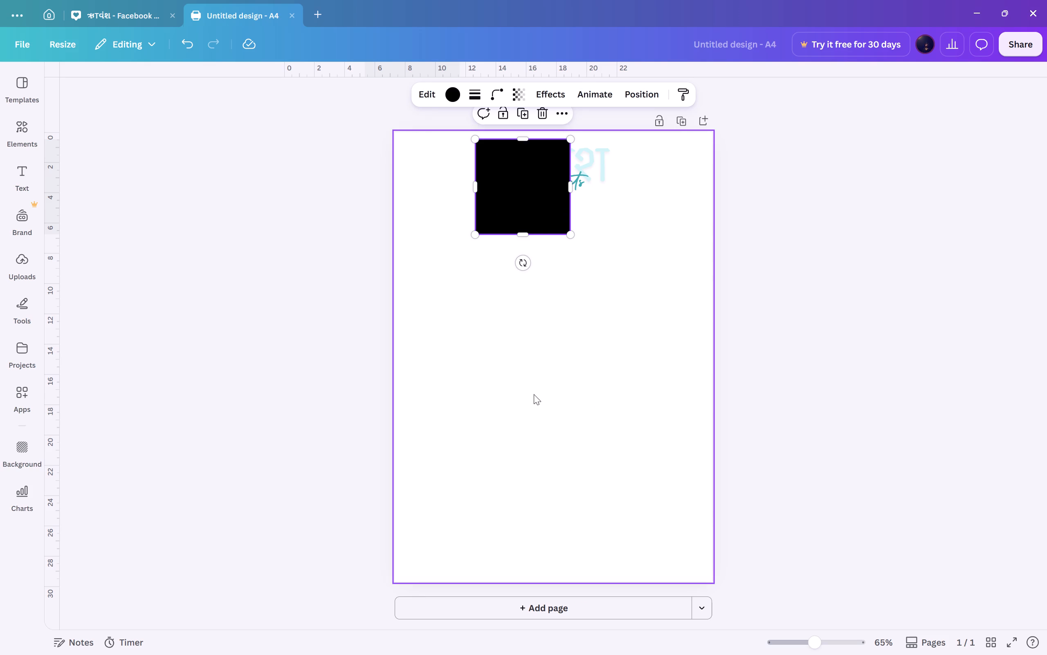
{"action": "left_click", "coordinate": [534, 394]}
{"action": "left_click", "coordinate": [549, 226]}
{"action": "right_click", "coordinate": [549, 226]}
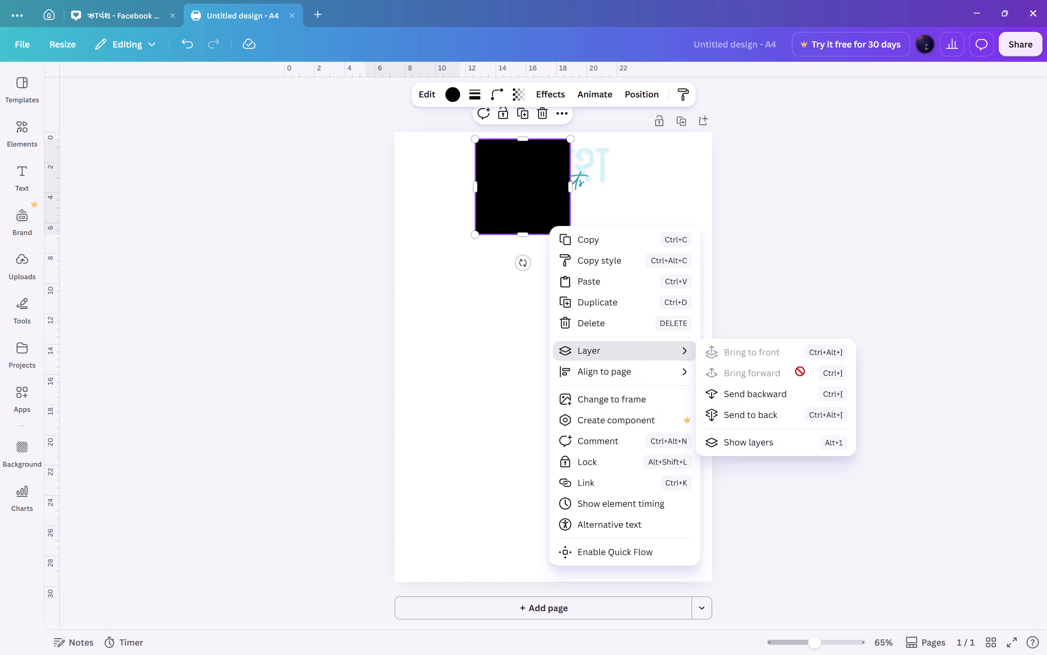
{"action": "left_click", "coordinate": [770, 415]}
{"action": "left_click", "coordinate": [794, 260]}
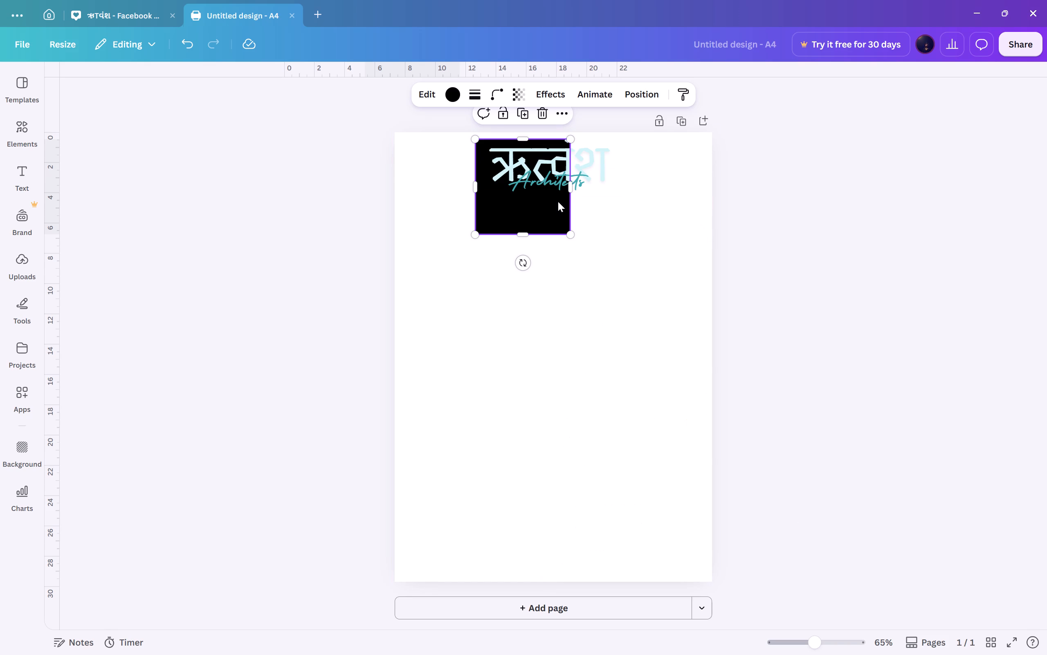
Resize the black shape into a rectangle about 10 by 4 cm that frames the logo texts.
{"action": "left_click_drag", "start_coordinate": [572, 188], "coordinate": [615, 188]}
{"action": "left_click_drag", "start_coordinate": [545, 238], "coordinate": [544, 203]}
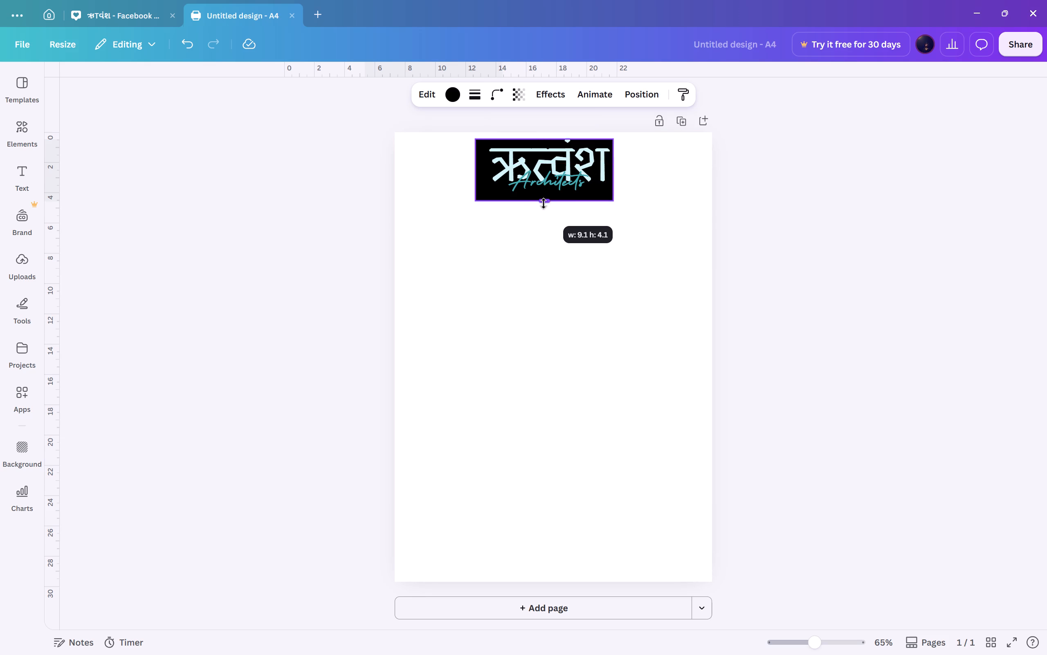
{"action": "left_click_drag", "start_coordinate": [544, 203], "coordinate": [544, 197]}
{"action": "left_click_drag", "start_coordinate": [542, 140], "coordinate": [543, 135]}
{"action": "left_click_drag", "start_coordinate": [610, 167], "coordinate": [612, 167]}
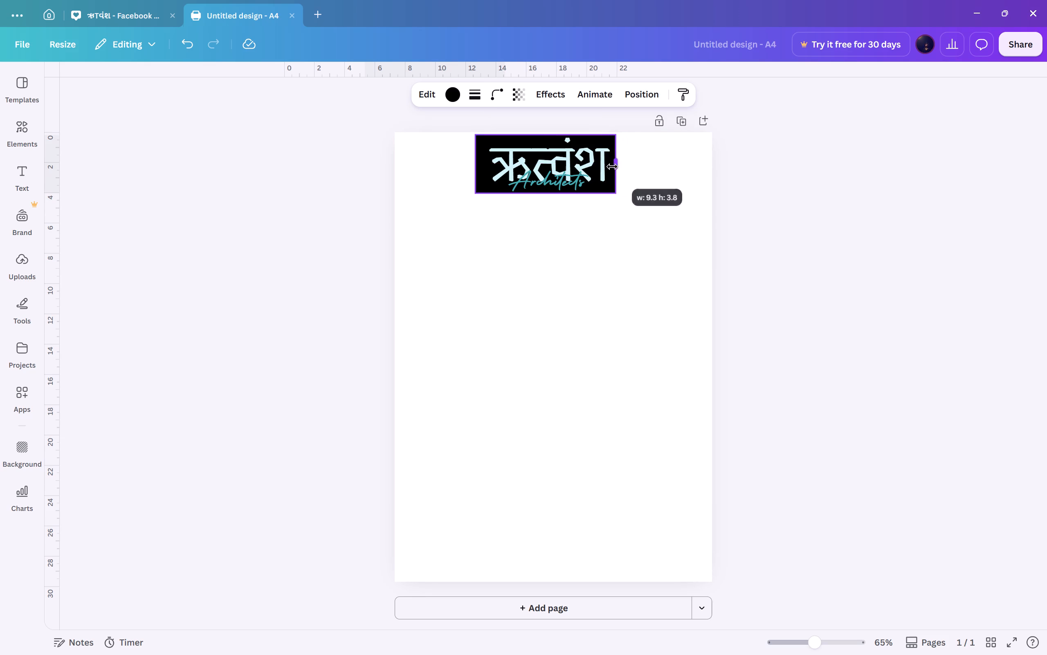
{"action": "left_click_drag", "start_coordinate": [612, 167], "coordinate": [616, 167]}
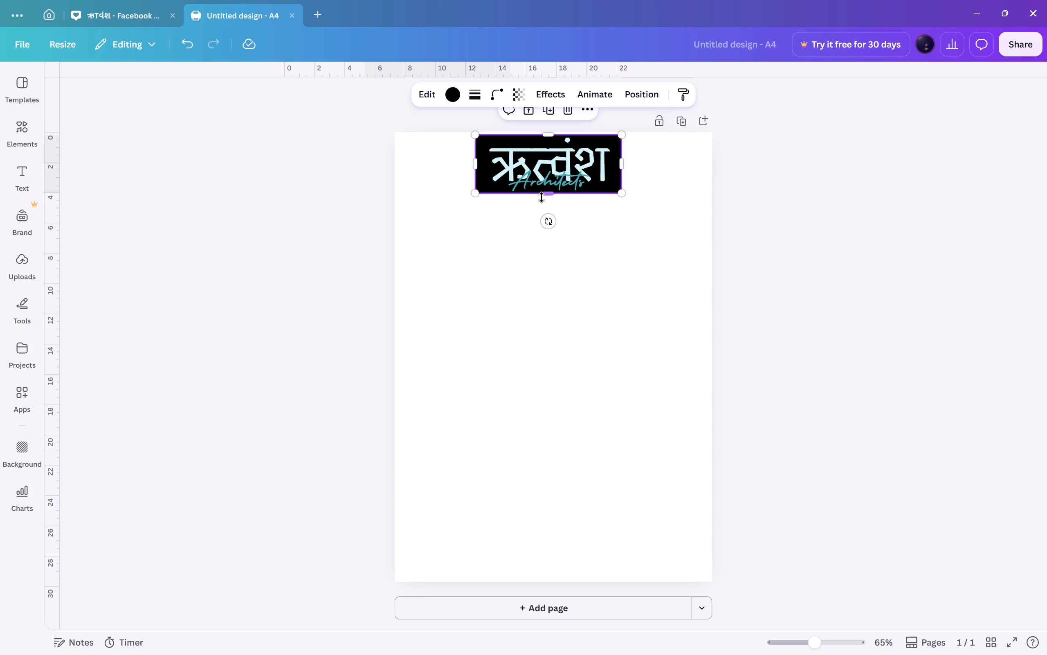
{"action": "left_click_drag", "start_coordinate": [547, 194], "coordinate": [547, 199]}
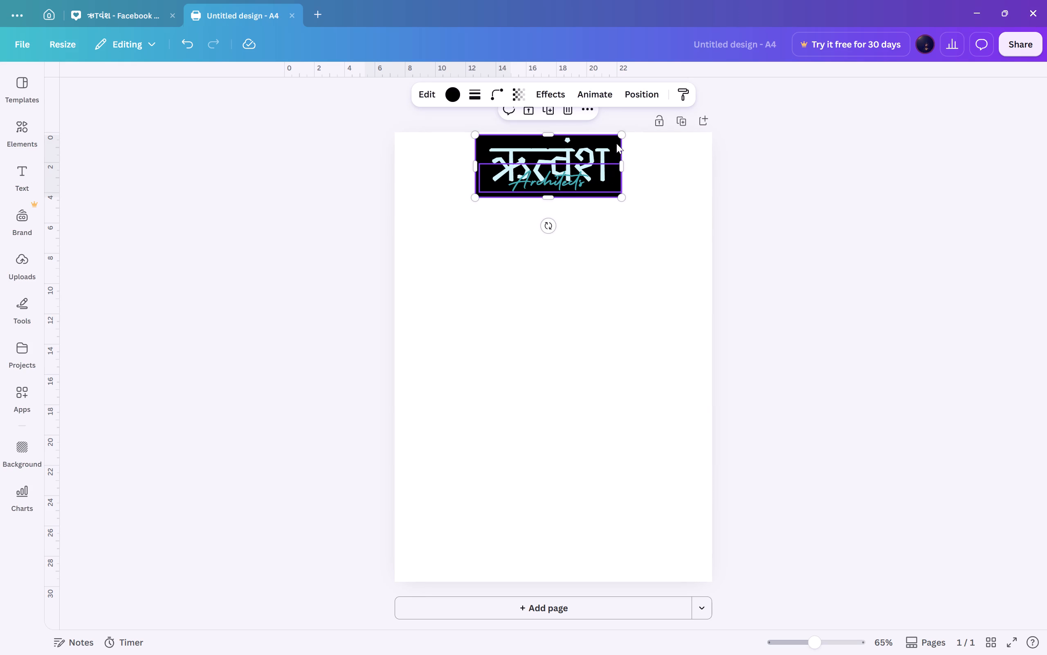
{"action": "left_click", "coordinate": [607, 230]}
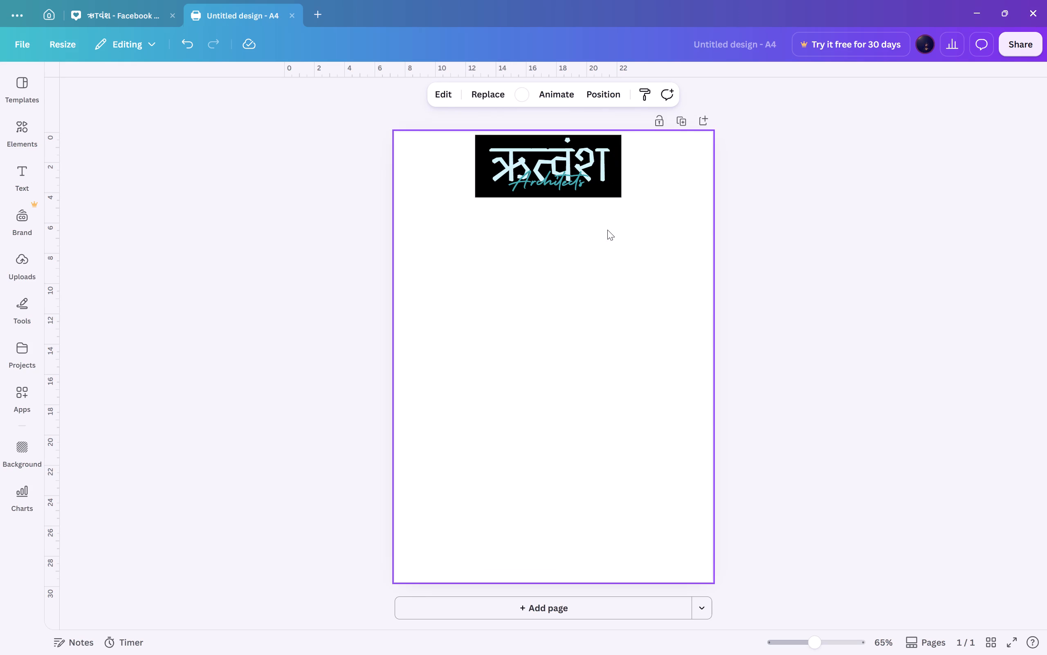
Move the logo texts and black rectangle together slightly down, centred horizontally on the page.
{"action": "left_click_drag", "start_coordinate": [628, 110], "coordinate": [503, 227]}
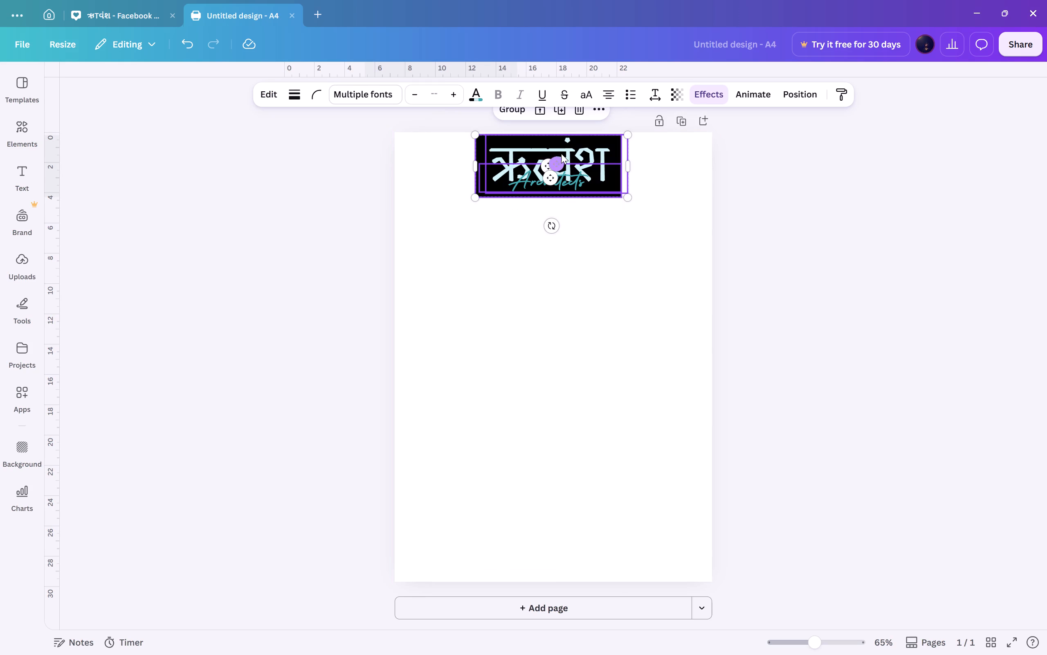
{"action": "left_click_drag", "start_coordinate": [564, 151], "coordinate": [567, 163]}
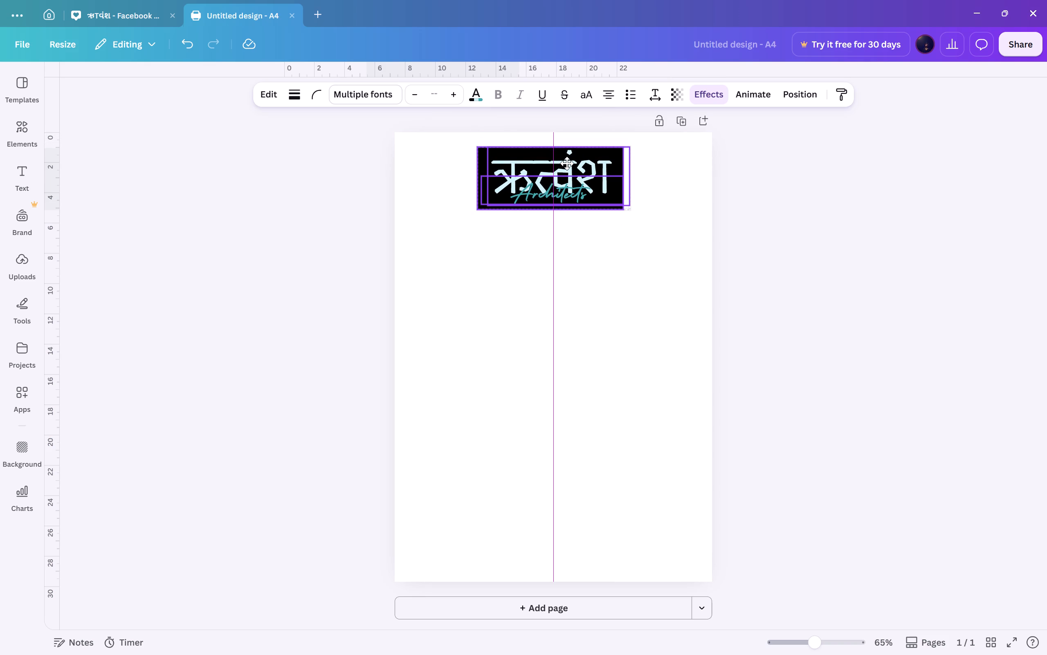
{"action": "left_click_drag", "start_coordinate": [567, 163], "coordinate": [567, 159]}
{"action": "left_click", "coordinate": [728, 140]}
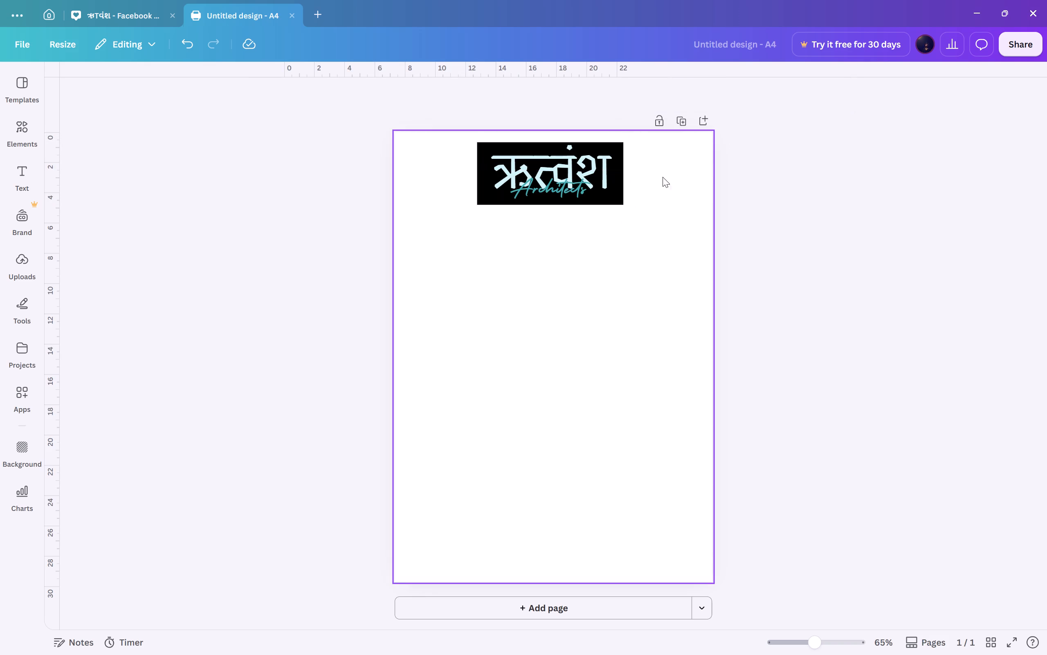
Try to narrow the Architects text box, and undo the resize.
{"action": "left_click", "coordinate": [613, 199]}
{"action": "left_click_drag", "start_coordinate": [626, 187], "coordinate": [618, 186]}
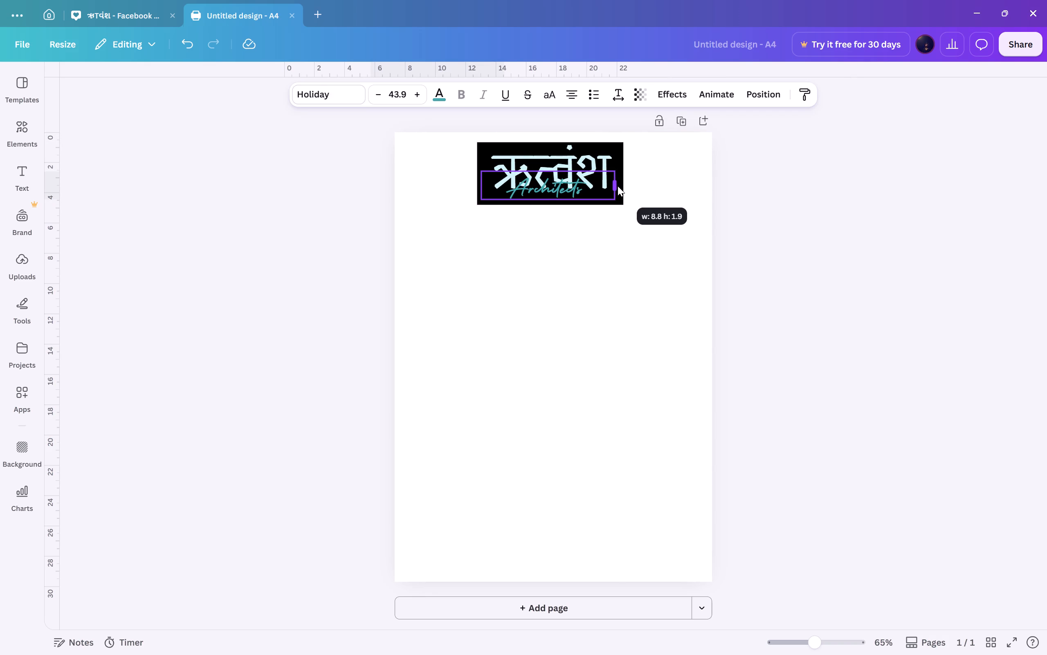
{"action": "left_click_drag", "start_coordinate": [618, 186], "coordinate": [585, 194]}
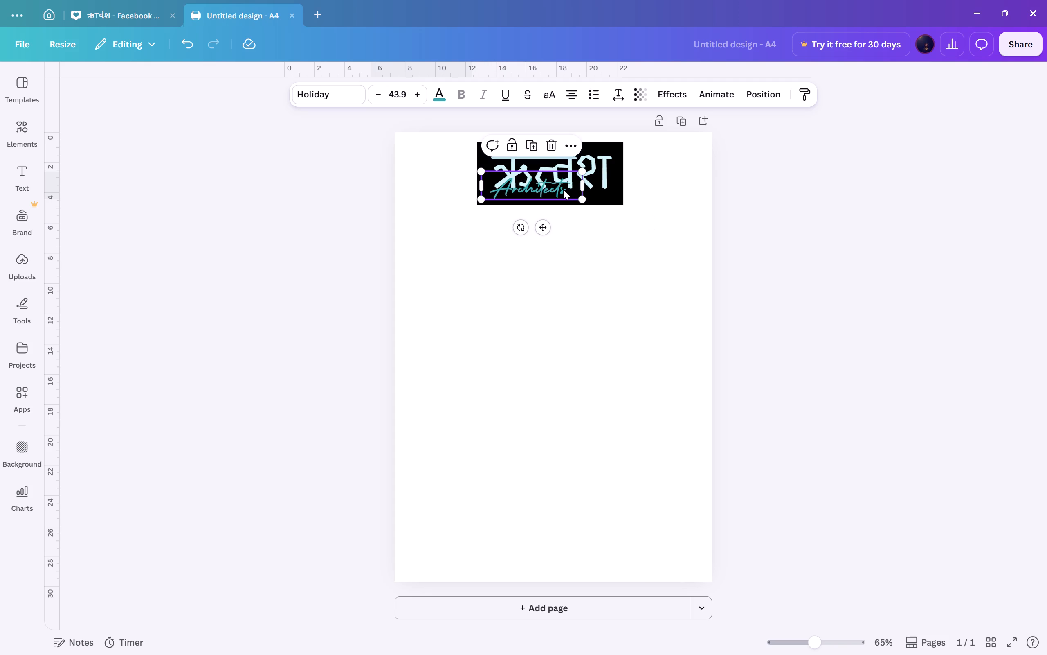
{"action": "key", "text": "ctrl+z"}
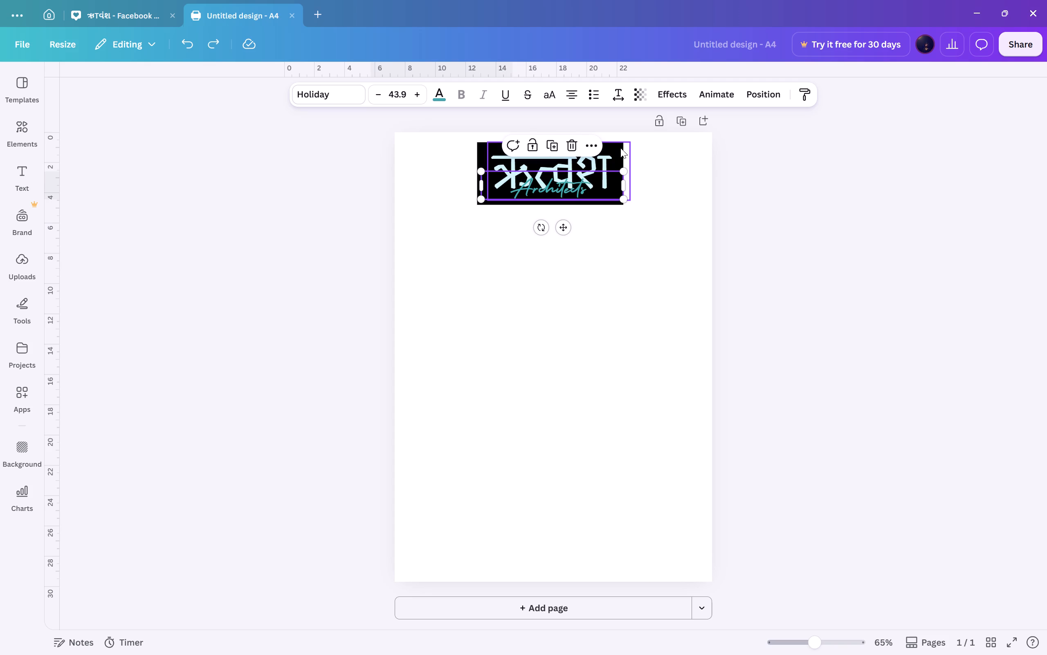
Heighten the black logo rectangle evenly above and below to about 5 cm and nudge it slightly up around the texts.
{"action": "left_click", "coordinate": [479, 149]}
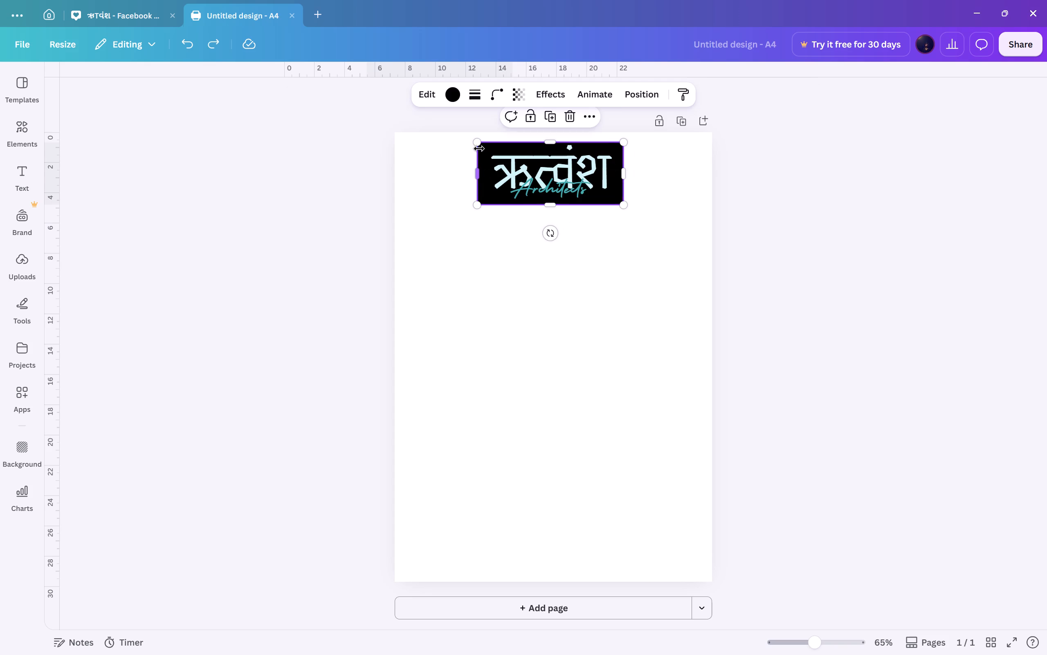
{"action": "left_click_drag", "start_coordinate": [554, 205], "coordinate": [553, 216]}
{"action": "left_click_drag", "start_coordinate": [589, 205], "coordinate": [588, 201]}
{"action": "key", "text": "Up"}
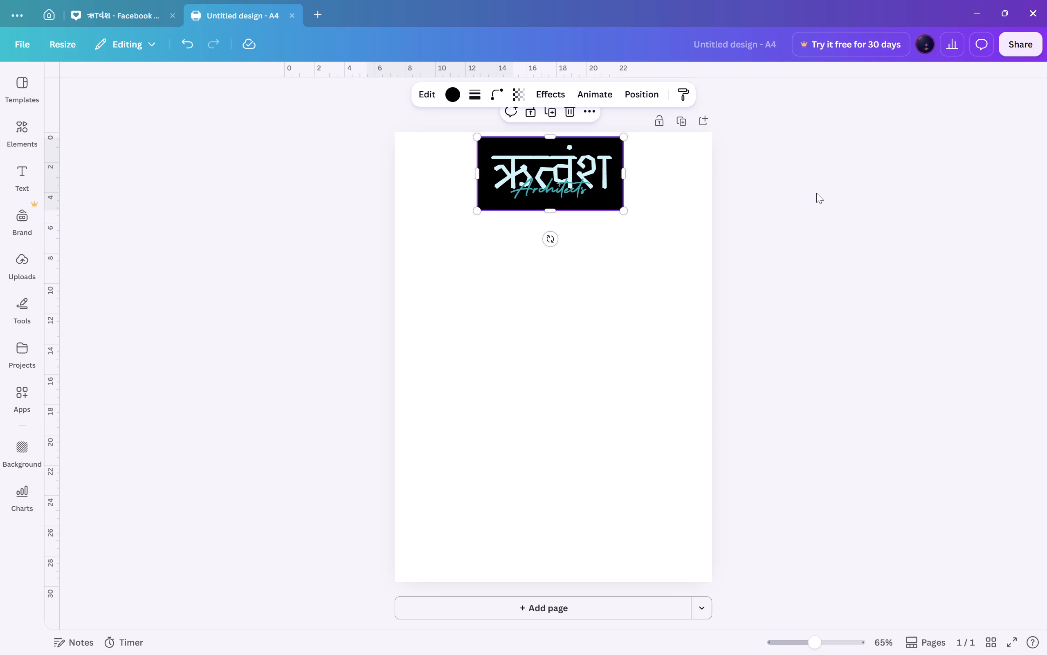
{"action": "key", "text": "Up"}
{"action": "left_click", "coordinate": [818, 188]}
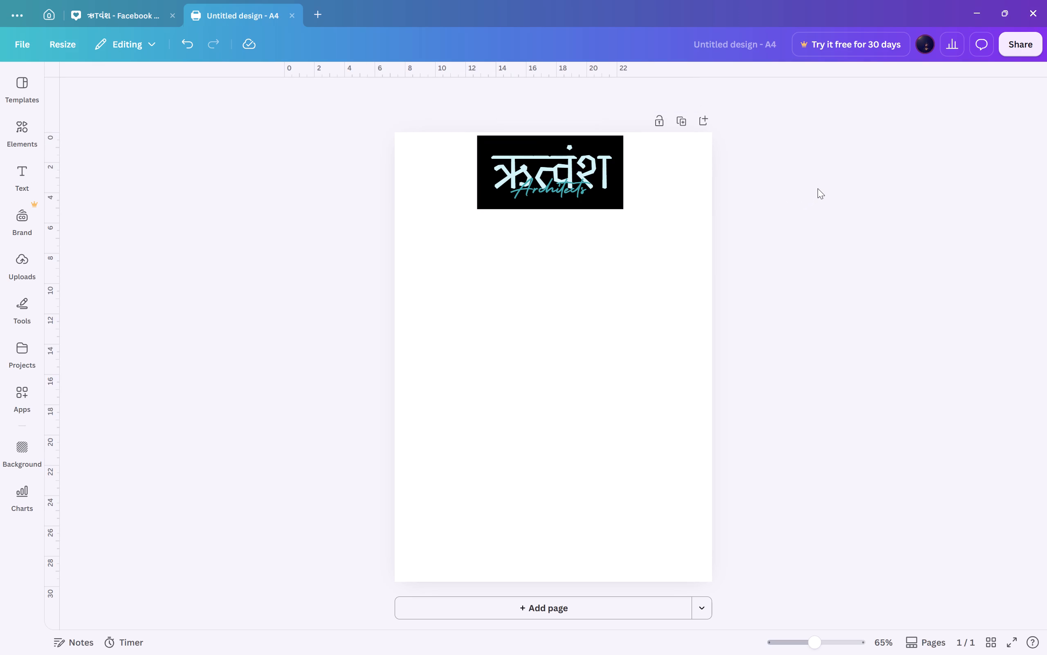
Group the black rectangle with the two logo texts.
{"action": "left_click_drag", "start_coordinate": [623, 116], "coordinate": [472, 238]}
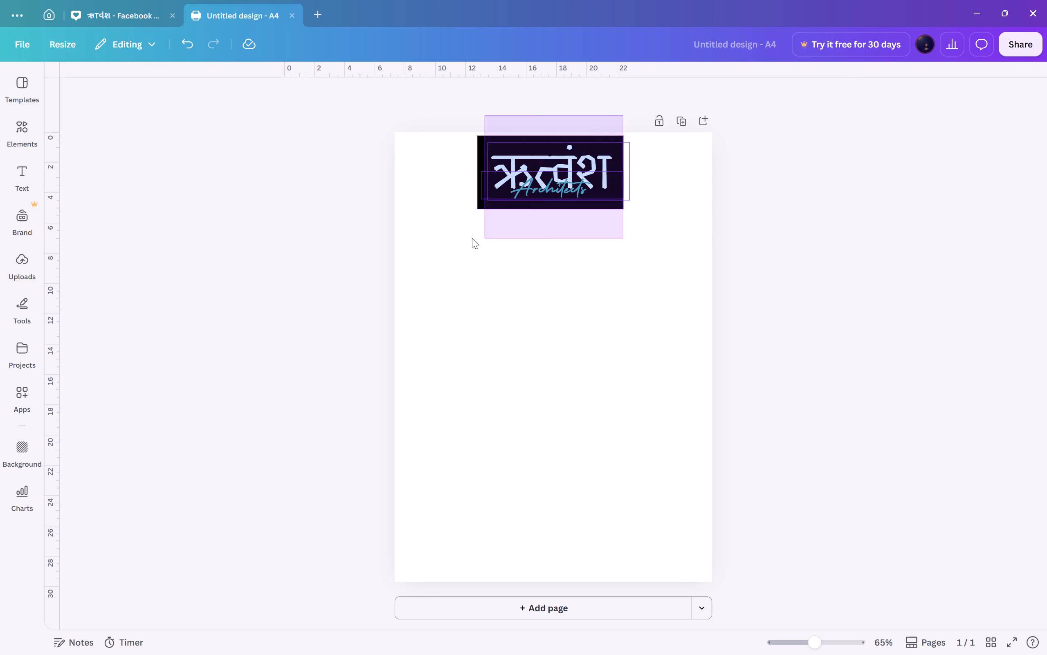
{"action": "left_click_drag", "start_coordinate": [472, 238], "coordinate": [467, 238]}
{"action": "left_click", "coordinate": [524, 109]}
{"action": "left_click", "coordinate": [793, 198]}
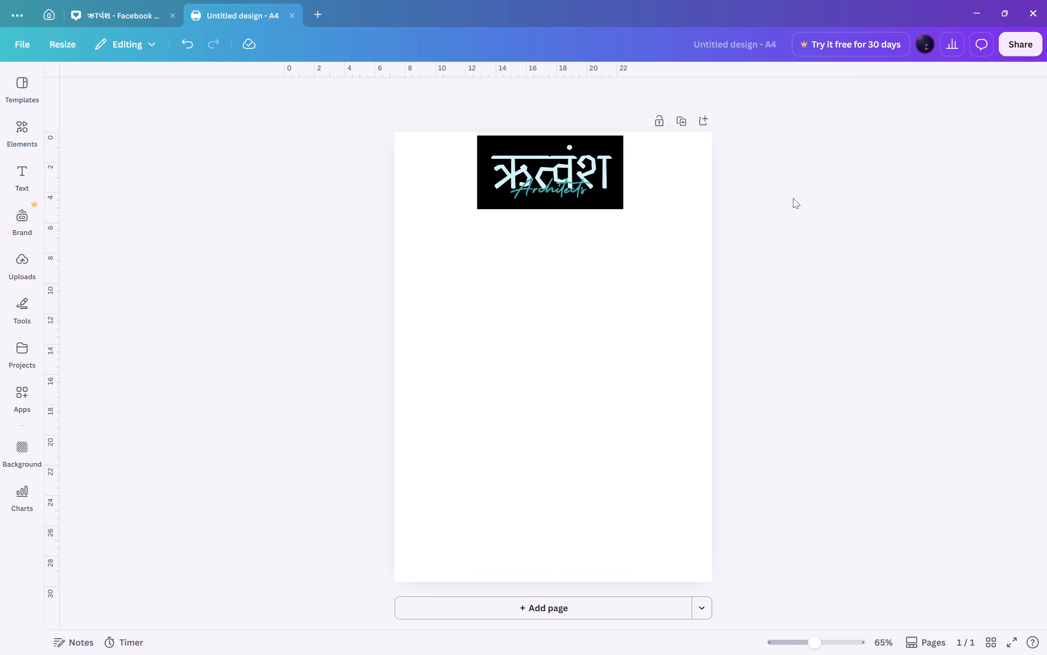
Move the grouped logo slightly down, about 0.5 cm below the page's top edge and centred horizontally.
{"action": "left_click_drag", "start_coordinate": [589, 177], "coordinate": [590, 193]}
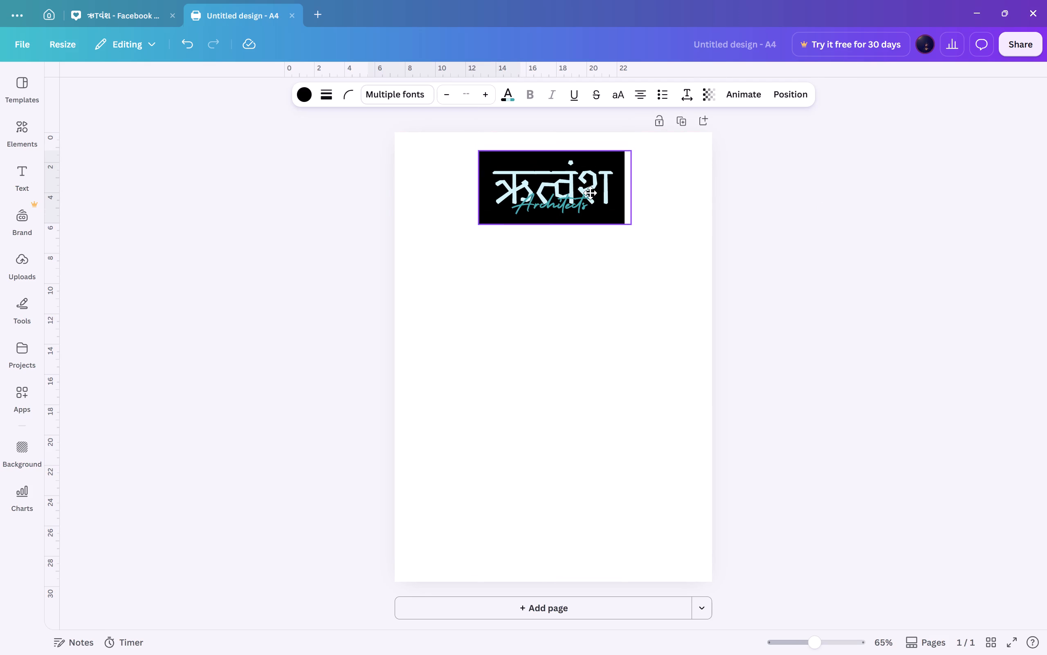
{"action": "left_click_drag", "start_coordinate": [590, 193], "coordinate": [589, 179]}
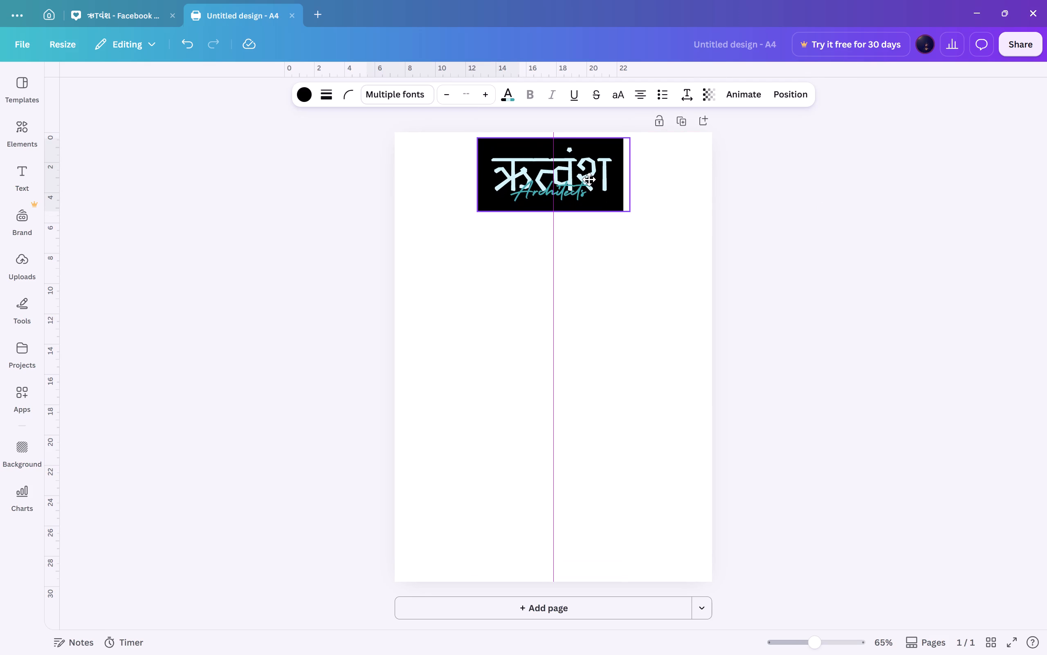
{"action": "left_click_drag", "start_coordinate": [589, 179], "coordinate": [589, 181]}
{"action": "left_click", "coordinate": [783, 188]}
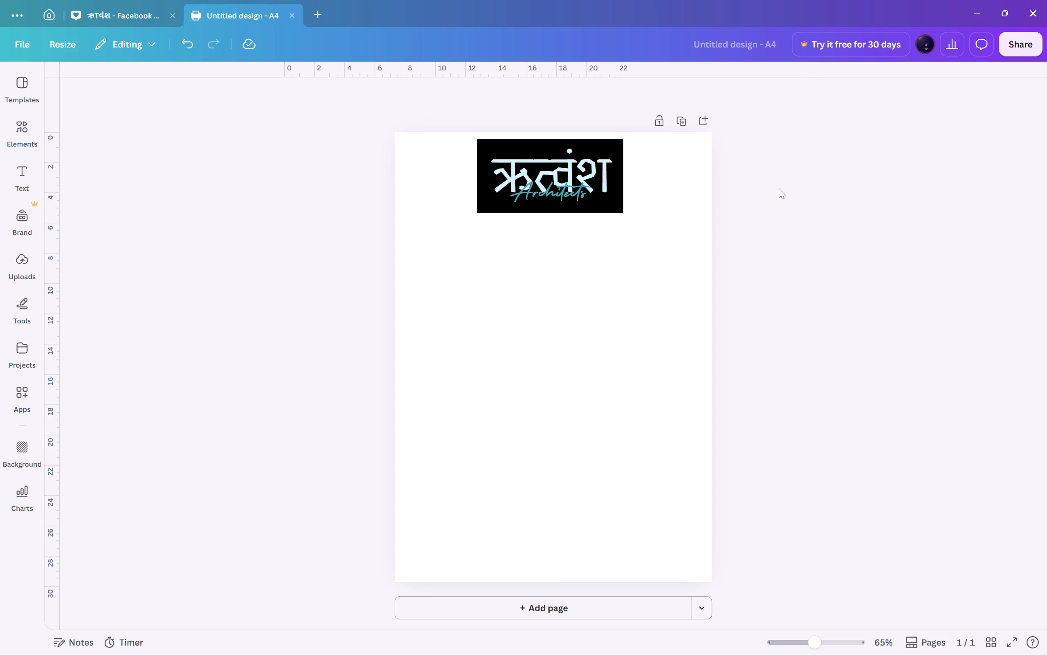
Close the ऋत्वंश Facebook design, keeping the A4 design open.
{"action": "left_click", "coordinate": [108, 17]}
{"action": "left_click", "coordinate": [174, 15]}
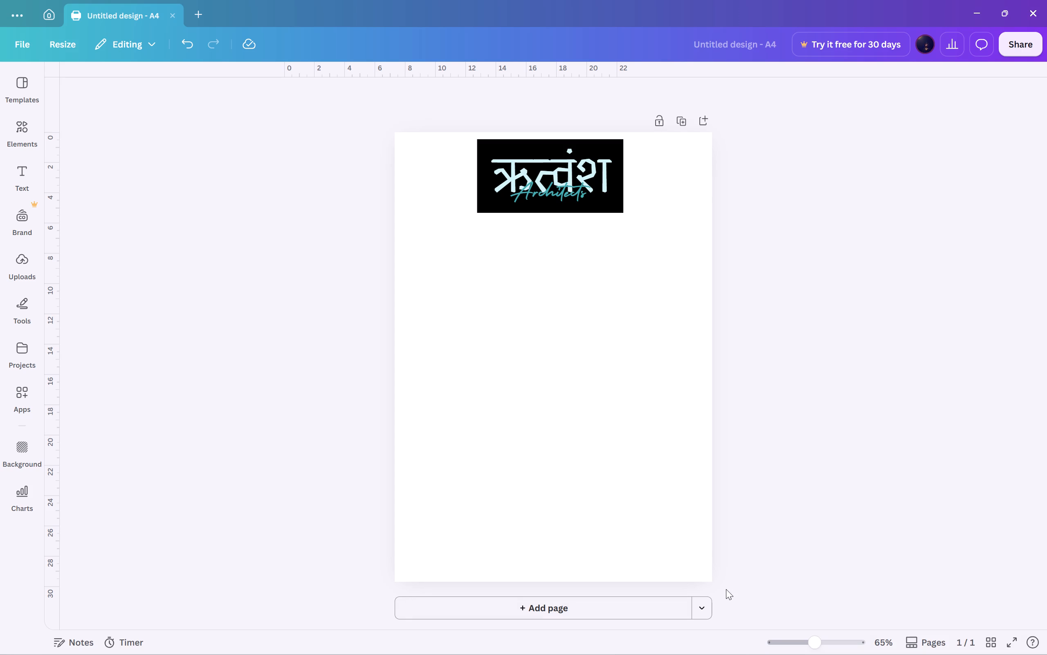
{"action": "left_click", "coordinate": [777, 416]}
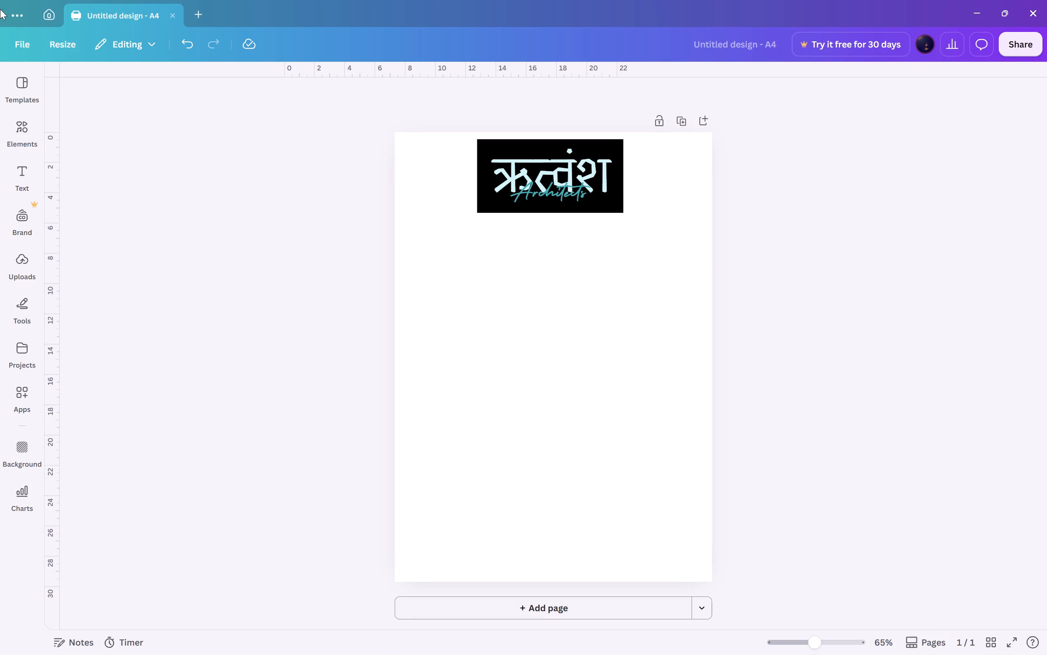
Add a subheading text to the page in Century Gothic at font size 25.
{"action": "left_click", "coordinate": [21, 171]}
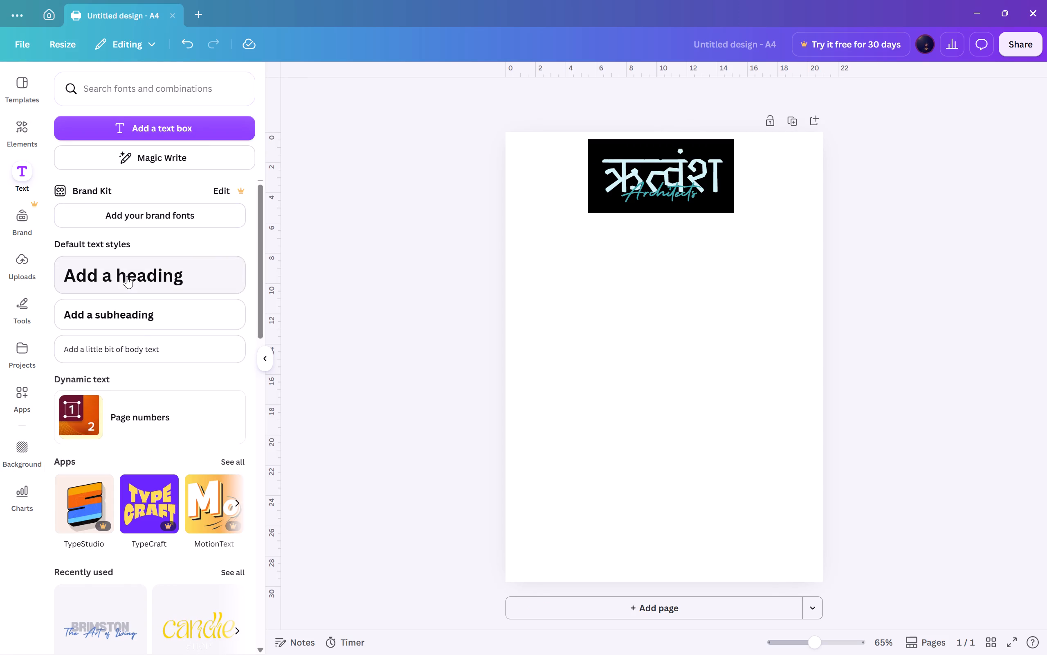
{"action": "left_click", "coordinate": [139, 326]}
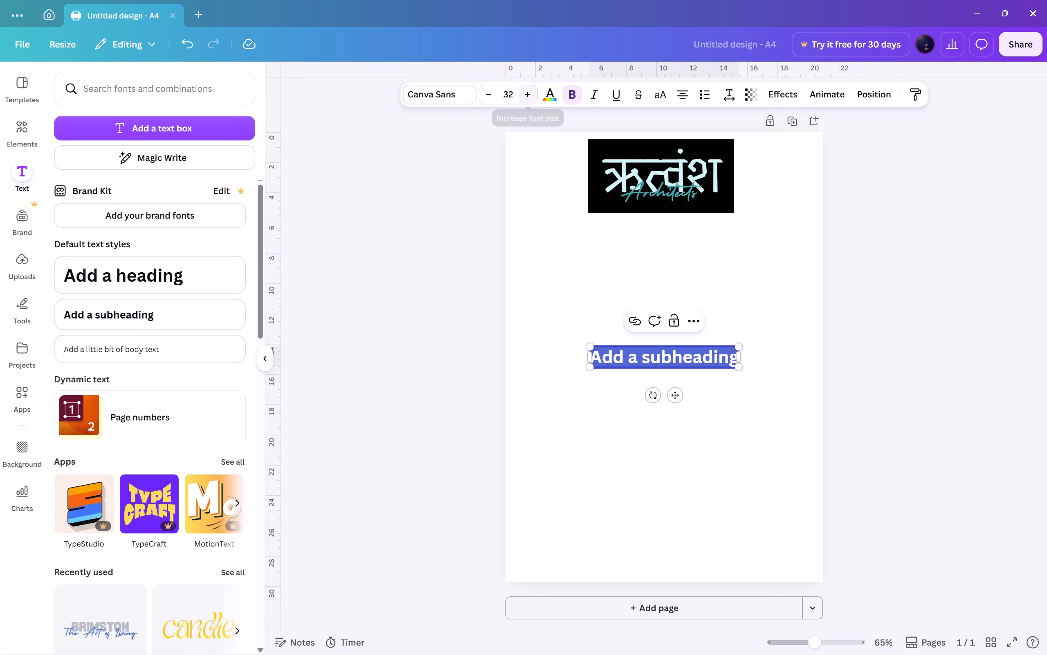
{"action": "left_click", "coordinate": [444, 103]}
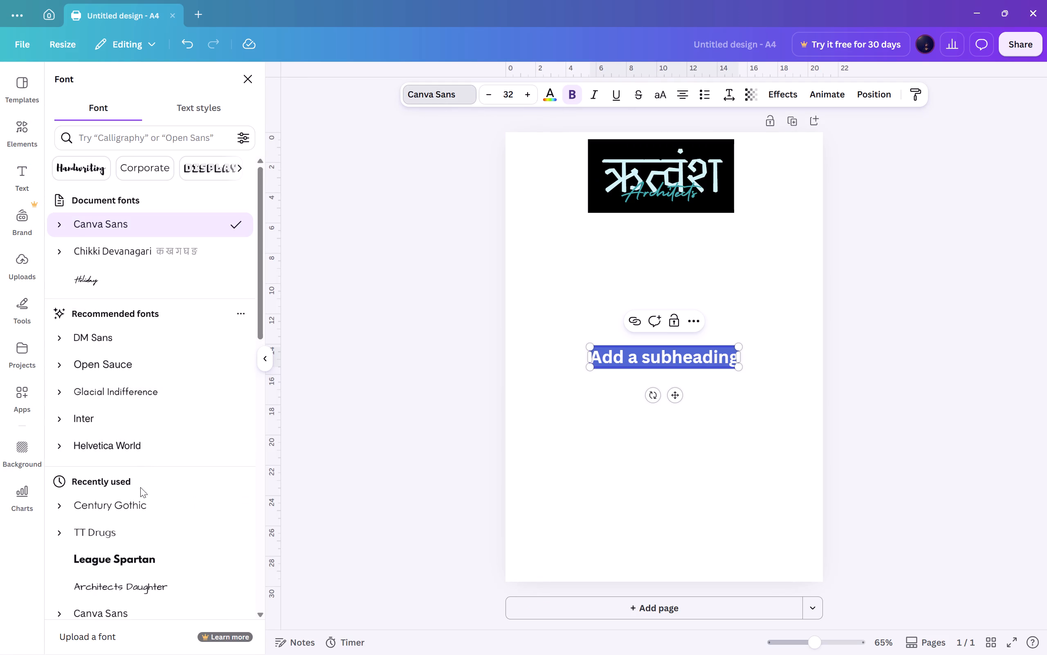
{"action": "left_click", "coordinate": [139, 508]}
{"action": "left_click", "coordinate": [272, 366]}
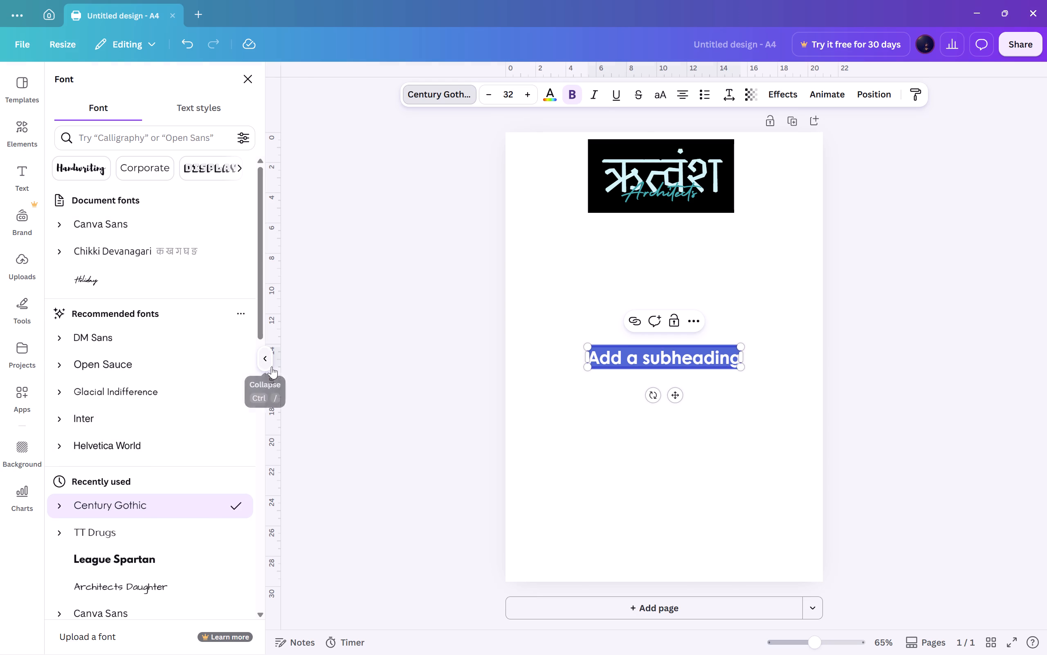
{"action": "left_click", "coordinate": [548, 357]}
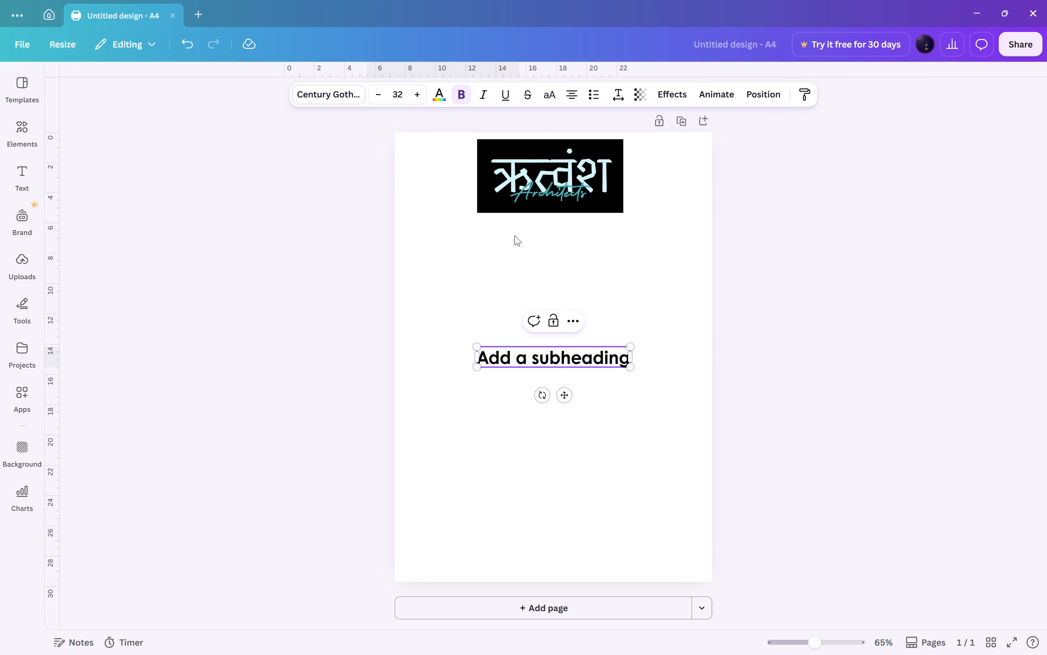
{"action": "left_click", "coordinate": [370, 97]}
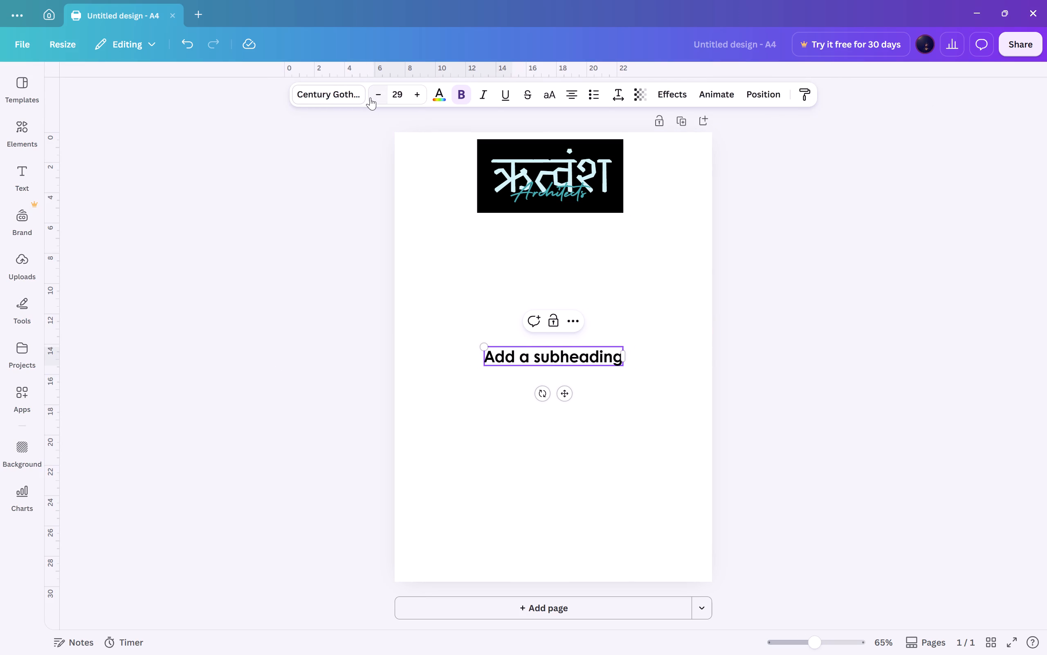
{"action": "triple_click", "coordinate": [370, 97]}
{"action": "left_click", "coordinate": [370, 97]}
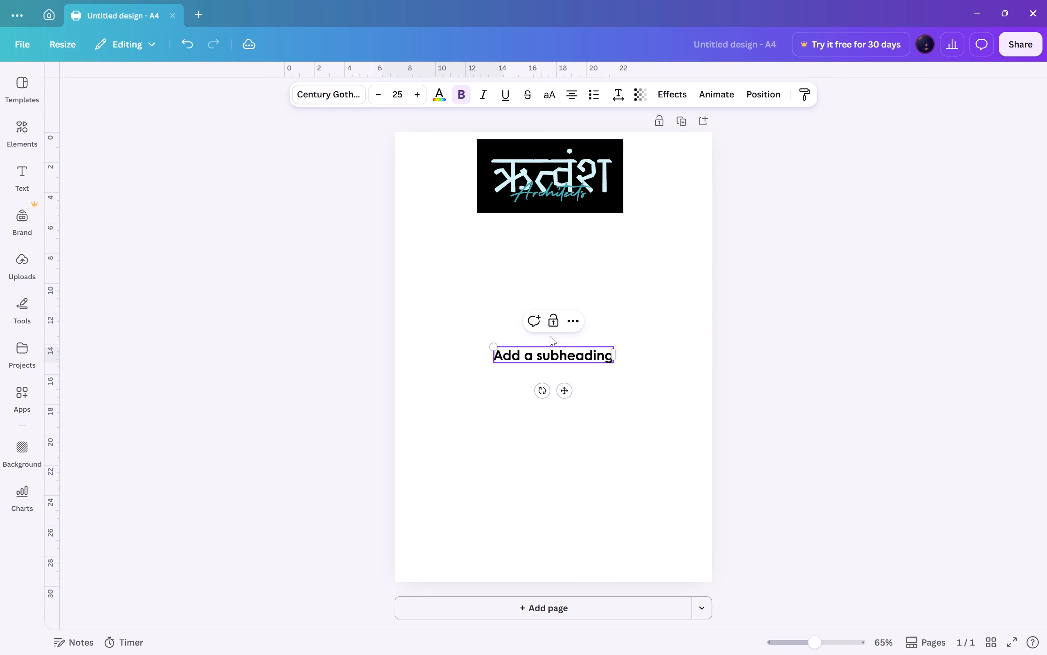
Replace the subheading's placeholder text with "ARCHITECTURAL DRAWINGS SAVING METHOD & DRAWING CODE STANDARD".
{"action": "left_click_drag", "start_coordinate": [611, 355], "coordinate": [485, 355]}
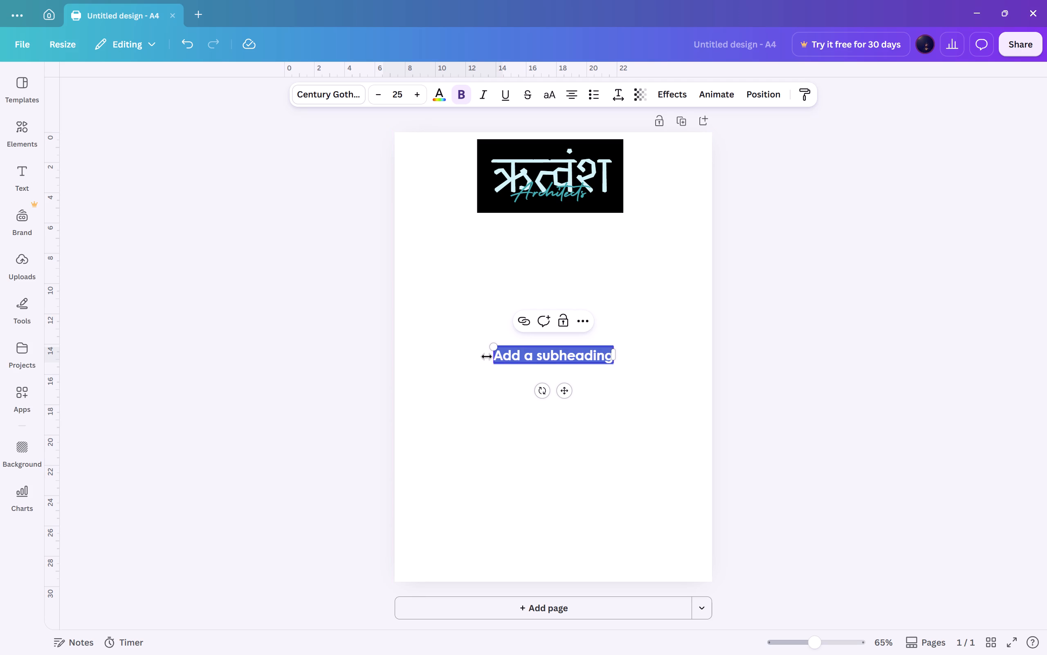
{"action": "key", "text": "BackSpace"}
{"action": "type", "text": "AE"}
{"action": "key", "text": "BackSpace"}
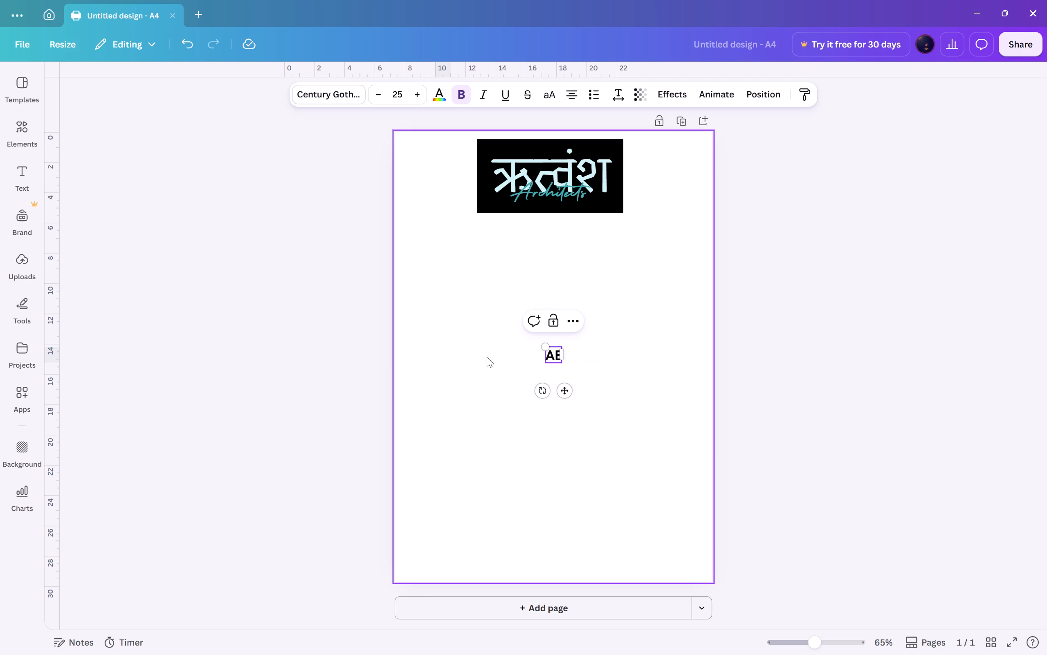
{"action": "type", "text": "RCHITECTURAL"}
{"action": "key", "text": "space"}
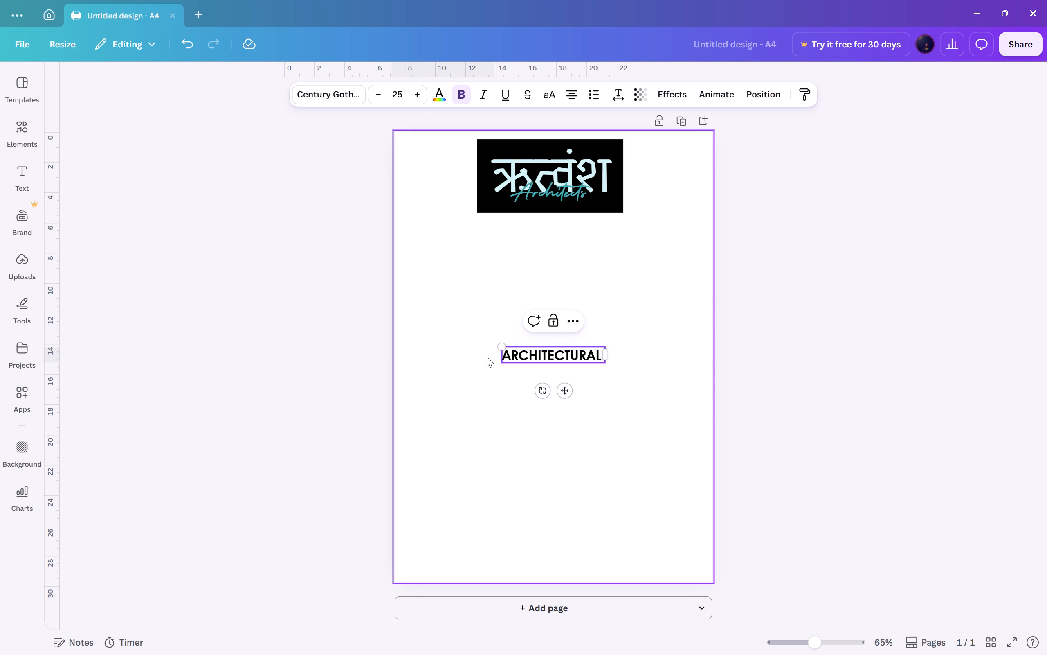
{"action": "type", "text": "DRAWINGS"}
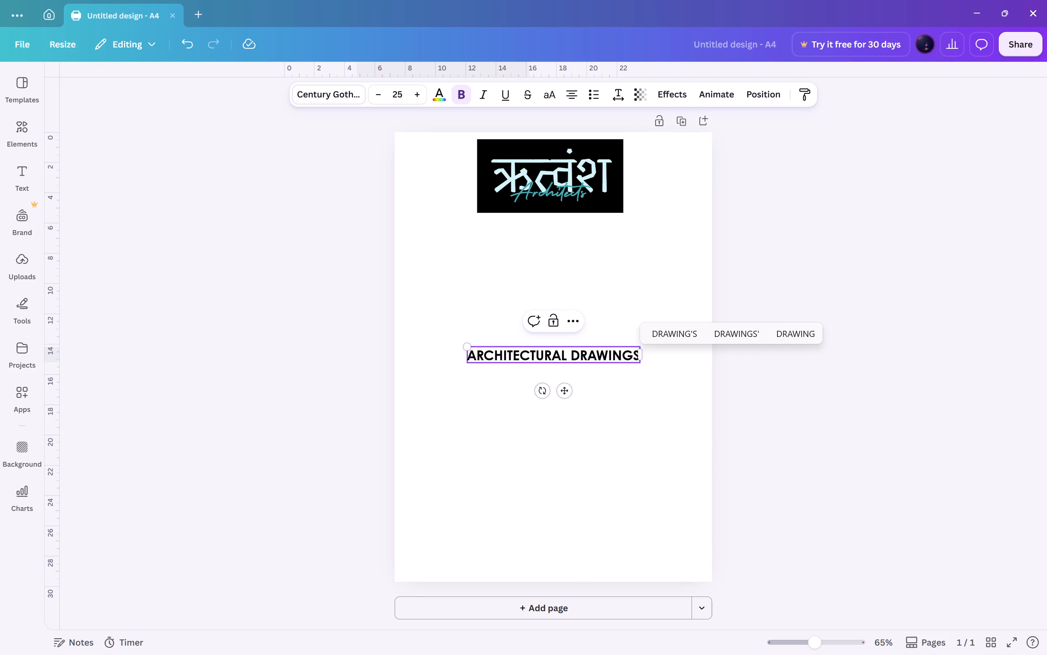
{"action": "key", "text": "space"}
{"action": "type", "text": "SAVING ,"}
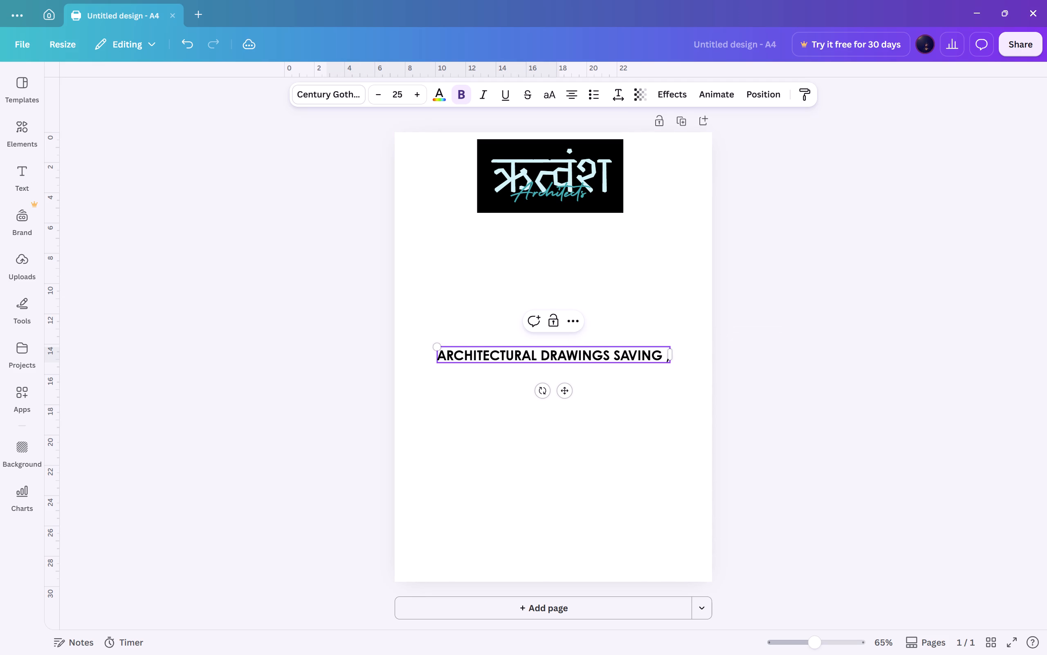
{"action": "key", "text": "BackSpace"}
{"action": "type", "text": "METHOD"}
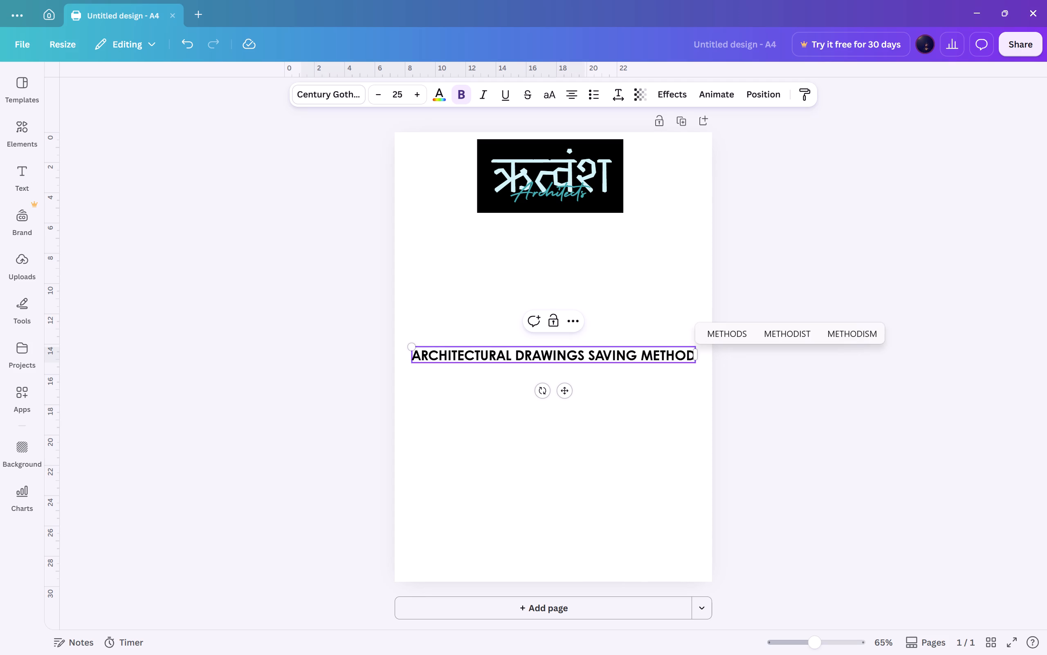
{"action": "key", "text": "space"}
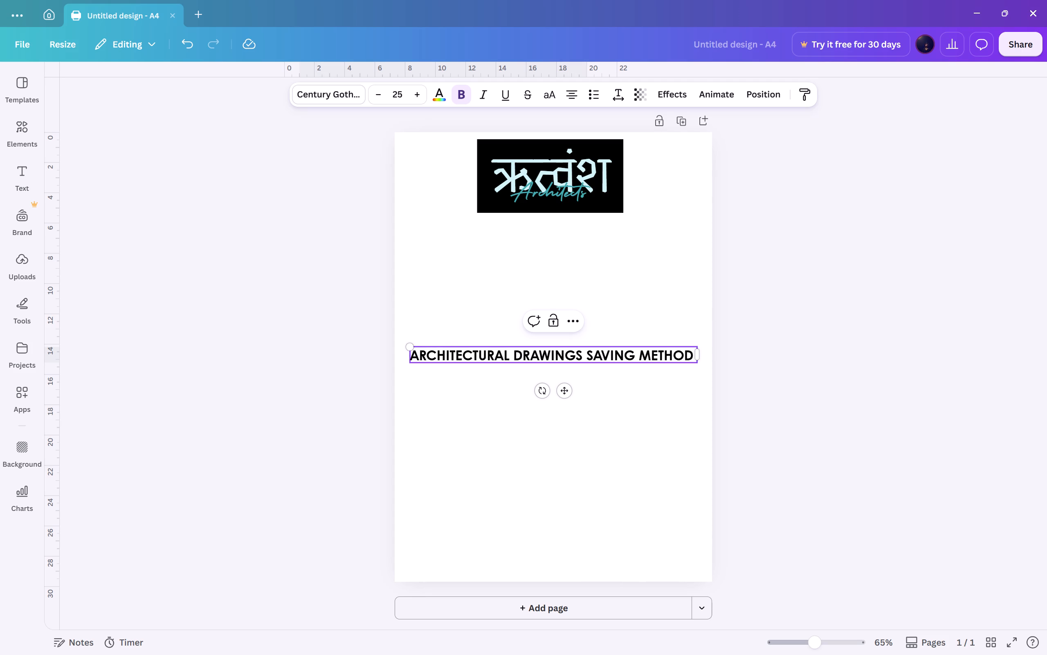
{"action": "type", "text": "&"}
{"action": "key", "text": "space"}
{"action": "type", "text": "DRAWINGS"}
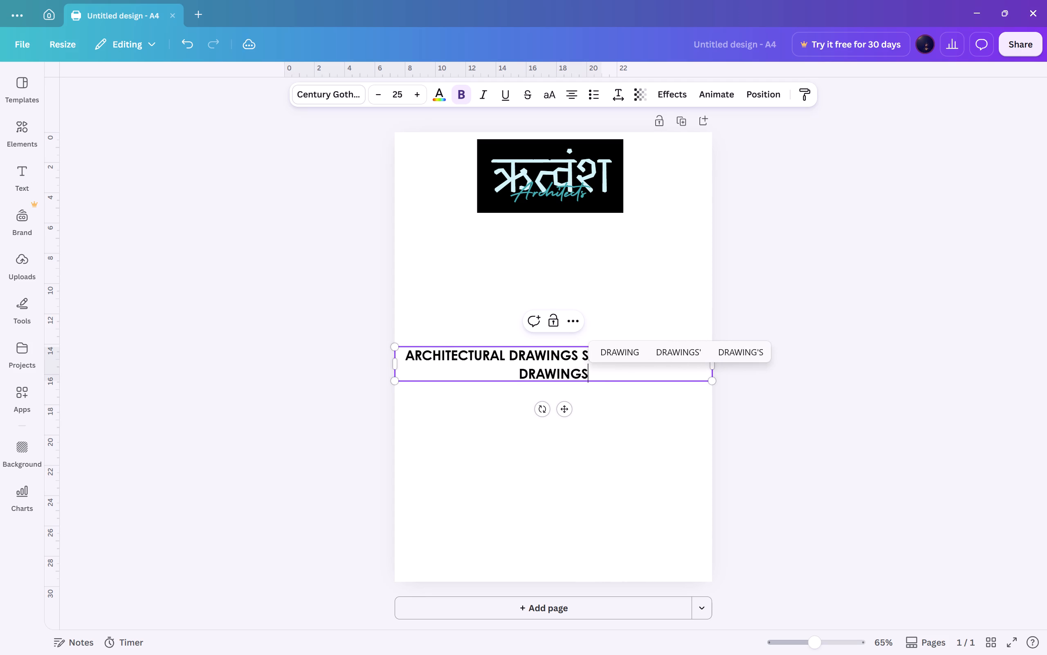
{"action": "key", "text": "space"}
{"action": "key", "text": "BackSpace"}
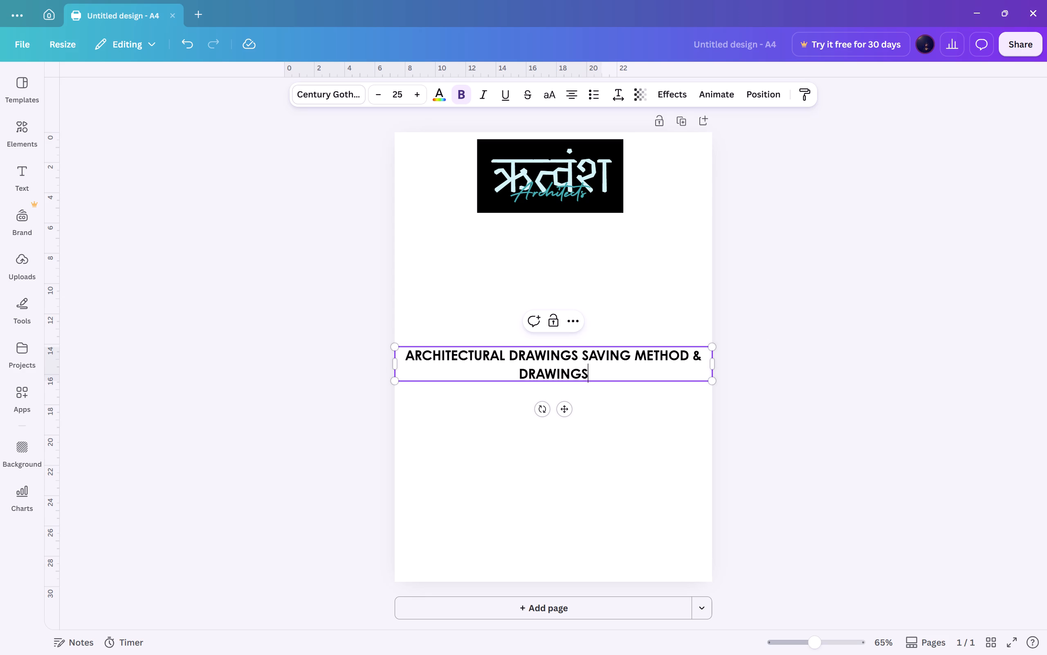
{"action": "key", "text": "BackSpace"}
{"action": "key", "text": "space"}
{"action": "type", "text": "C"}
{"action": "type", "text": "ODE STANDARD"}
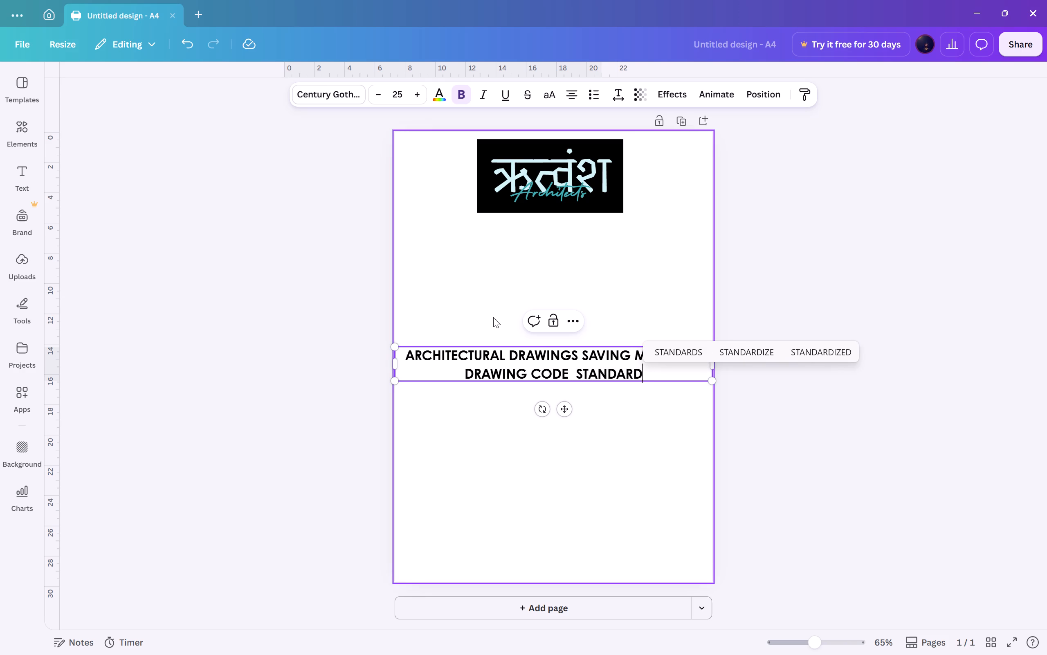
Set the title text's font size to 20.
{"action": "triple_click", "coordinate": [374, 94]}
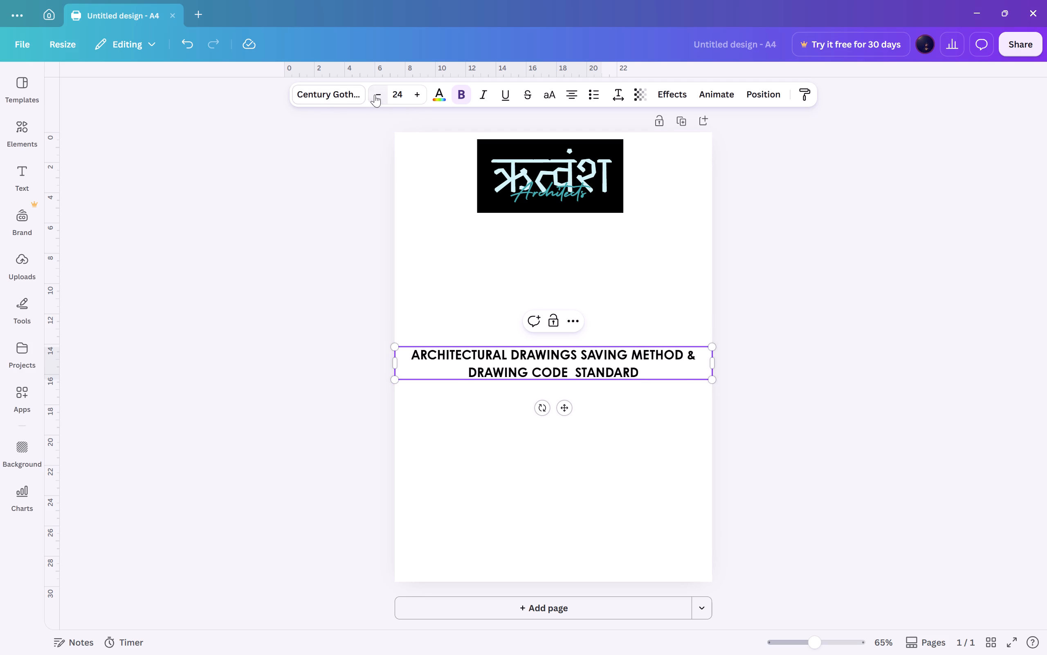
{"action": "left_click", "coordinate": [375, 95]}
{"action": "left_click", "coordinate": [375, 95]}
{"action": "left_click", "coordinate": [303, 335]}
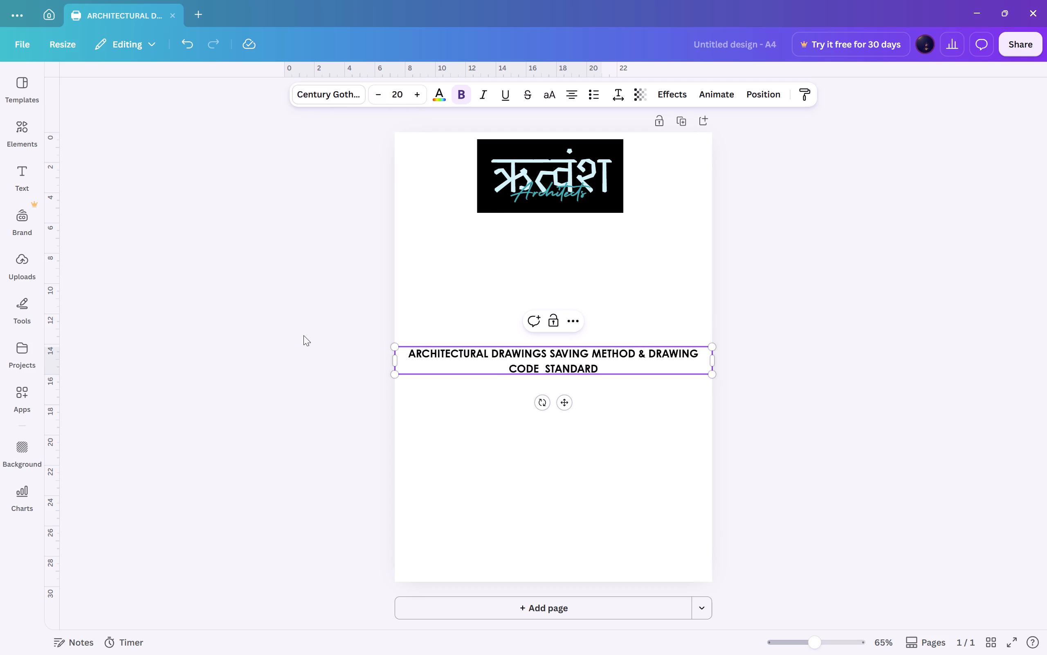
Narrow the title text box to about 17.7 cm so that "DRAWING CODE STANDARD" wraps onto the second line.
{"action": "left_click", "coordinate": [535, 355]}
{"action": "left_click_drag", "start_coordinate": [715, 361], "coordinate": [704, 352]}
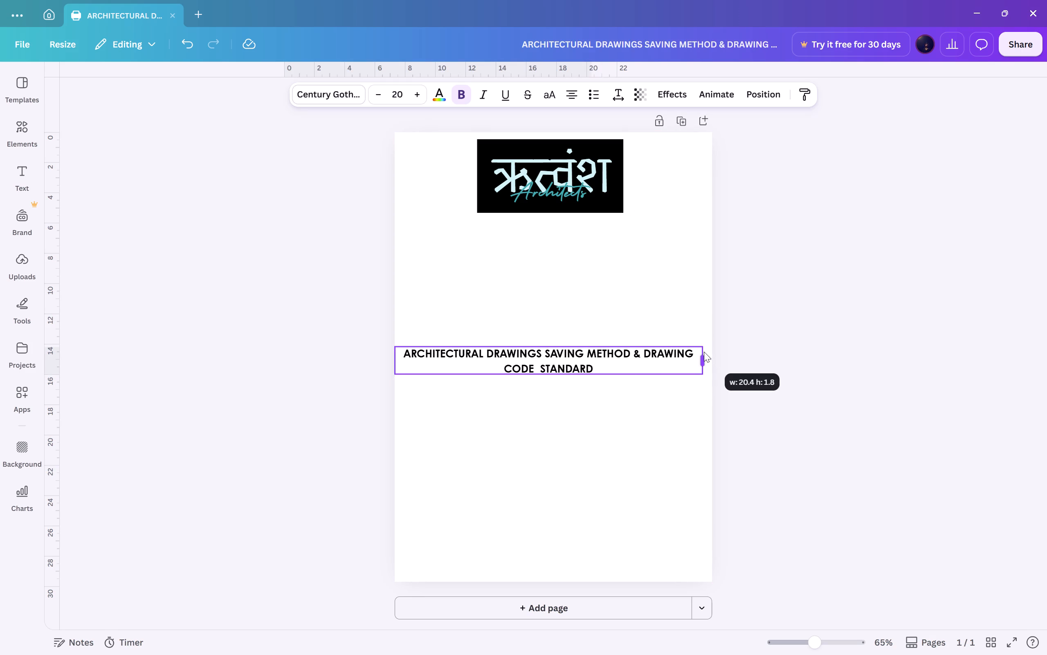
{"action": "left_click_drag", "start_coordinate": [704, 352], "coordinate": [665, 357]}
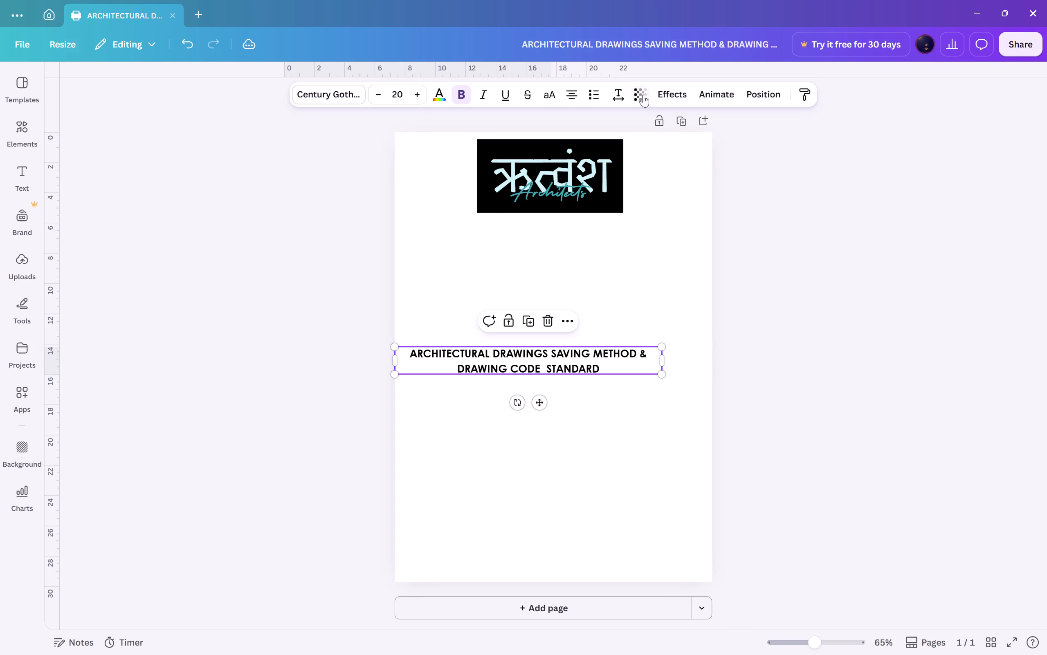
Reduce the title text's line spacing to about 1.1.
{"action": "left_click", "coordinate": [613, 91]}
{"action": "left_click_drag", "start_coordinate": [588, 190], "coordinate": [582, 189]}
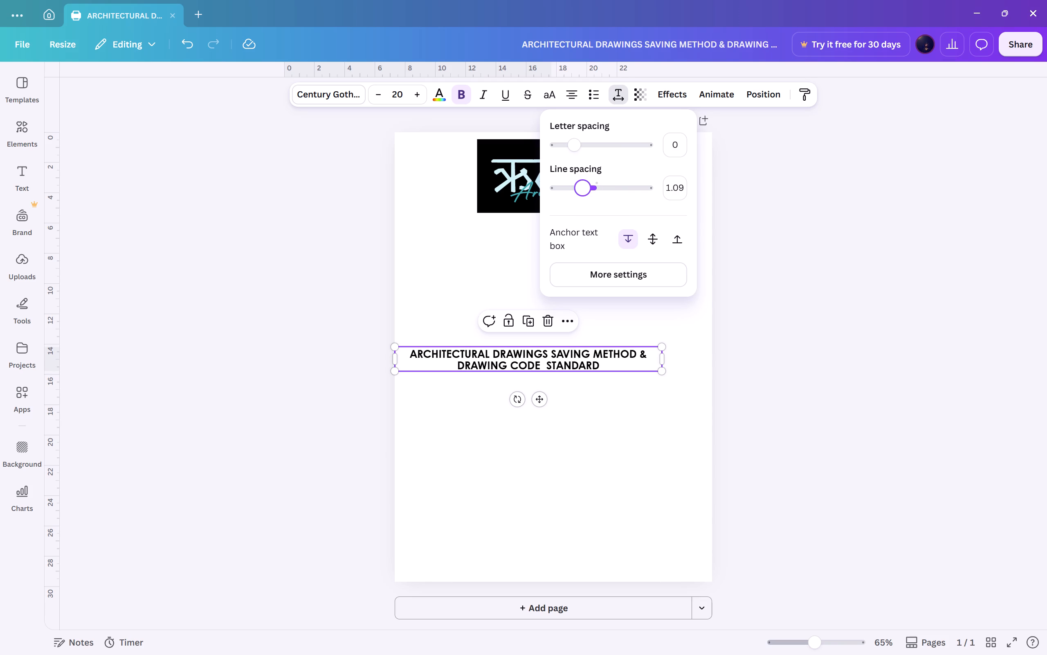
{"action": "left_click_drag", "start_coordinate": [582, 189], "coordinate": [584, 190]}
{"action": "left_click", "coordinate": [812, 300]}
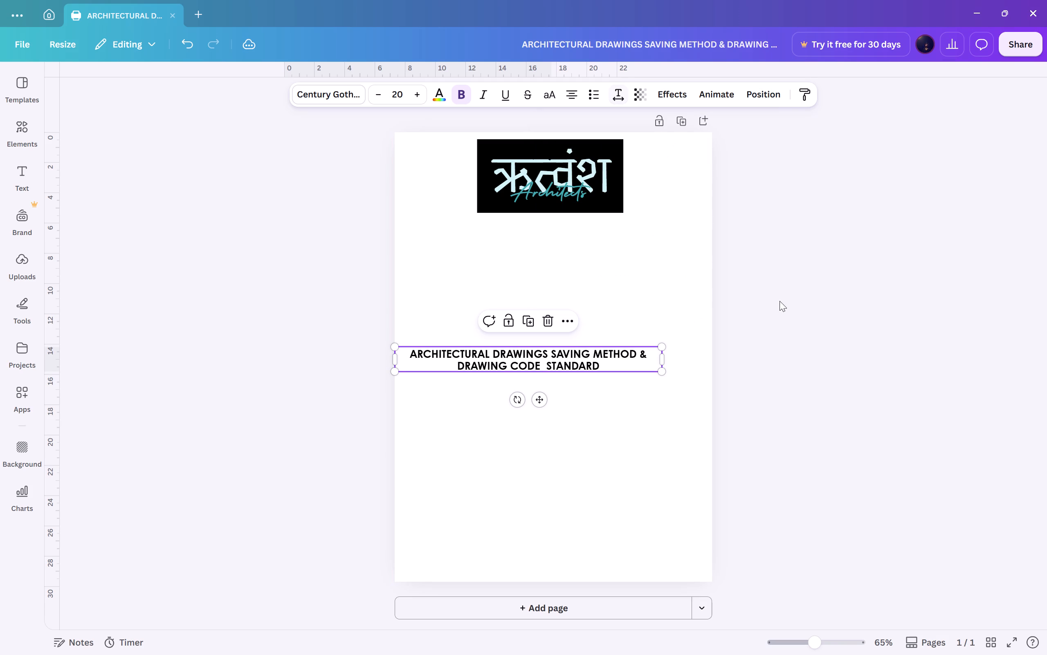
Move the title text up to just below the logo, roughly centred on the page.
{"action": "left_click_drag", "start_coordinate": [575, 360], "coordinate": [597, 233]}
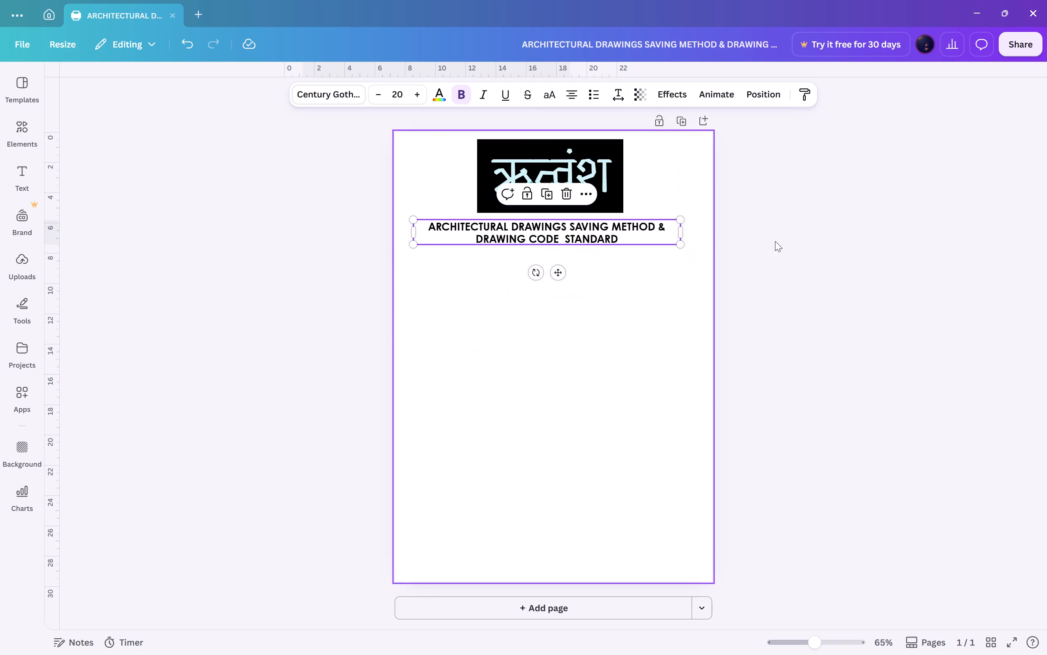
Scale the grouped ऋत्वंश Architects logo down proportionally to about 7.9 cm wide.
{"action": "left_click", "coordinate": [775, 241]}
{"action": "left_click_drag", "start_coordinate": [658, 131], "coordinate": [559, 192]}
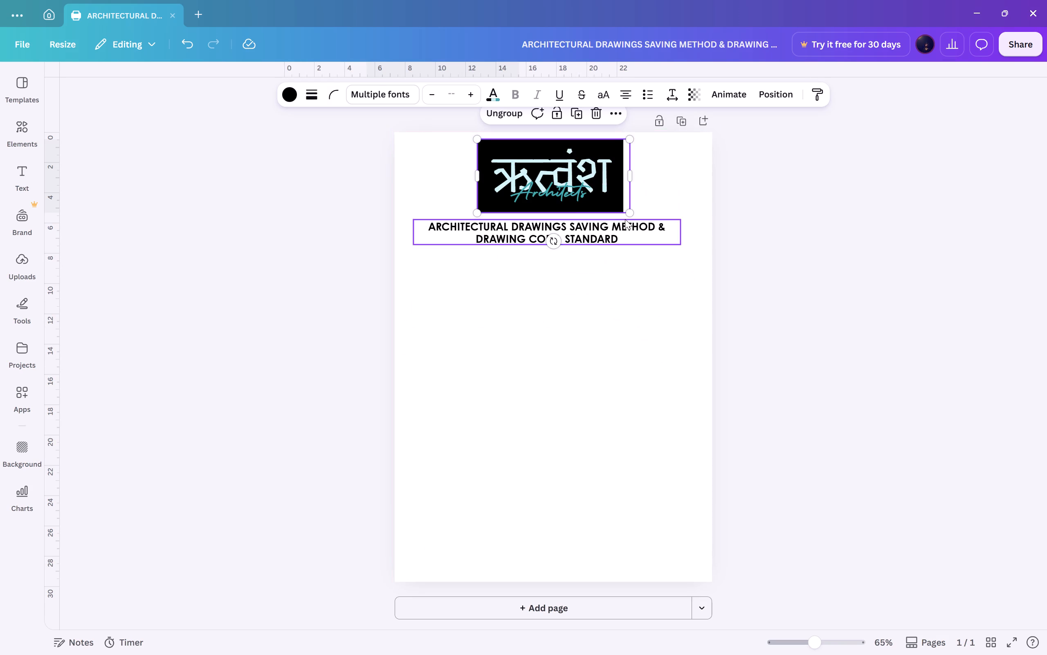
{"action": "left_click_drag", "start_coordinate": [629, 215], "coordinate": [597, 197]}
Centre the reduced logo horizontally near the page's top edge, nudged slightly right so its black rectangle looks centred.
{"action": "left_click_drag", "start_coordinate": [536, 171], "coordinate": [557, 172]}
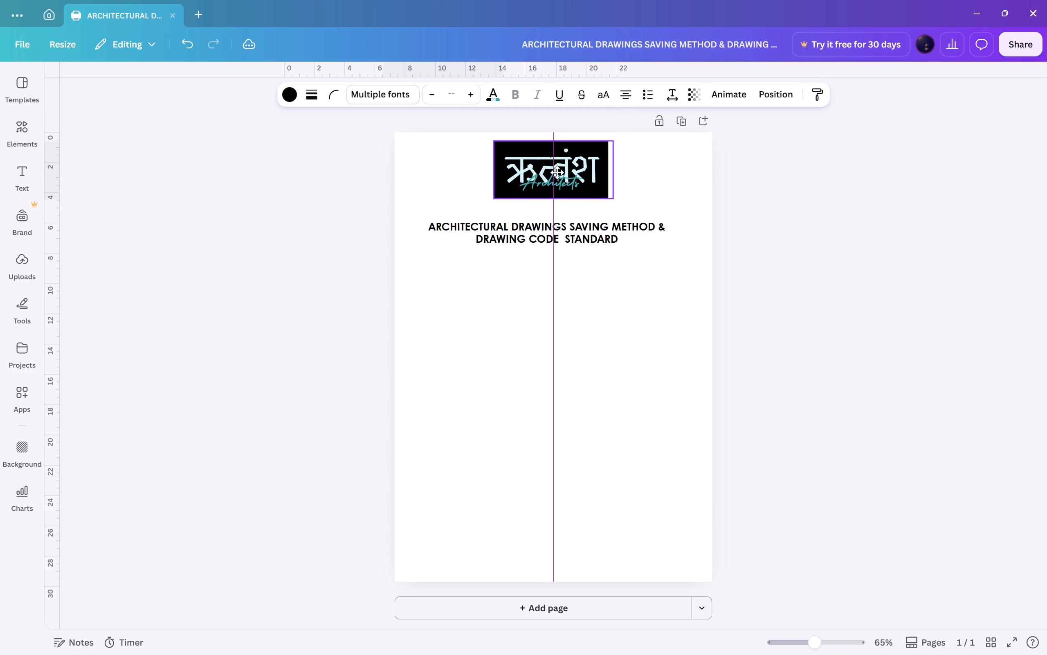
{"action": "left_click_drag", "start_coordinate": [557, 172], "coordinate": [559, 171]}
{"action": "left_click", "coordinate": [804, 200]}
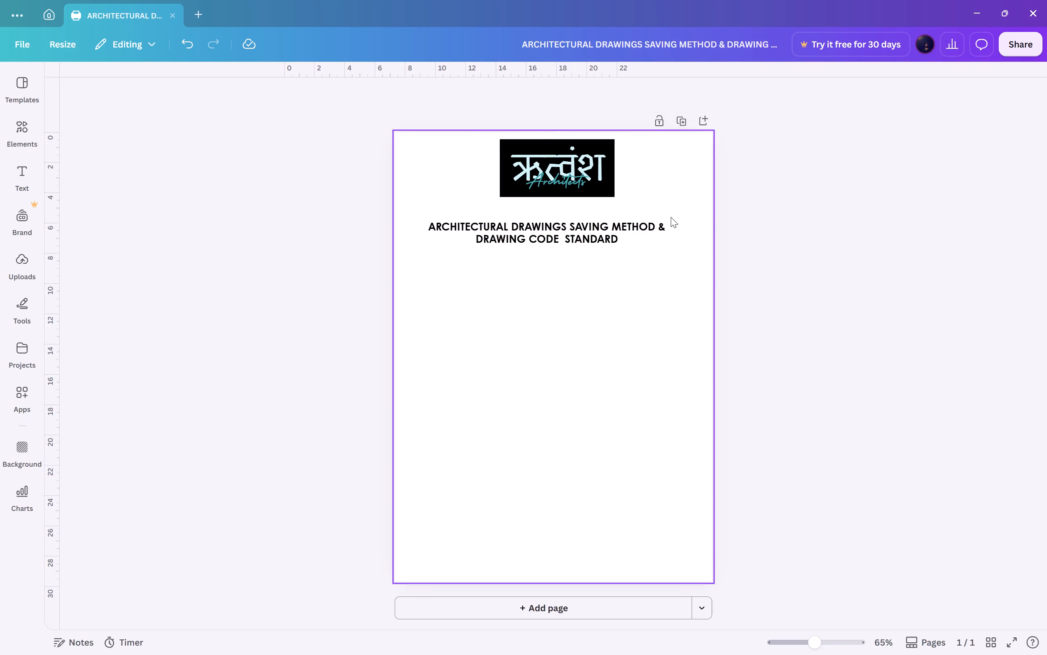
{"action": "left_click_drag", "start_coordinate": [579, 178], "coordinate": [573, 180]}
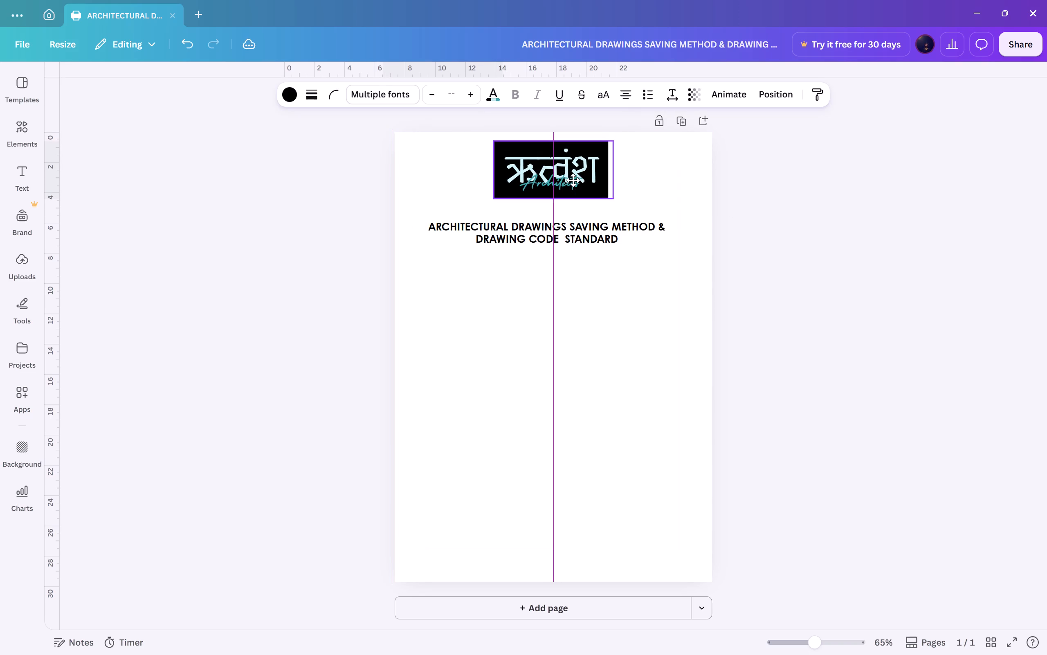
{"action": "left_click_drag", "start_coordinate": [573, 180], "coordinate": [573, 178]}
{"action": "left_click", "coordinate": [738, 190]}
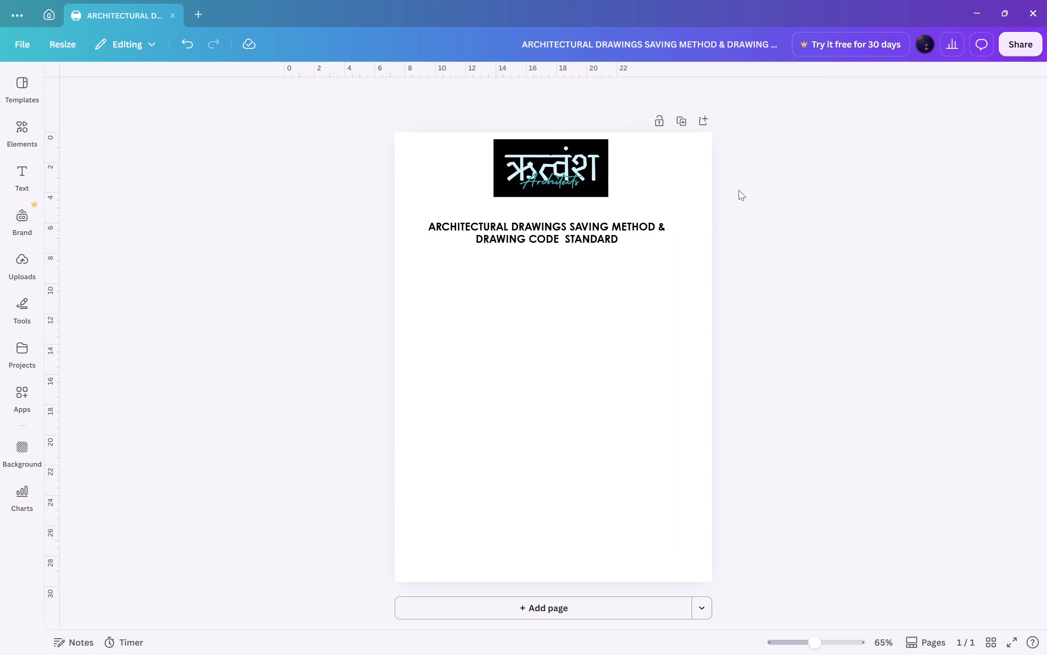
{"action": "left_click", "coordinate": [562, 172]}
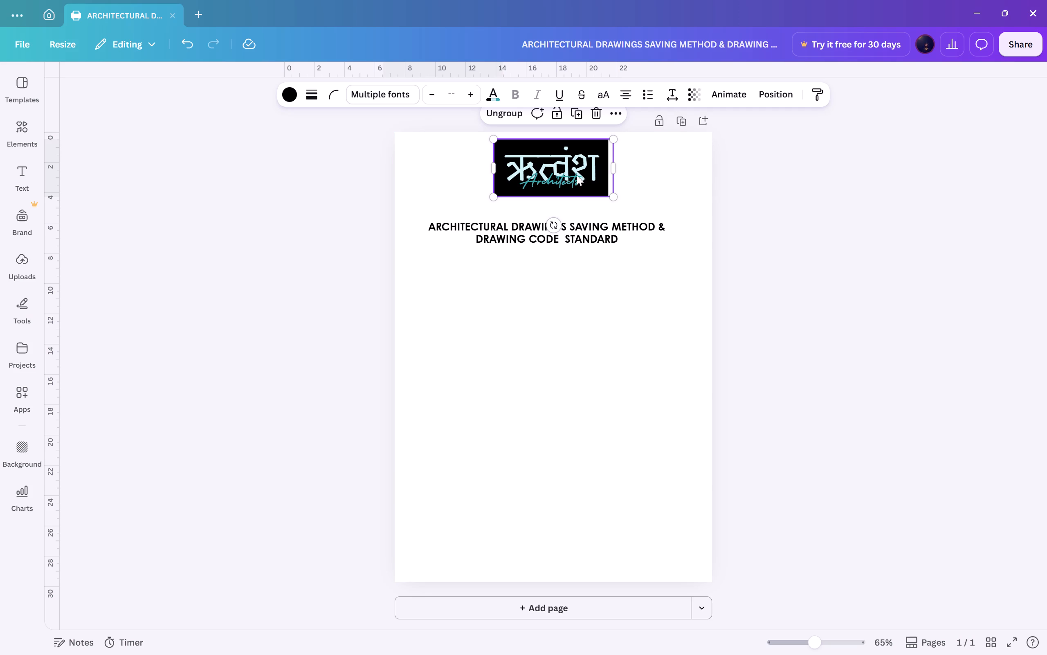
{"action": "key", "text": "Right"}
{"action": "key", "text": "Right"}
{"action": "left_click", "coordinate": [777, 188]}
Move the two-line title text up close beneath the smaller logo, aligned to the logo group's vertical centreline.
{"action": "left_click_drag", "start_coordinate": [566, 241], "coordinate": [574, 225]}
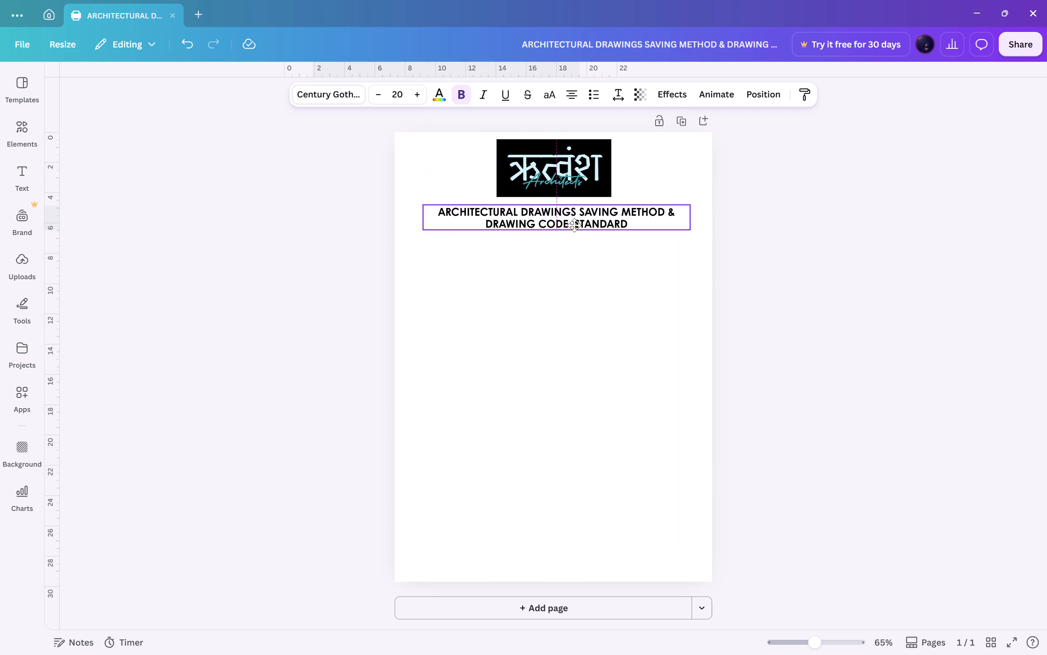
{"action": "left_click_drag", "start_coordinate": [574, 225], "coordinate": [574, 224]}
{"action": "left_click", "coordinate": [768, 208]}
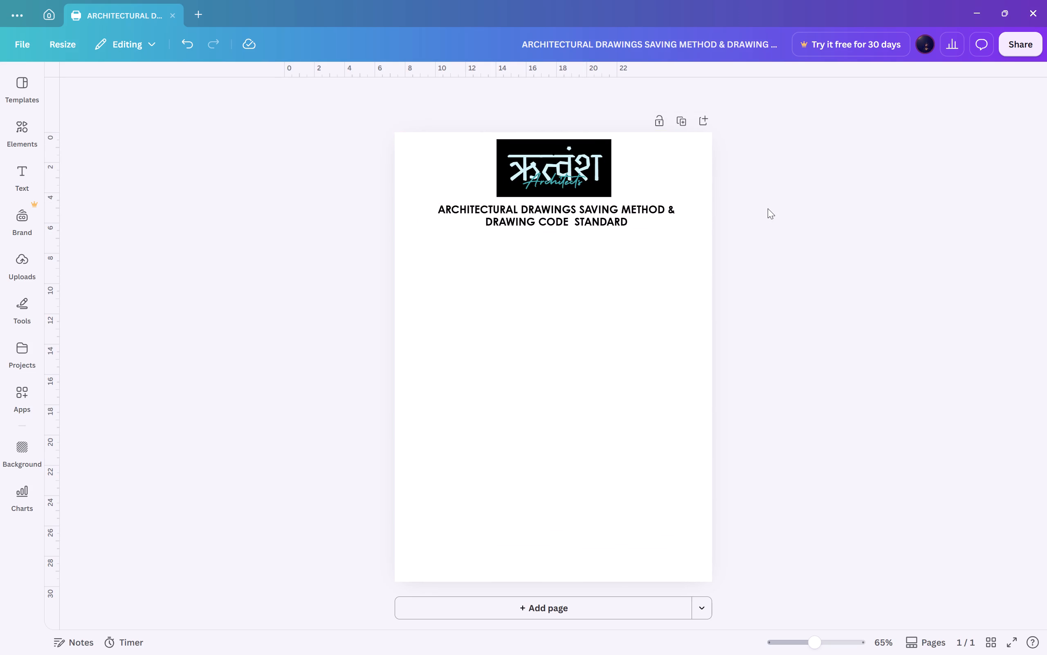
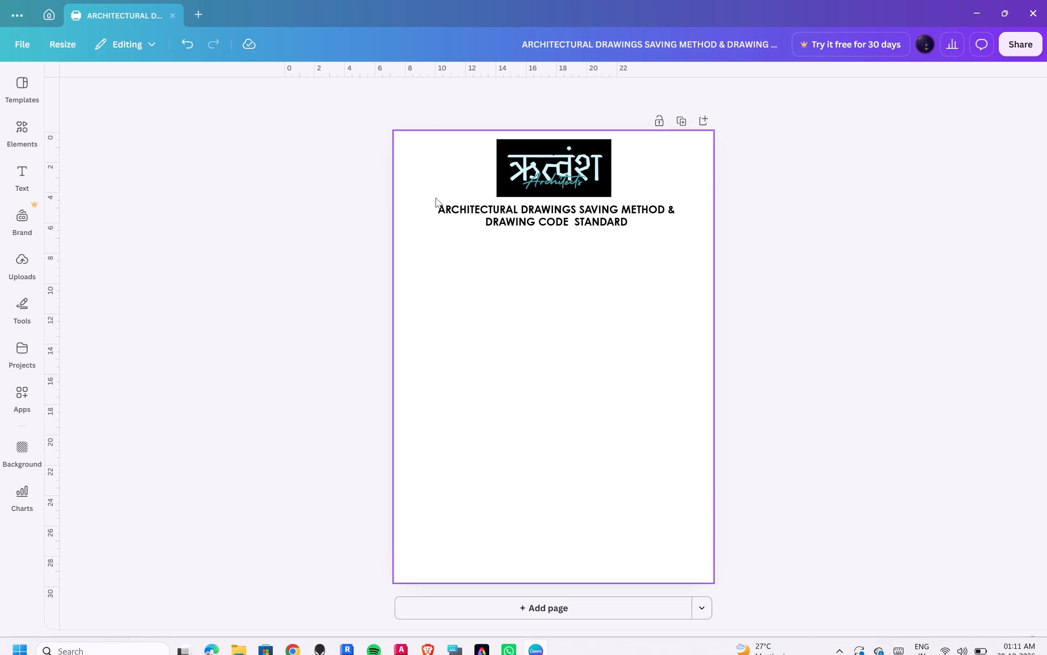
Duplicate the two-line title text and place the copy below the original, slightly toward the page's left side.
{"action": "left_click", "coordinate": [453, 216]}
{"action": "left_click", "coordinate": [560, 174]}
{"action": "left_click_drag", "start_coordinate": [519, 218], "coordinate": [484, 275]}
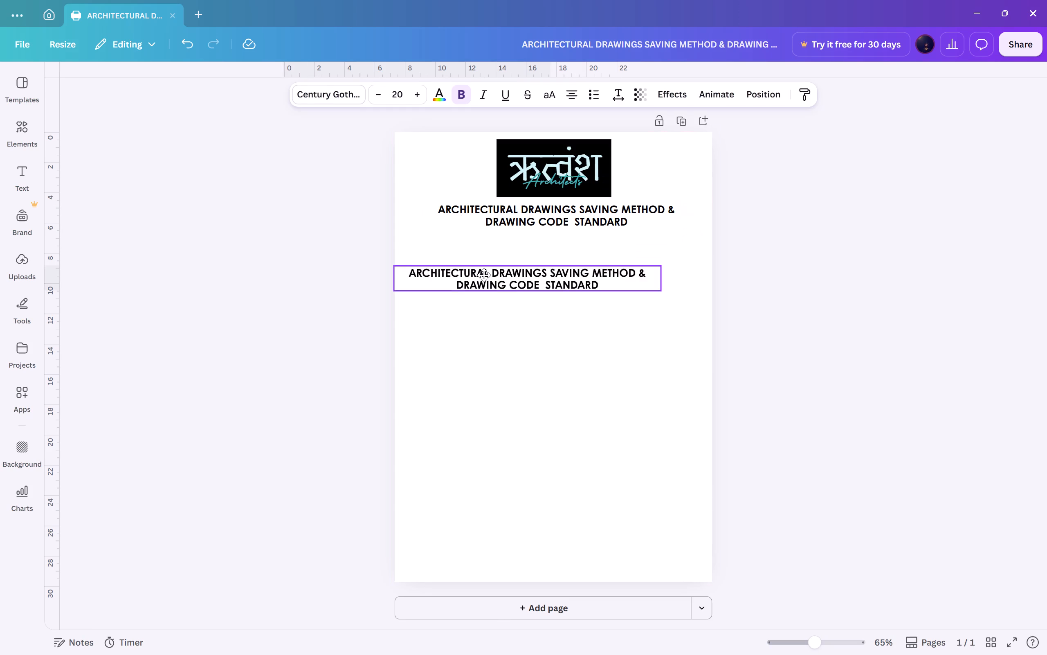
{"action": "left_click_drag", "start_coordinate": [484, 275], "coordinate": [499, 255]}
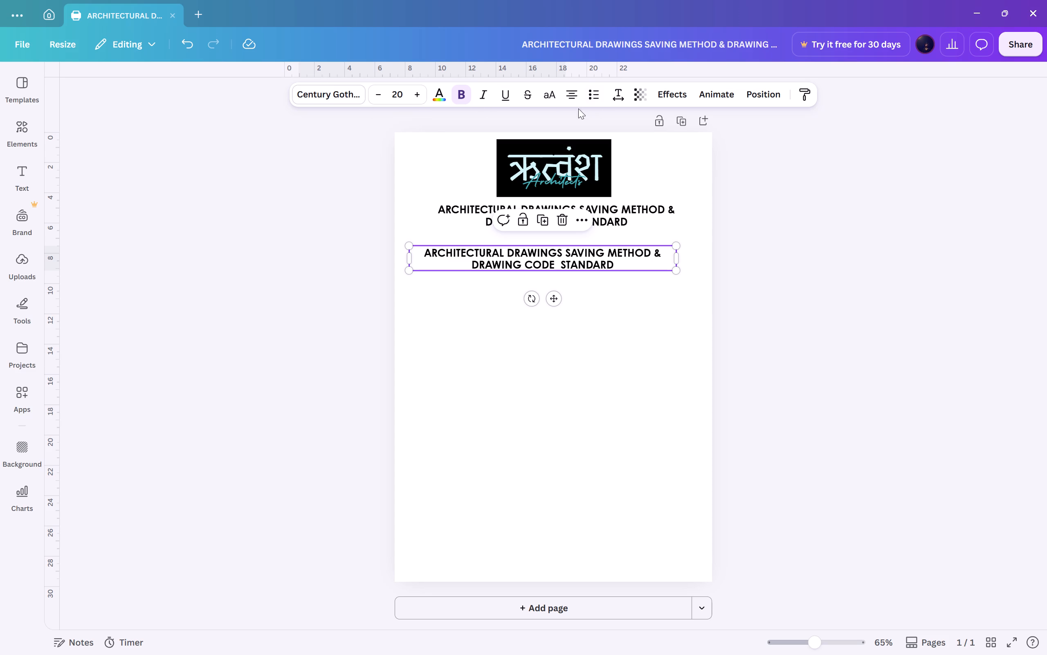
Left-align the copied title text and reduce its font size to 13.
{"action": "left_click", "coordinate": [571, 96]}
{"action": "triple_click", "coordinate": [382, 94]}
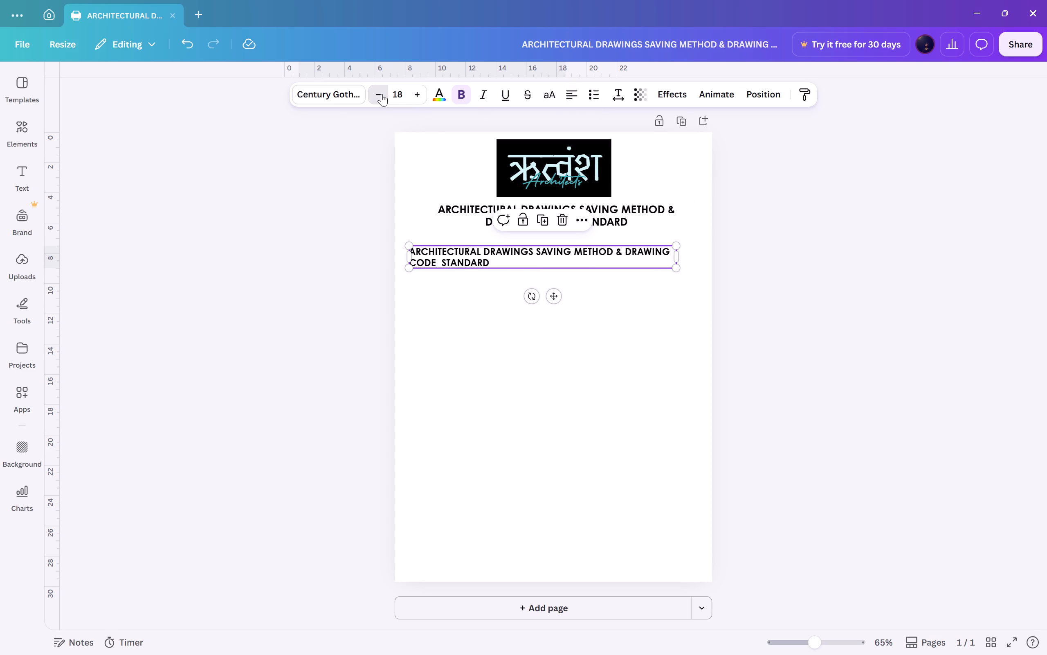
{"action": "triple_click", "coordinate": [382, 94]}
{"action": "left_click", "coordinate": [382, 94]}
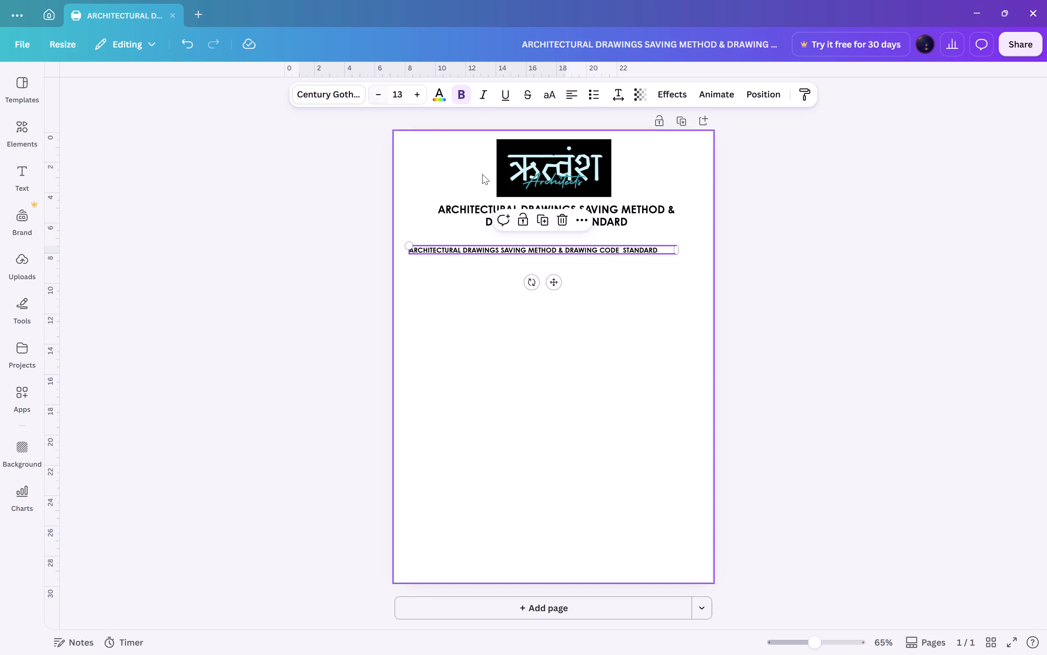
Delete "& DRAWING CODE STANDARD" from the copied text so it reads "ARCHITECTURAL DRAWINGS SAVING METHOD".
{"action": "left_click", "coordinate": [663, 251]}
{"action": "left_click_drag", "start_coordinate": [663, 250], "coordinate": [561, 248]}
{"action": "left_click", "coordinate": [556, 250]}
{"action": "left_click_drag", "start_coordinate": [561, 251], "coordinate": [603, 256]}
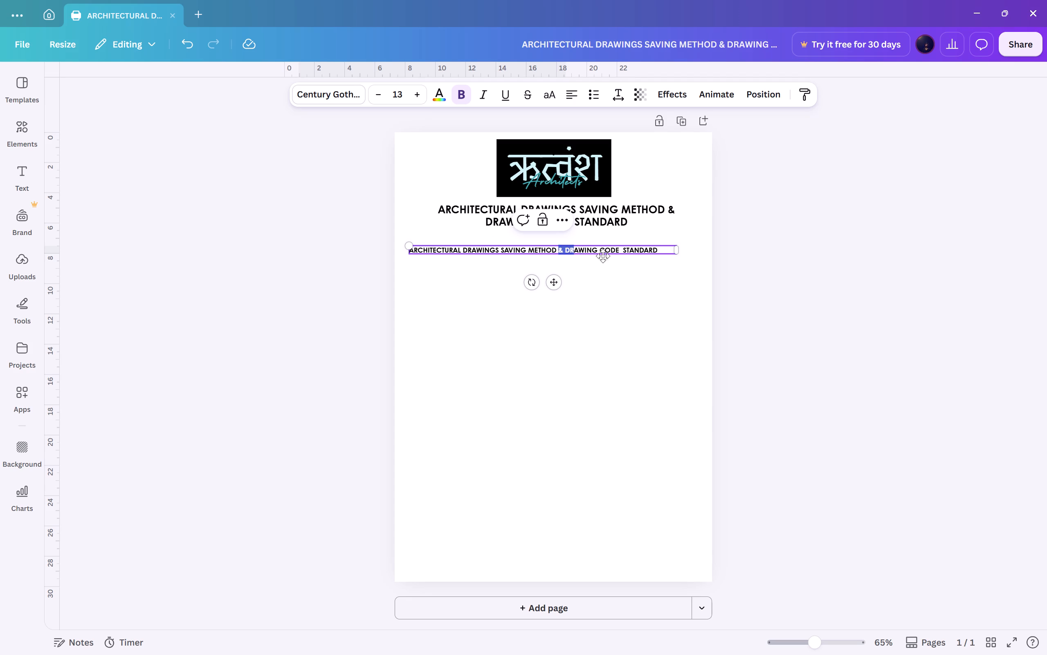
{"action": "left_click_drag", "start_coordinate": [603, 256], "coordinate": [660, 251]}
{"action": "key", "text": "BackSpace"}
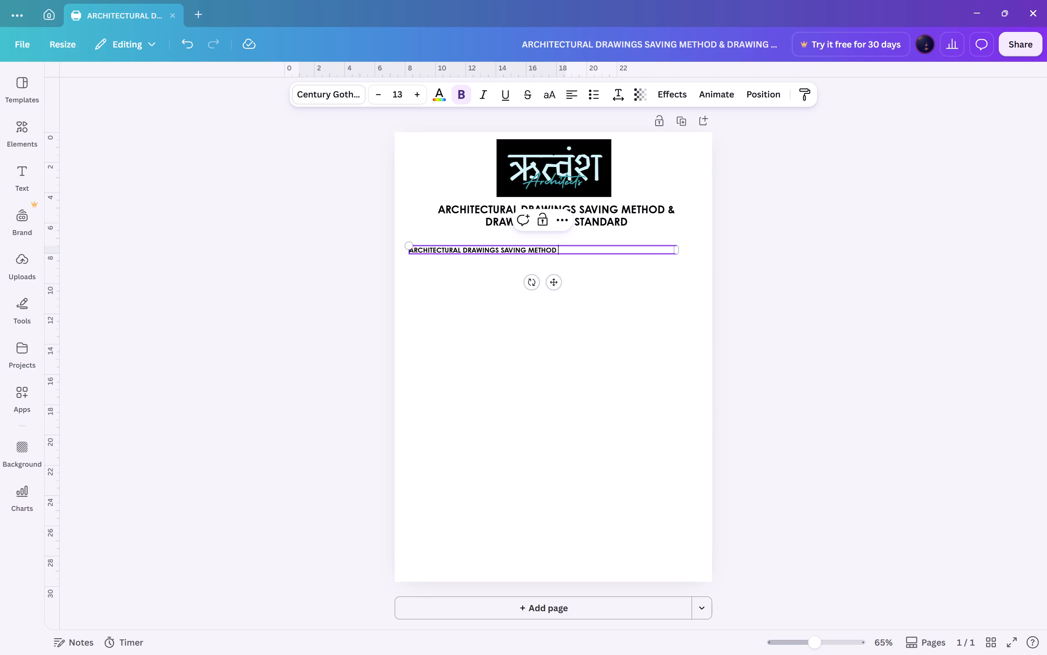
{"action": "left_click", "coordinate": [467, 291]}
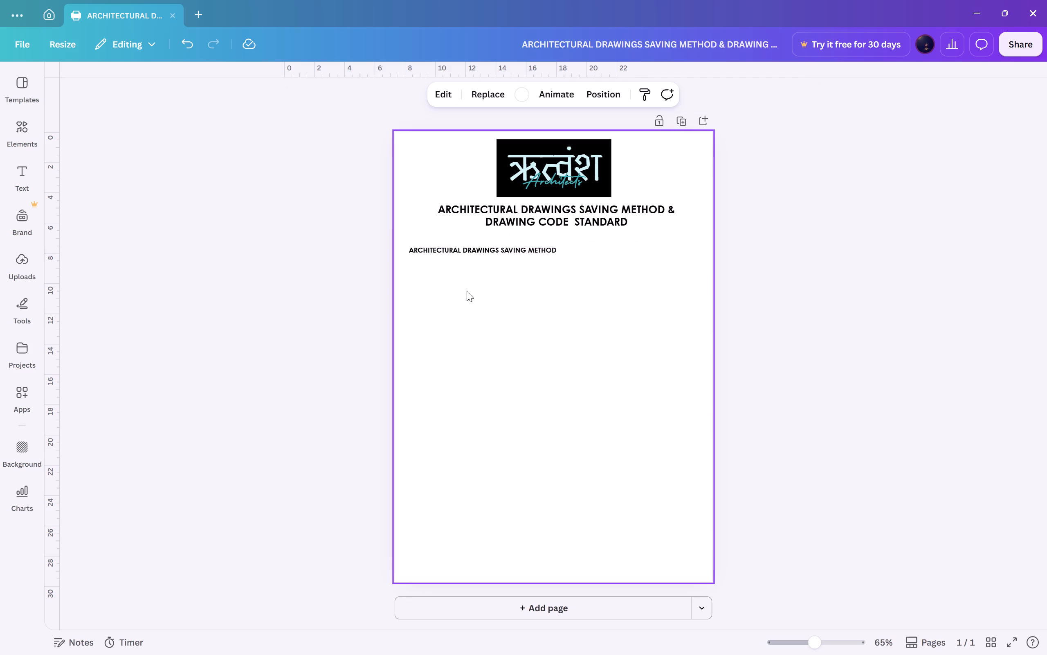
Move the "ARCHITECTURAL DRAWINGS SAVING METHOD" subheading up closer beneath the title and slightly to the right.
{"action": "left_click_drag", "start_coordinate": [457, 249], "coordinate": [462, 241]}
{"action": "left_click", "coordinate": [299, 340]}
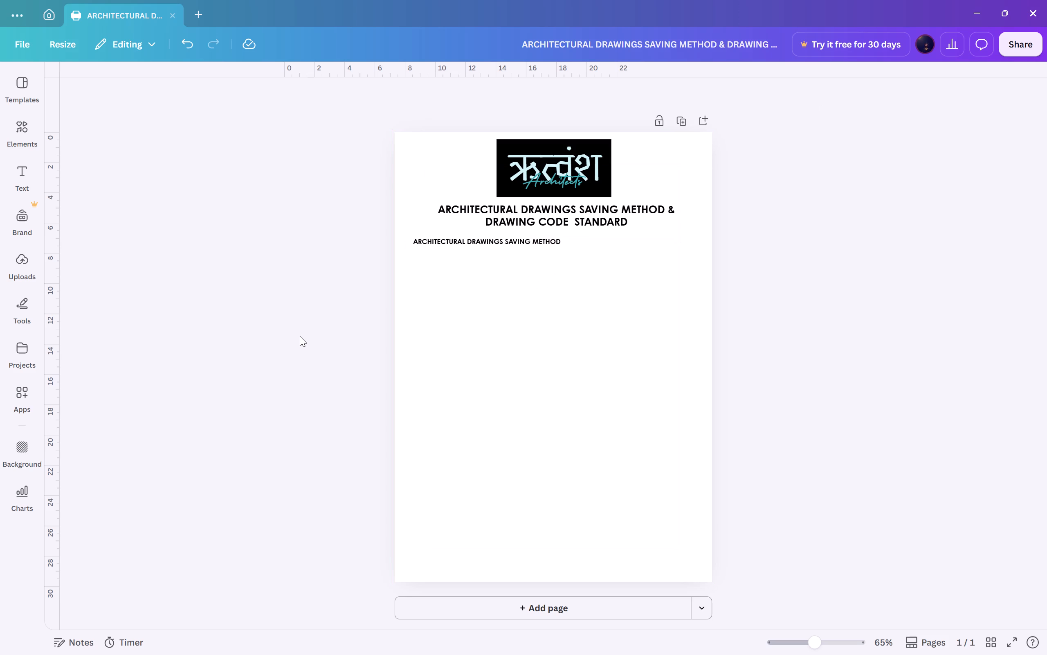
Duplicate the subheading and place the copy directly beneath it, aligned to its left edge.
{"action": "left_click", "coordinate": [442, 245]}
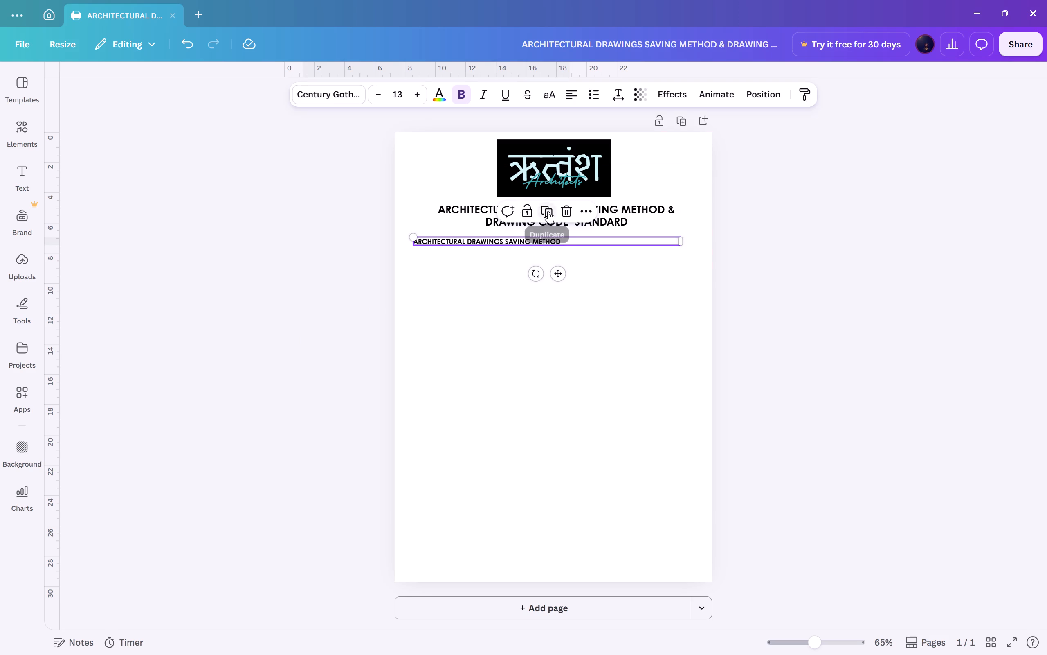
{"action": "left_click", "coordinate": [549, 212]}
{"action": "left_click_drag", "start_coordinate": [468, 277], "coordinate": [477, 257]}
Replace the duplicated subheading's text with the file-naming pattern, entering "YYYYMMDD_RV_ID_COM_".
{"action": "left_click", "coordinate": [477, 257]}
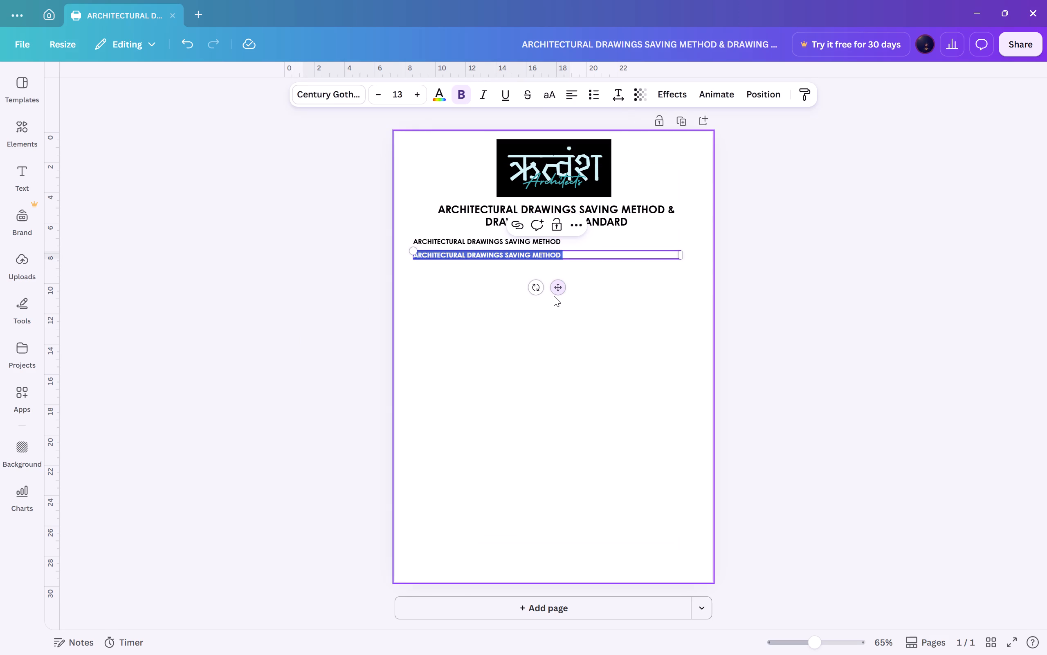
{"action": "key", "text": "BackSpace"}
{"action": "type", "text": "YYYY"}
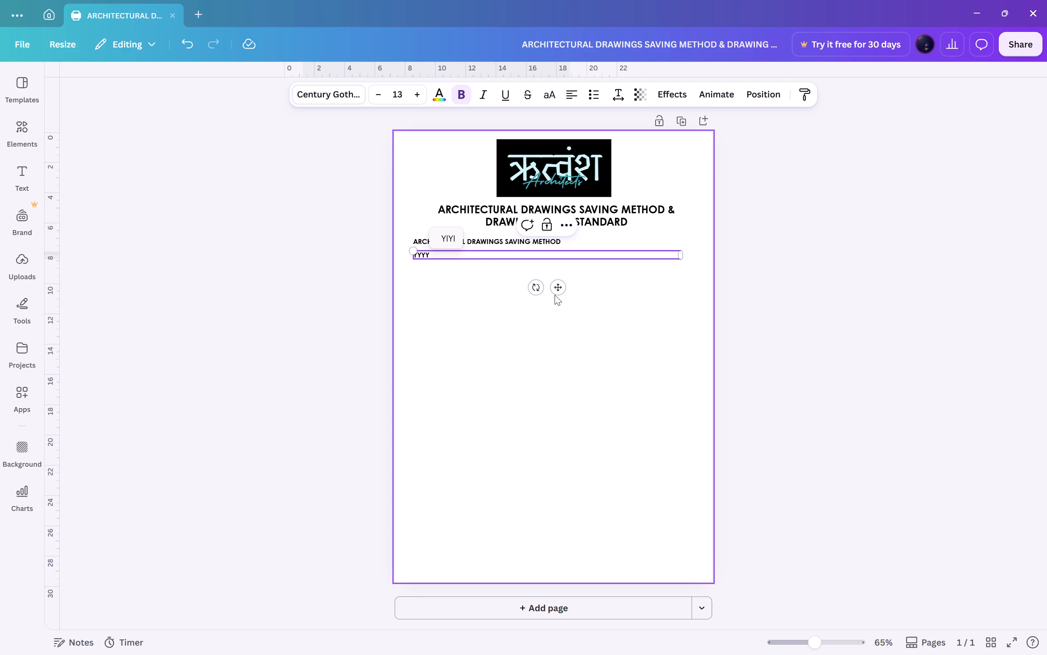
{"action": "type", "text": "MMDD"}
{"action": "key", "text": "shift+underscore"}
{"action": "type", "text": "RV"}
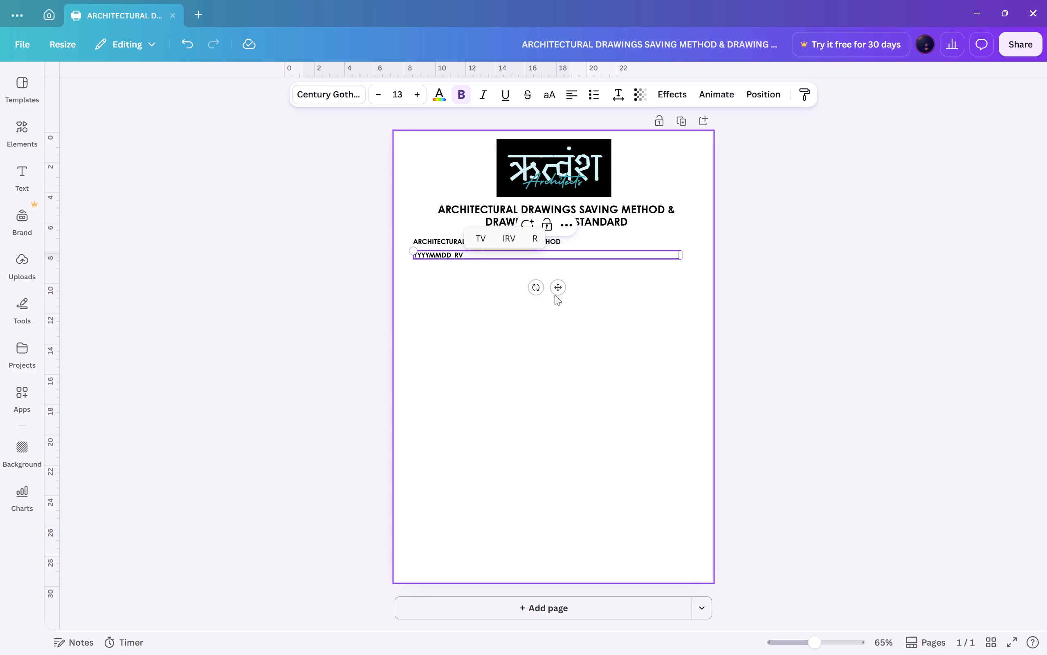
{"action": "key", "text": "shift+underscore"}
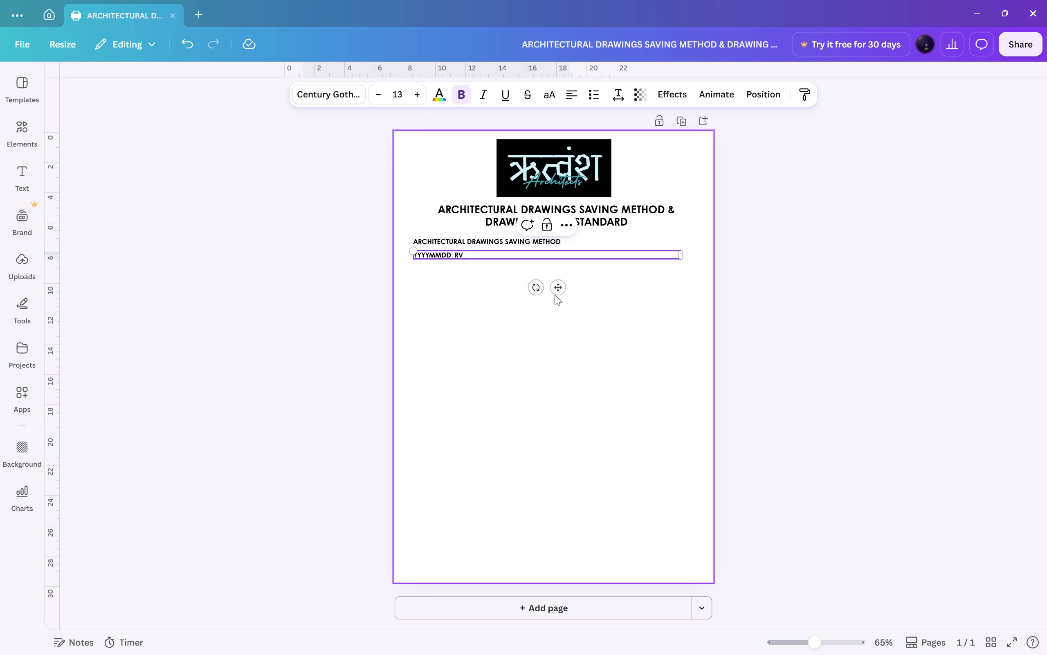
{"action": "key", "text": "i"}
{"action": "key", "text": "d"}
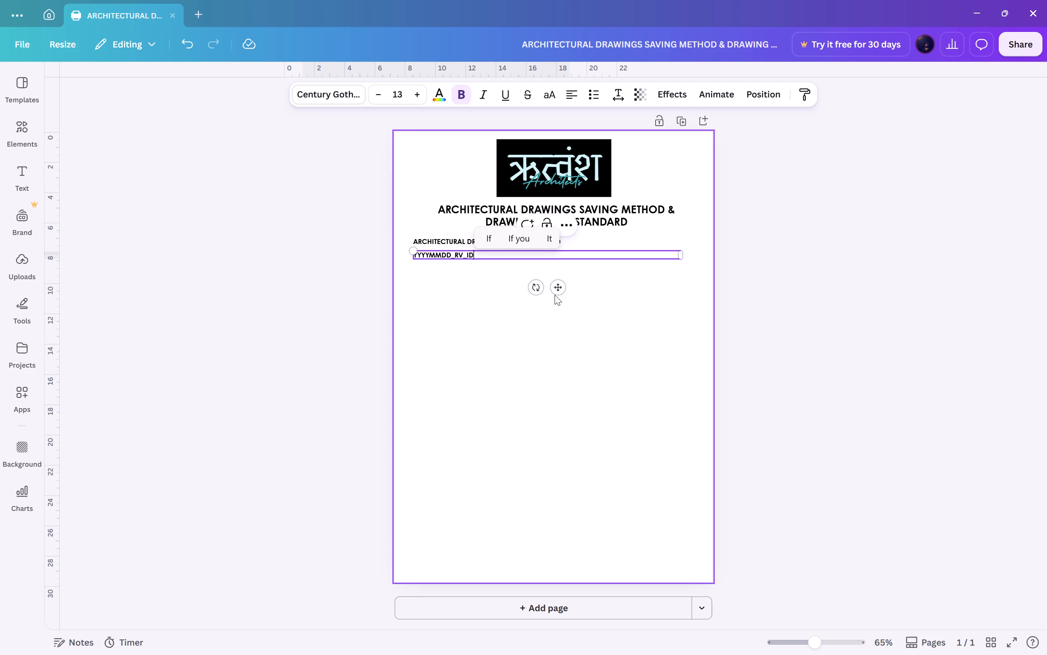
{"action": "key", "text": "shift+underscore"}
{"action": "type", "text": "COM"}
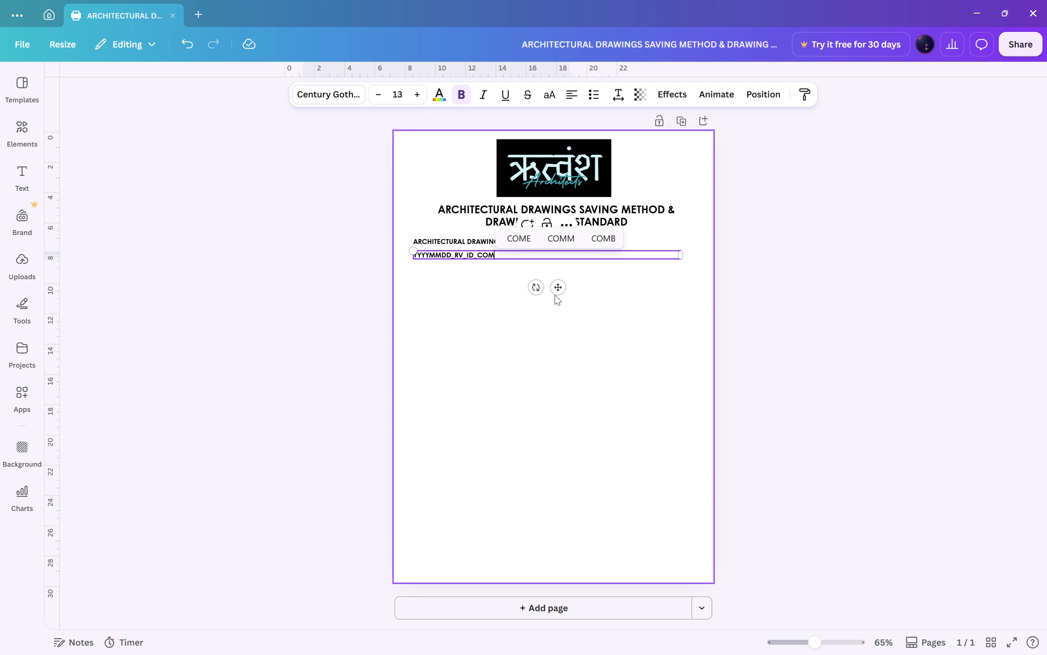
{"action": "key", "text": "shift+underscore"}
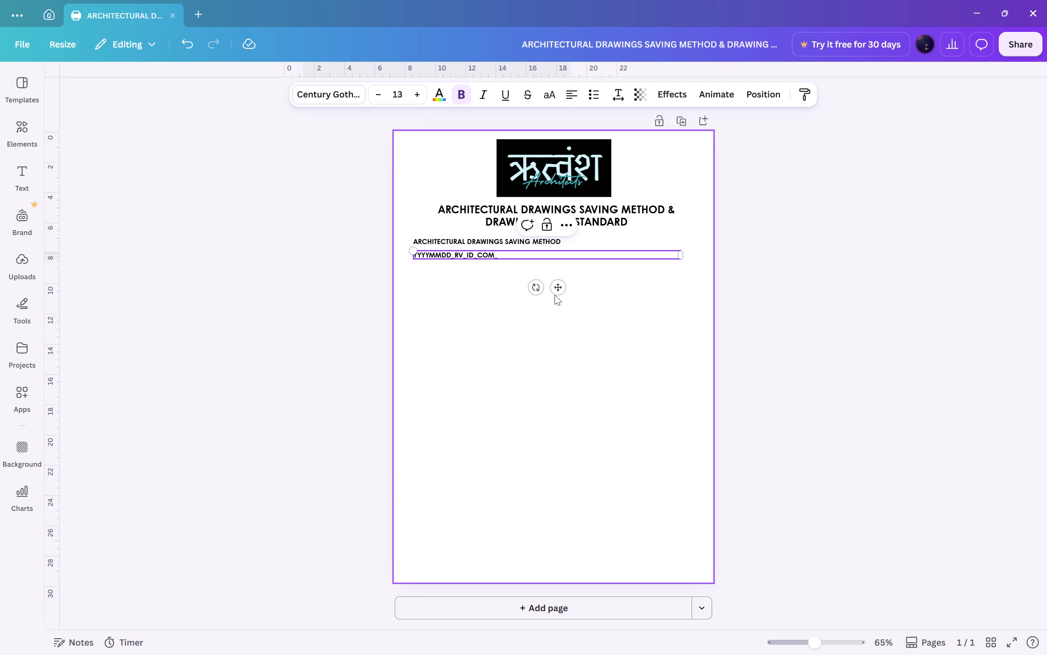
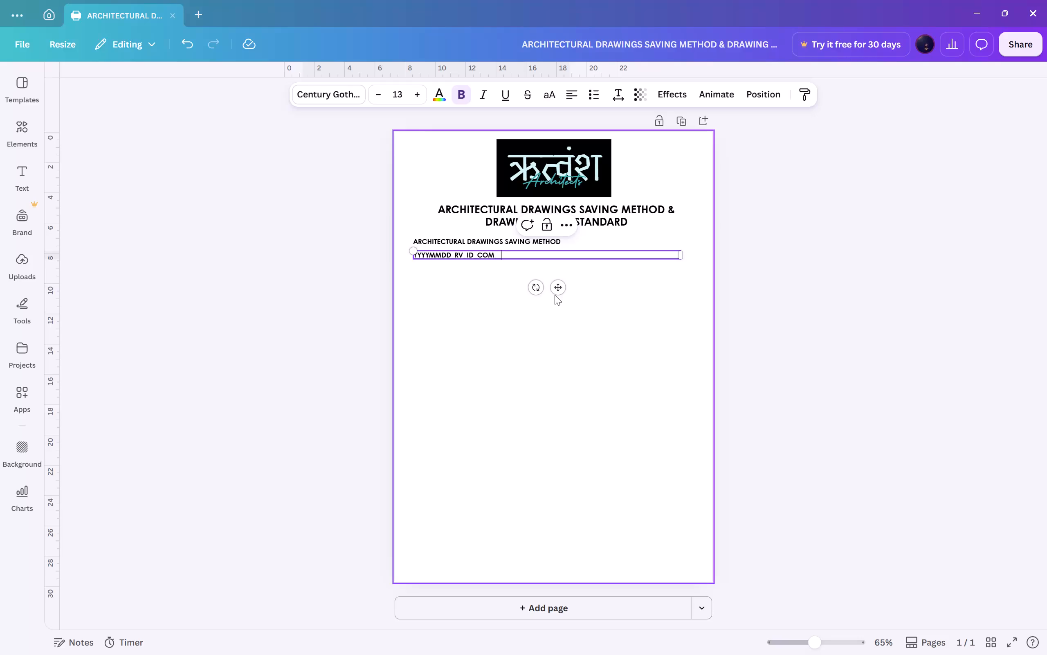
Complete the file-naming pattern by adding "Project Name_DrawingCode_DrawingName" after "COM__".
{"action": "type", "text": "roject"}
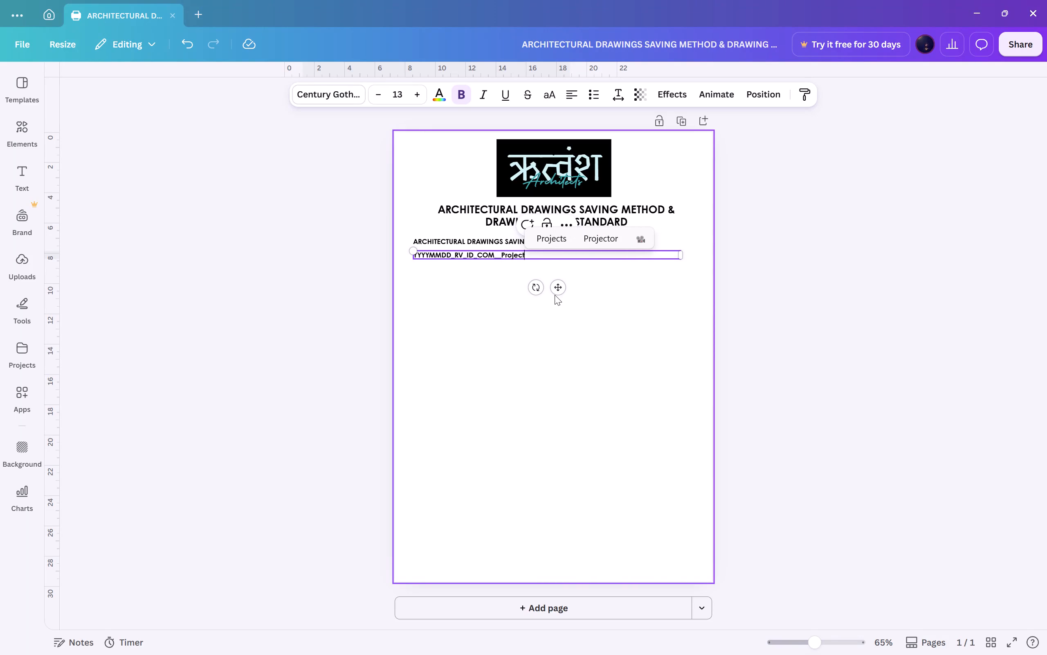
{"action": "key", "text": "space"}
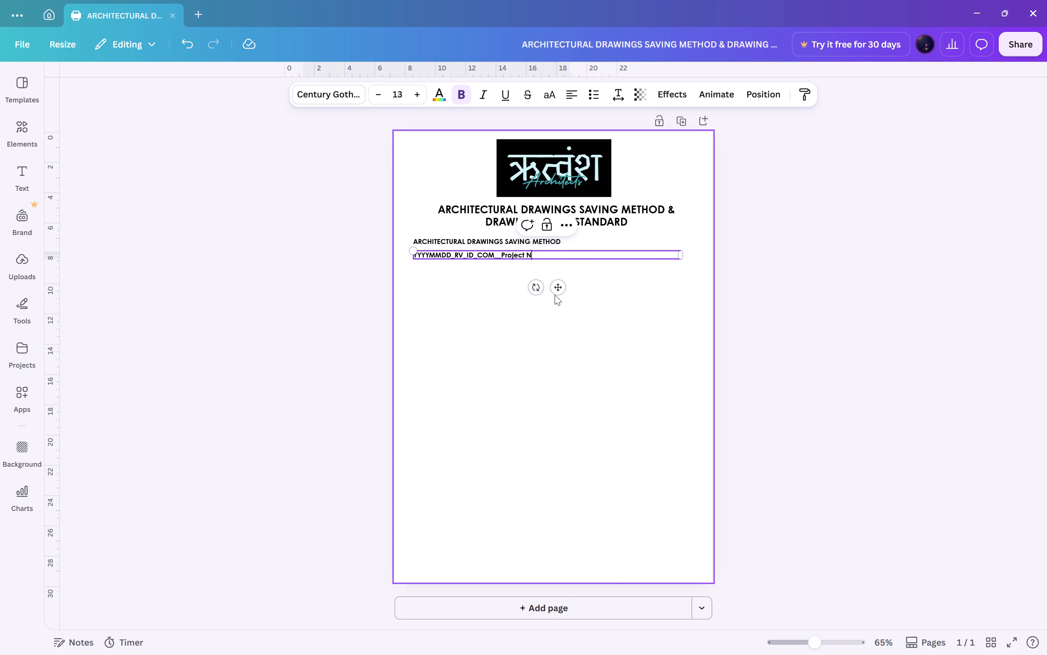
{"action": "key", "text": "BackSpace"}
{"action": "key", "text": "BackSpace"}
{"action": "key", "text": "BackSpace"}
{"action": "type", "text": "ame"}
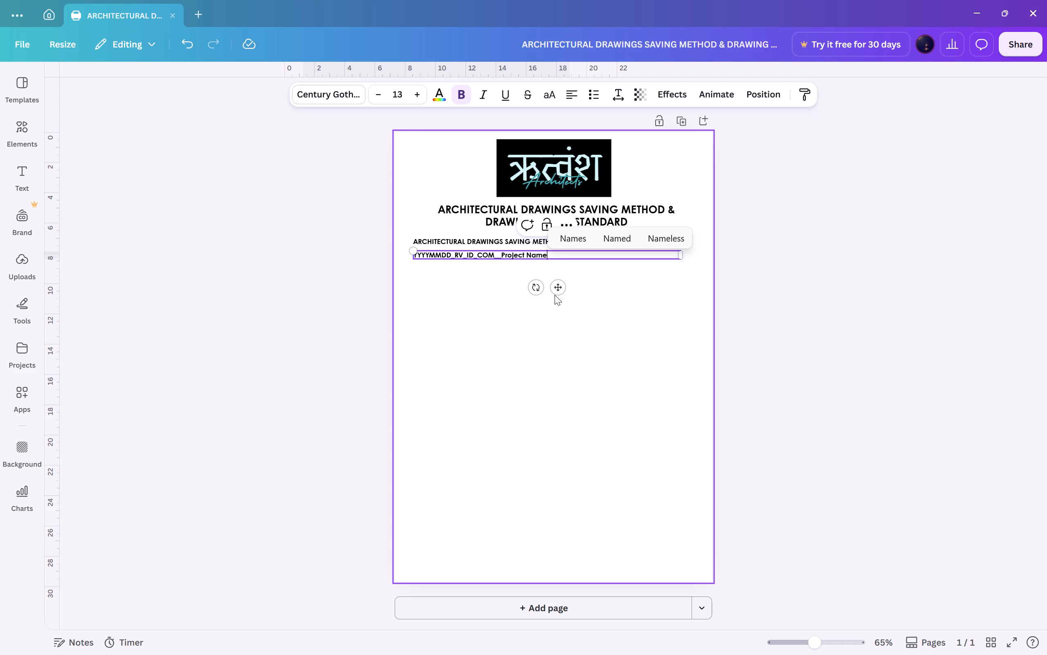
{"action": "key", "text": "shift+underscore"}
{"action": "type", "text": "rawing"}
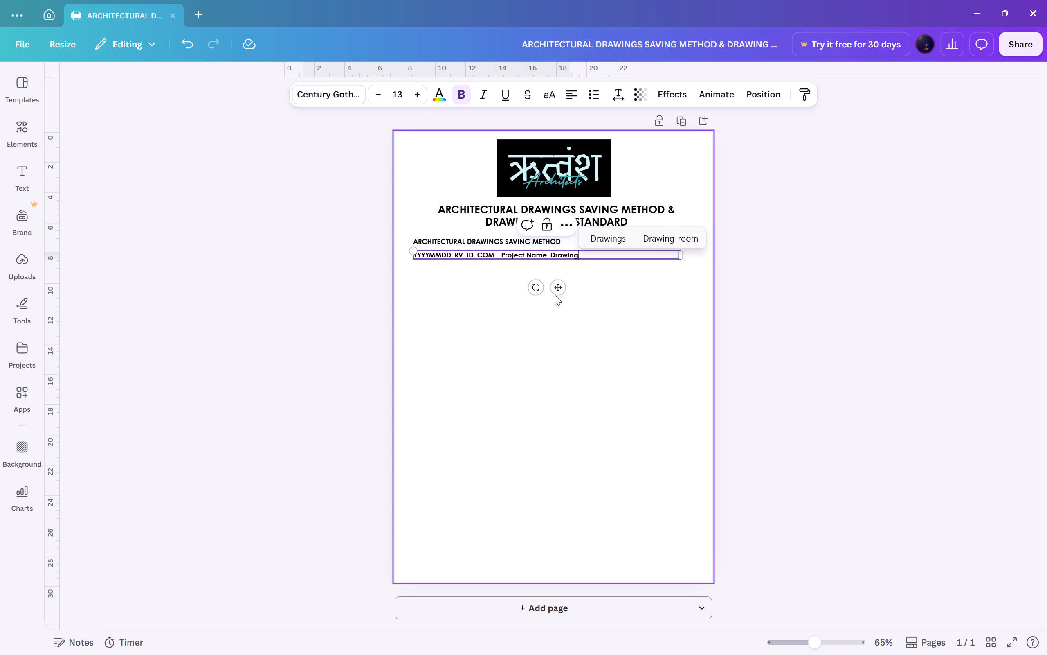
{"action": "type", "text": "ode"}
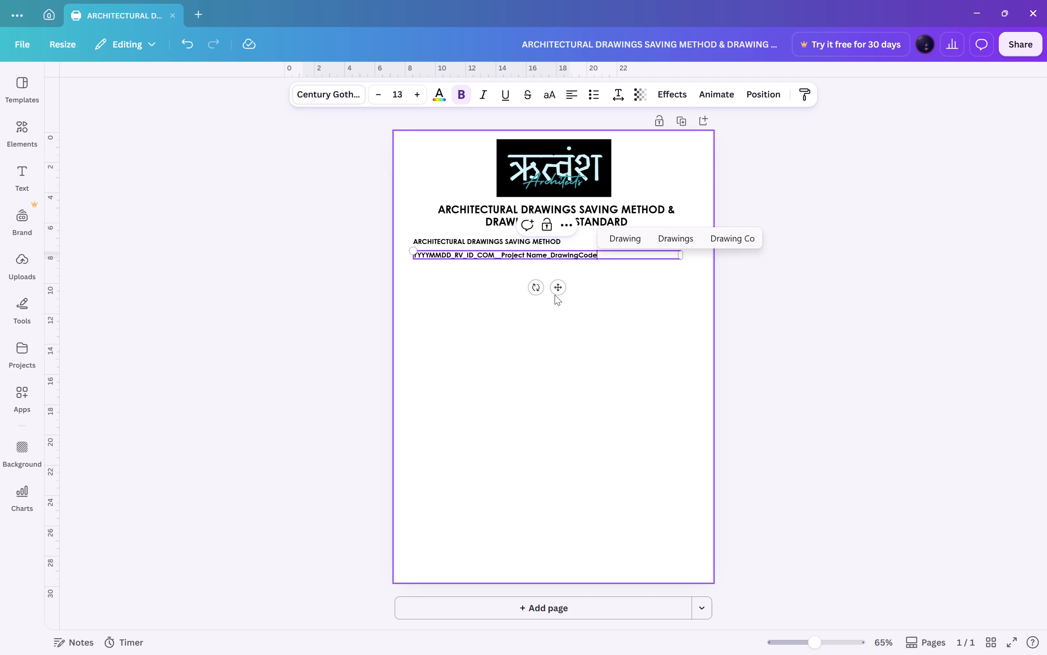
{"action": "key", "text": "shift+underscore"}
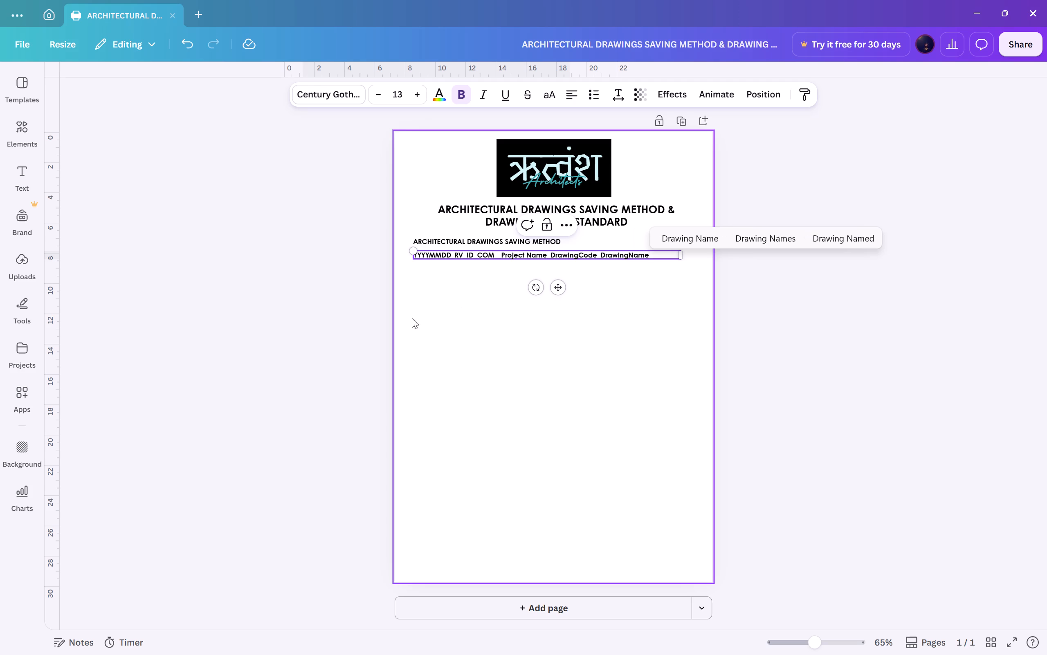
{"action": "left_click", "coordinate": [363, 321]}
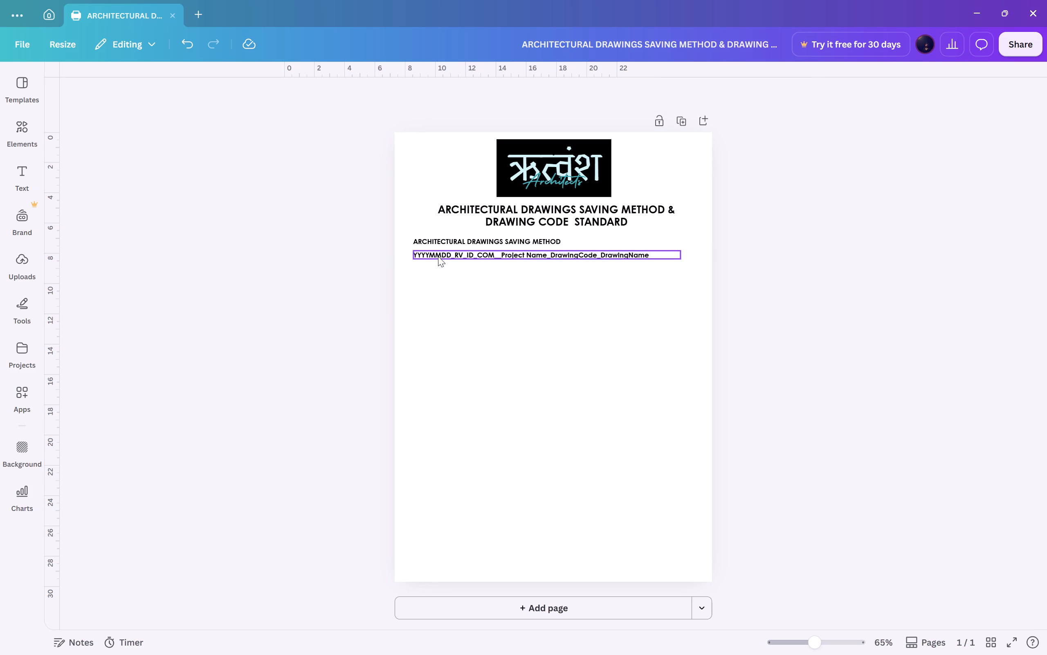
Remove the bold formatting from the file-naming pattern line.
{"action": "left_click", "coordinate": [438, 256]}
{"action": "left_click", "coordinate": [466, 100]}
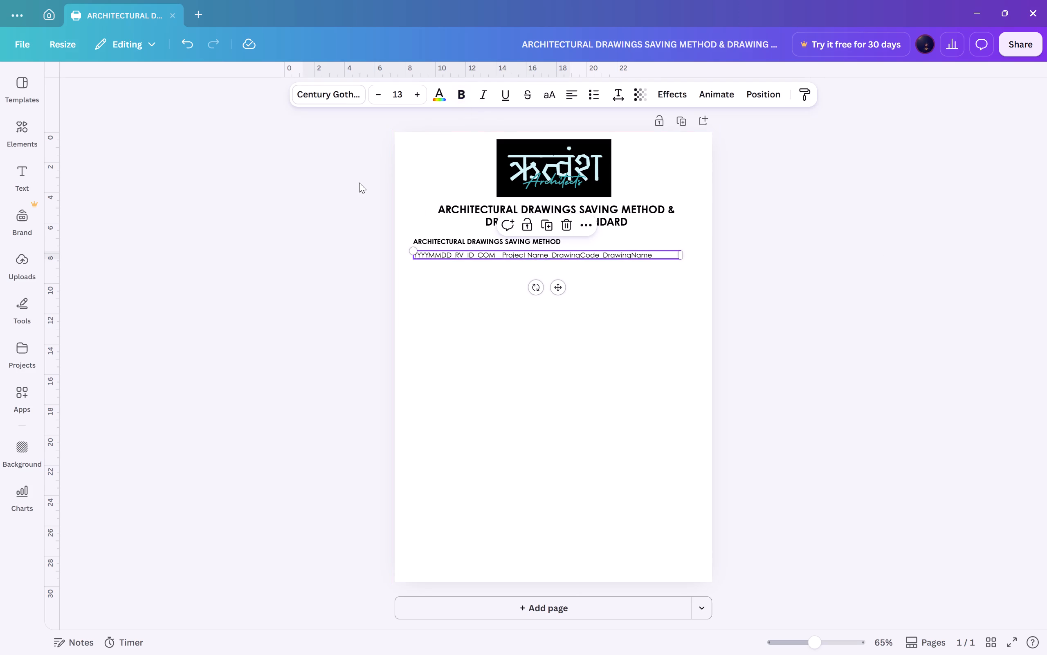
{"action": "left_click", "coordinate": [353, 191]}
{"action": "left_click", "coordinate": [426, 255]}
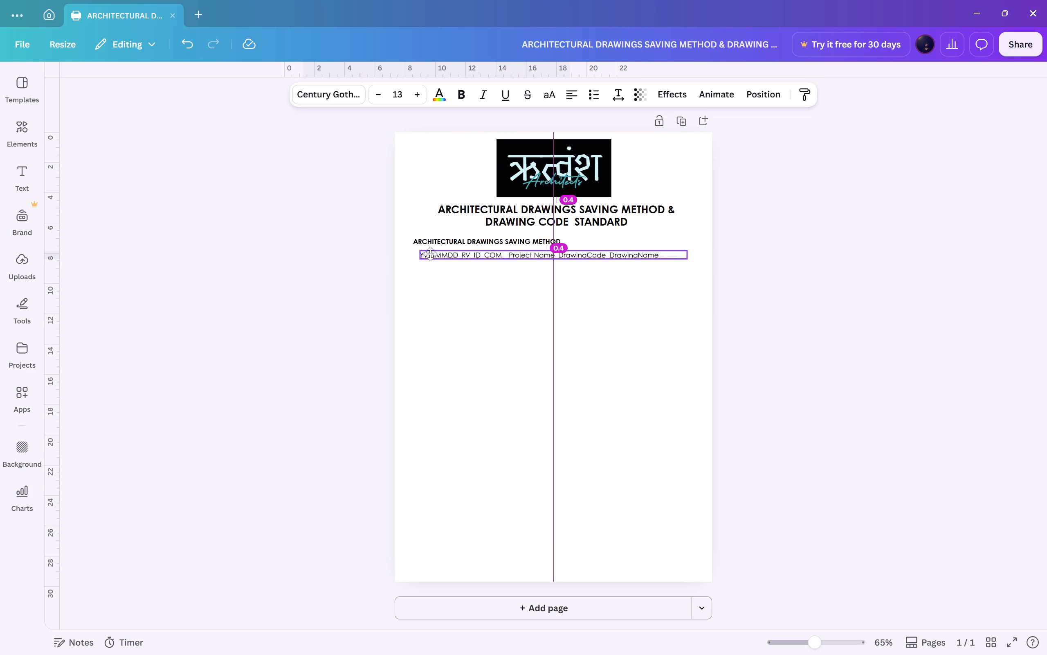
{"action": "left_click", "coordinate": [380, 283]}
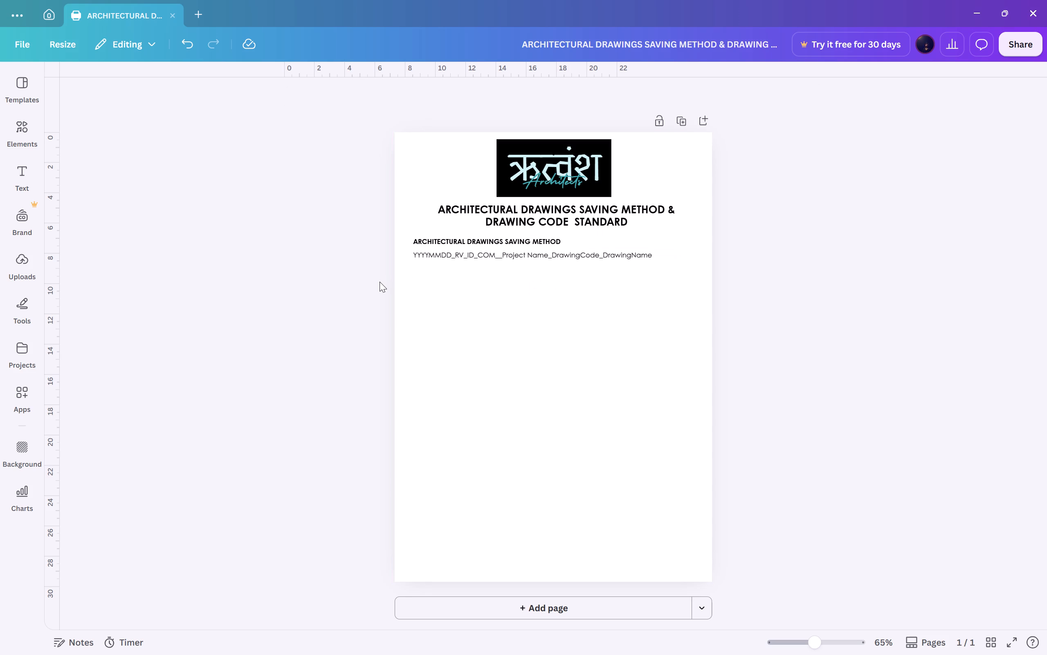
Remove the extra underscore after "COM" in the pattern line and replace "COM" with "Commercial".
{"action": "left_click", "coordinate": [517, 260]}
{"action": "left_click", "coordinate": [490, 257]}
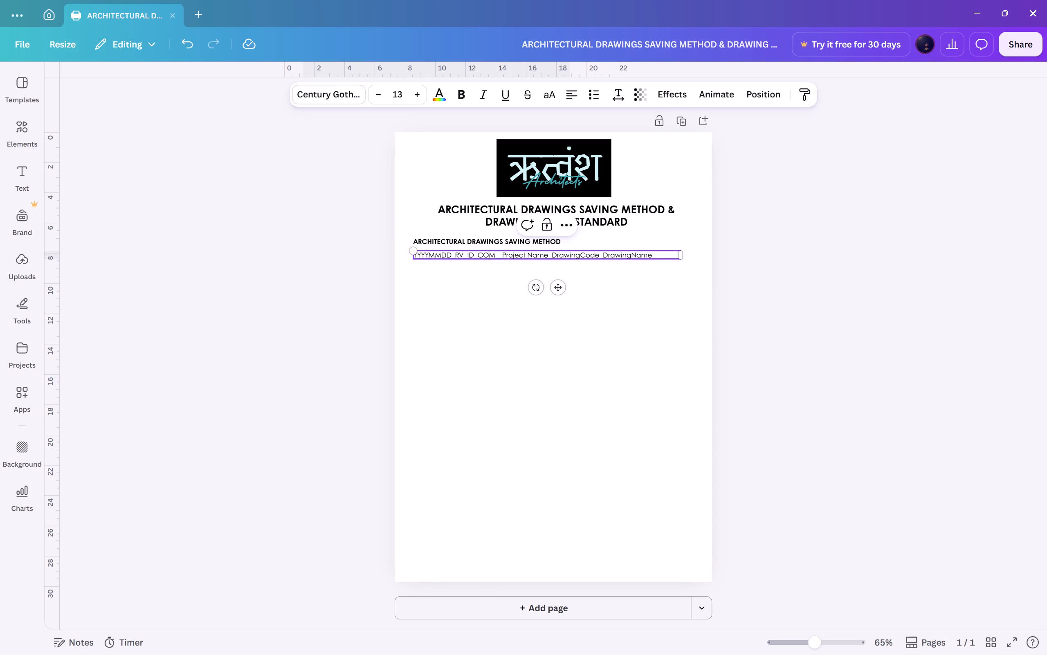
{"action": "left_click", "coordinate": [499, 258]}
{"action": "key", "text": "BackSpace"}
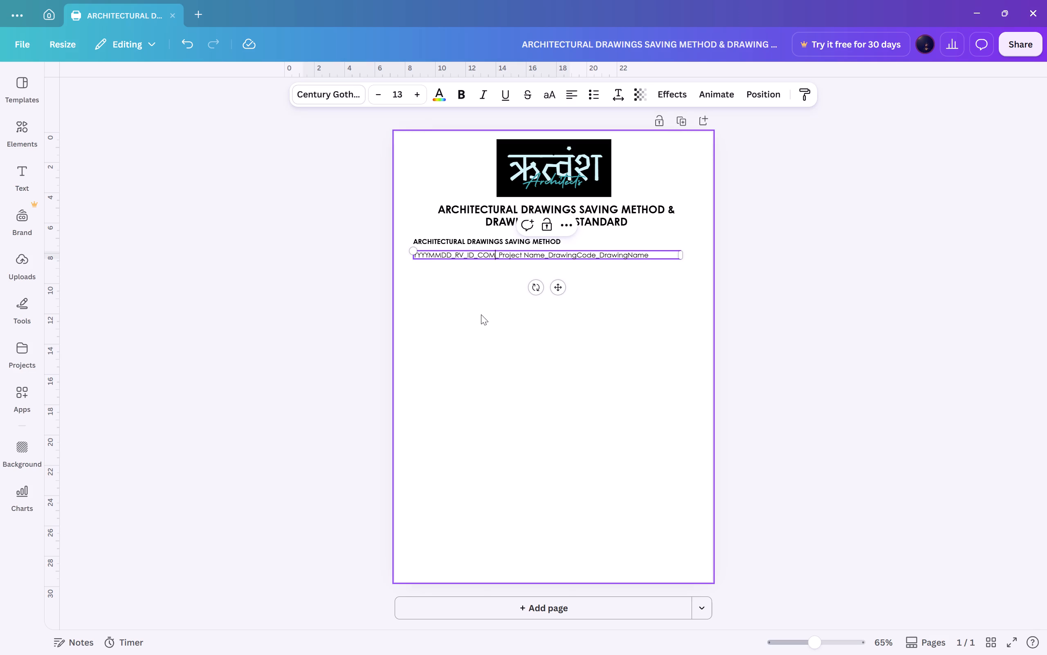
{"action": "type", "text": "mer"}
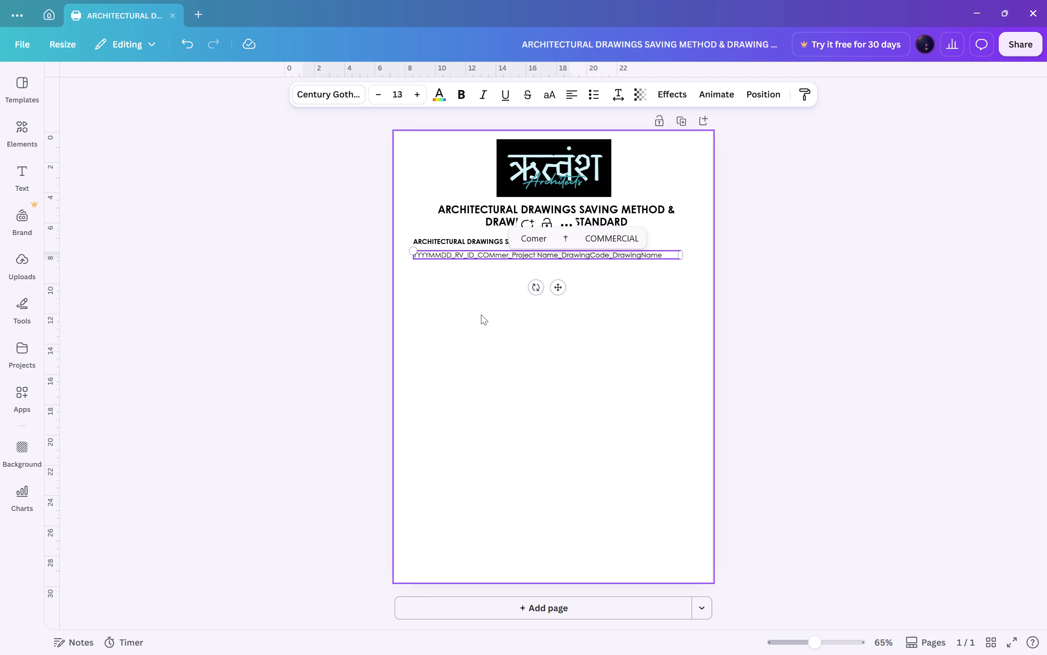
{"action": "type", "text": "cia"}
{"action": "key", "text": "BackSpace"}
{"action": "key", "text": "BackSpace"}
{"action": "key", "text": "BackSpace"}
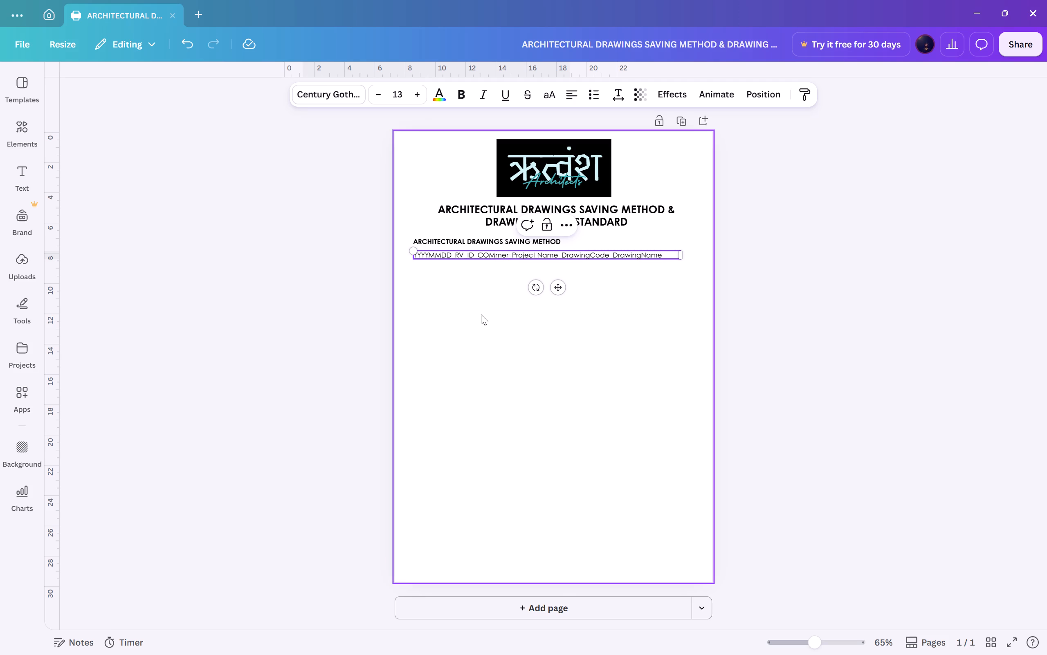
{"action": "key", "text": "BackSpace"}
{"action": "key", "text": "BackSpace"}
{"action": "key", "text": "BackSpace"}
{"action": "key", "text": "BackSpace"}
{"action": "key", "text": "BackSpace"}
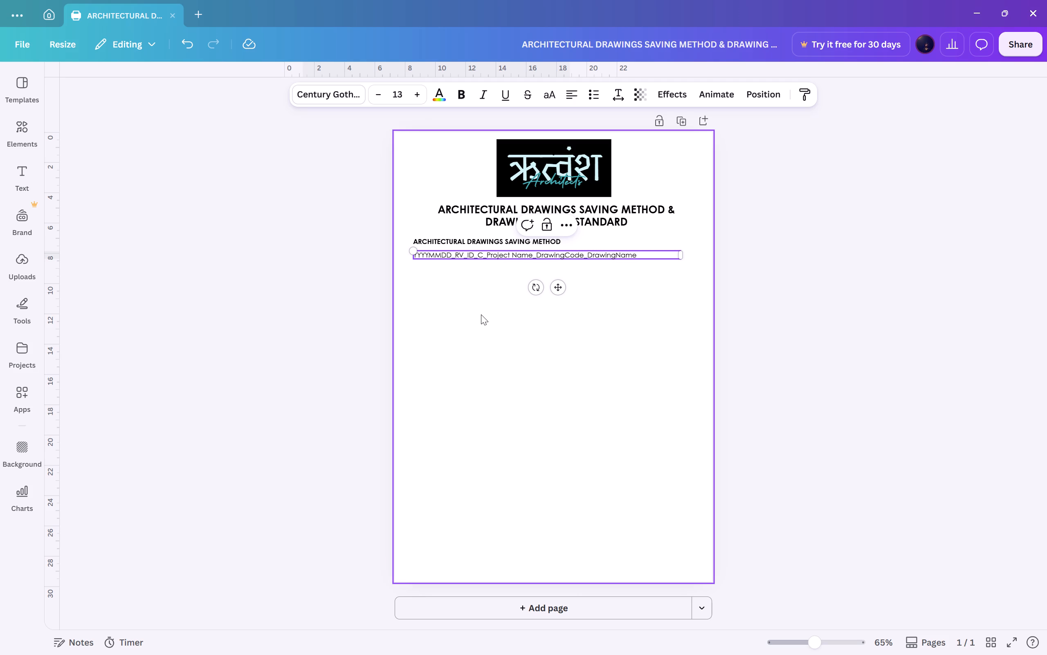
{"action": "type", "text": "om"}
{"action": "type", "text": "mercial"}
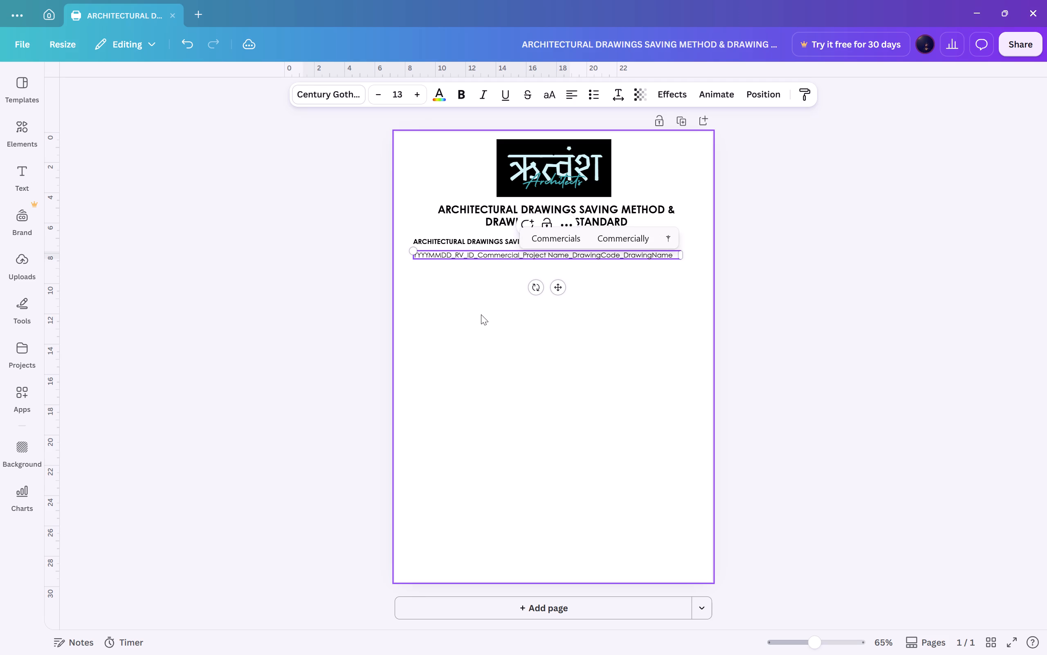
Replace "ID" in the file-naming pattern with "Interior design".
{"action": "left_click", "coordinate": [474, 259]}
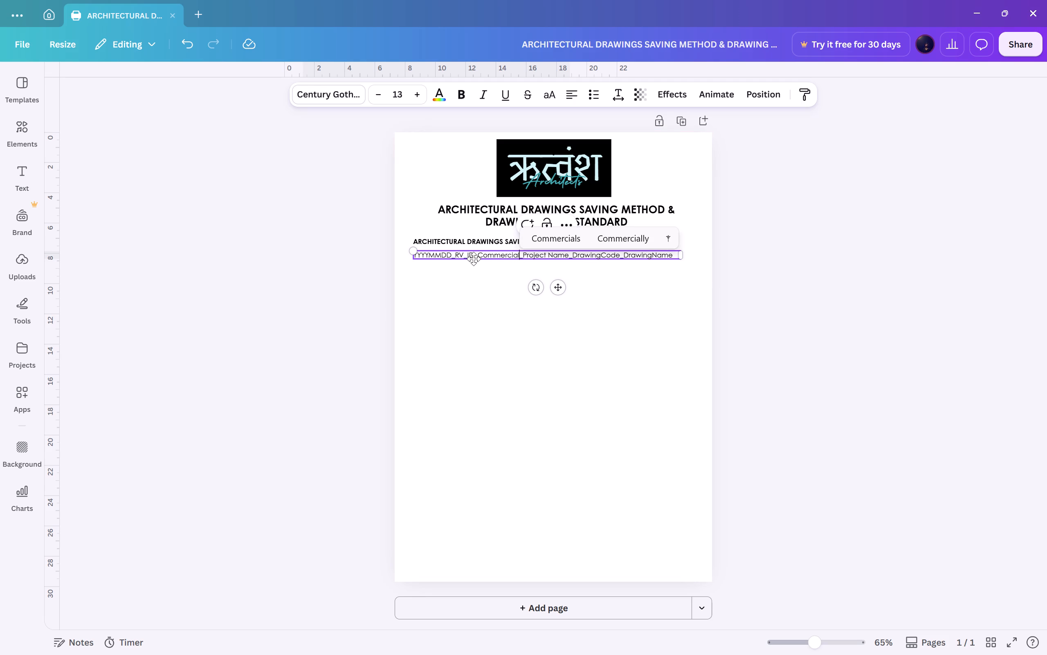
{"action": "left_click", "coordinate": [474, 256]}
{"action": "key", "text": "BackSpace"}
{"action": "type", "text": "nterior design"}
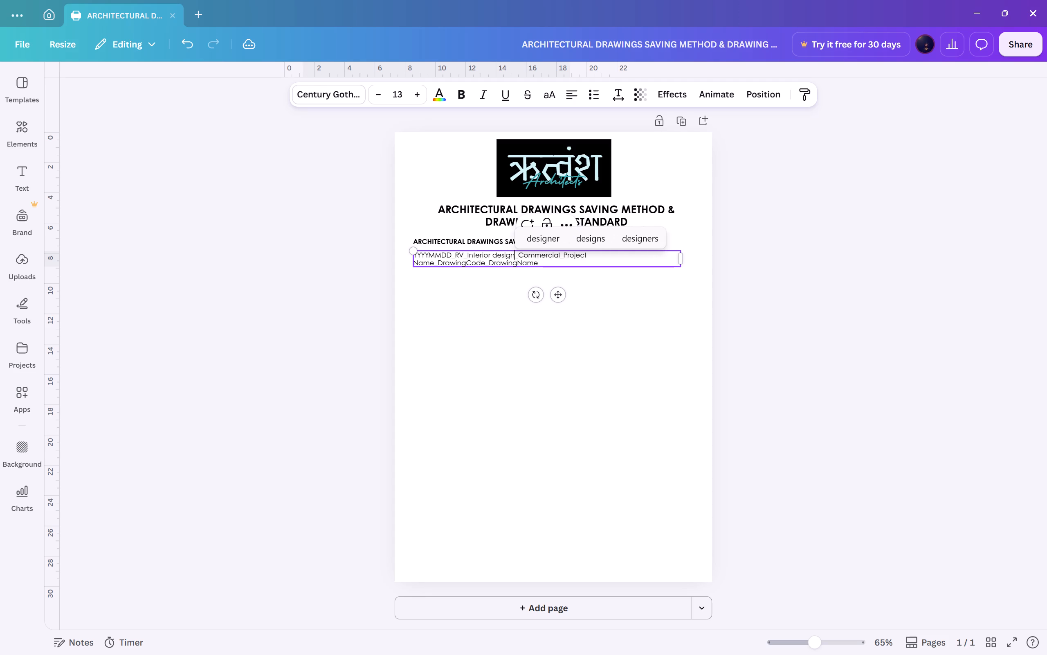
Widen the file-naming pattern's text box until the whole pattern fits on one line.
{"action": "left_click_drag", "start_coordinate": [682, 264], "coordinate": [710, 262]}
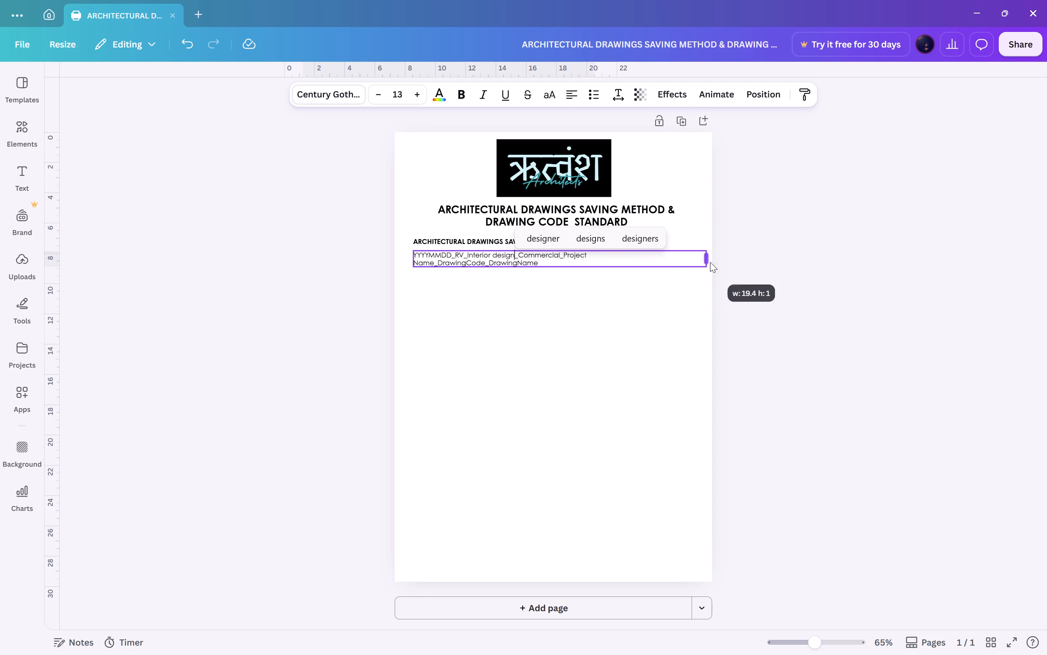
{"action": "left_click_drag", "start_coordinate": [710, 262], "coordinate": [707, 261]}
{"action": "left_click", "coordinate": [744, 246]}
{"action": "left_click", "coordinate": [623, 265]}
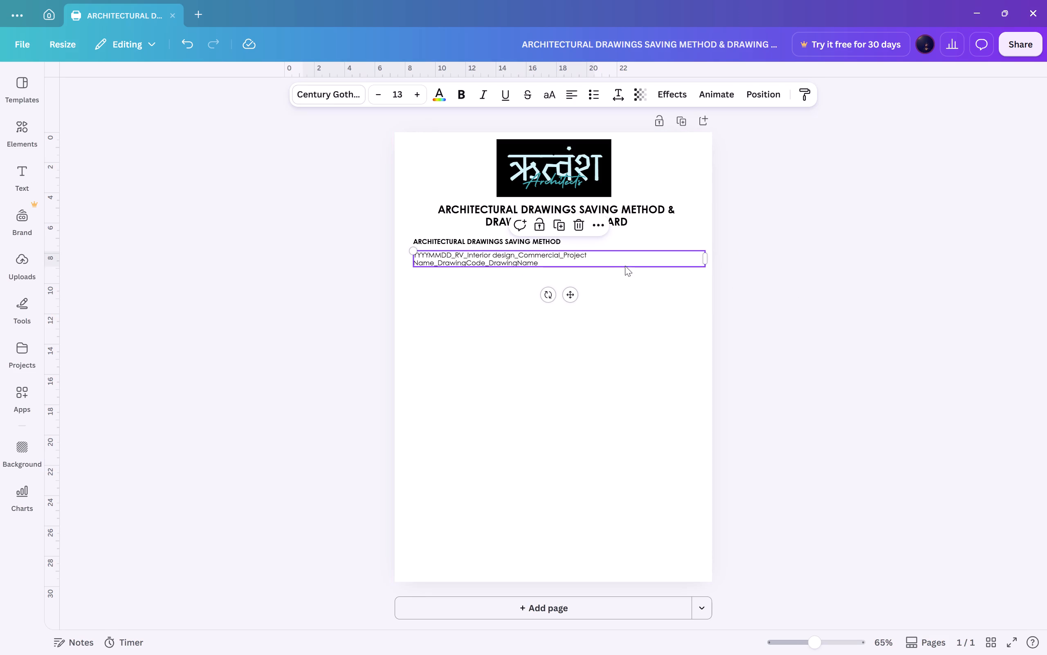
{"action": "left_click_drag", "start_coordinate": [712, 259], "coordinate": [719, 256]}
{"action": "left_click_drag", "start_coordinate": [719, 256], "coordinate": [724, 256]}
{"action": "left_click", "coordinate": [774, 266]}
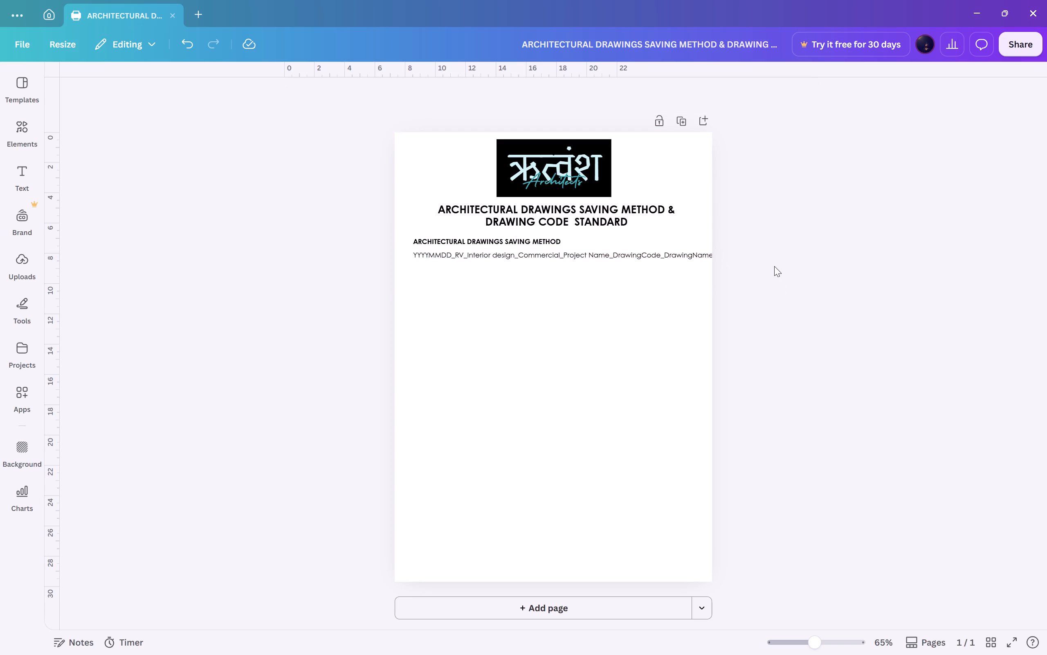
Change "Interior design" in the file-naming pattern to "InteriorDesign", without a space and with a capital D.
{"action": "double_click", "coordinate": [491, 257]}
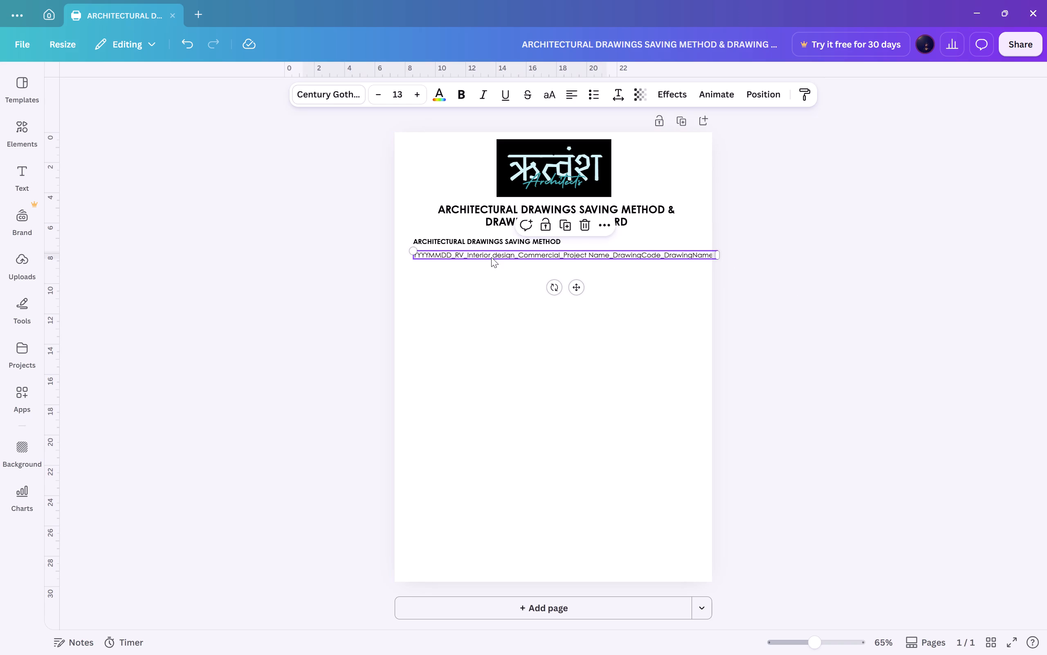
{"action": "left_click", "coordinate": [493, 255]}
{"action": "key", "text": "BackSpace"}
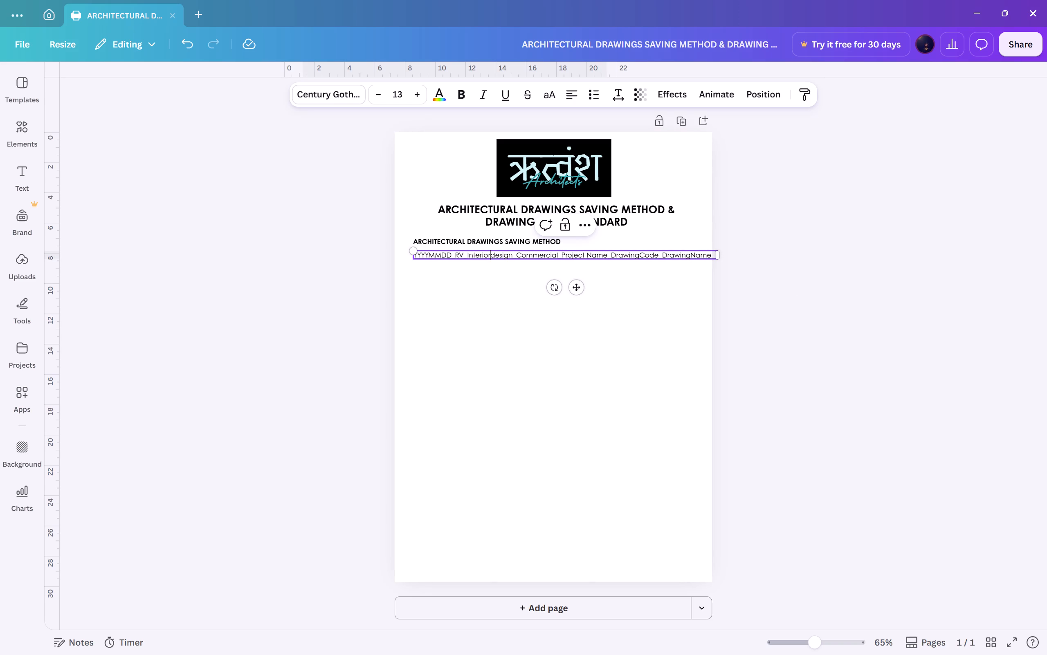
{"action": "left_click", "coordinate": [495, 256]}
{"action": "key", "text": "BackSpace"}
{"action": "key", "text": "d"}
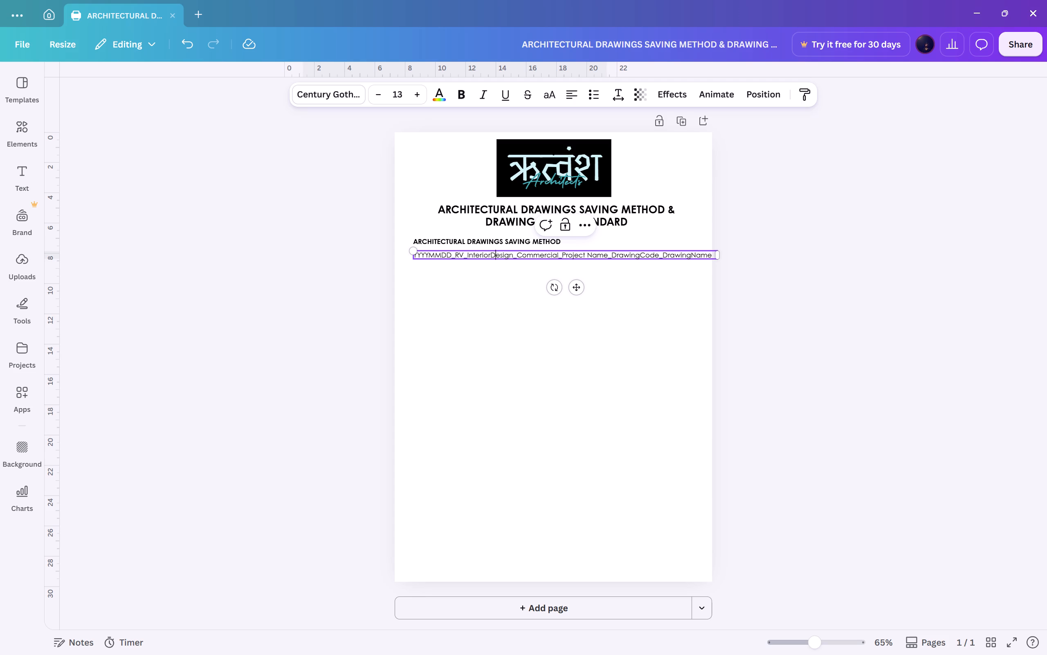
{"action": "left_click", "coordinate": [369, 311]}
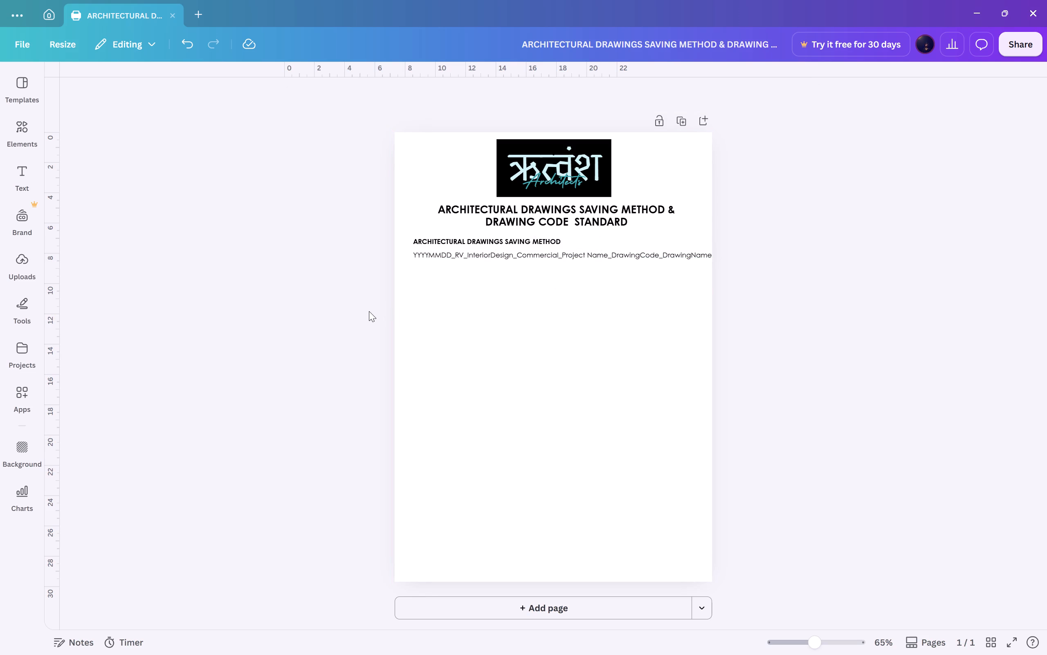
Narrow the file-naming pattern's text box to about 19.5 cm so it stays within the page.
{"action": "left_click", "coordinate": [477, 251]}
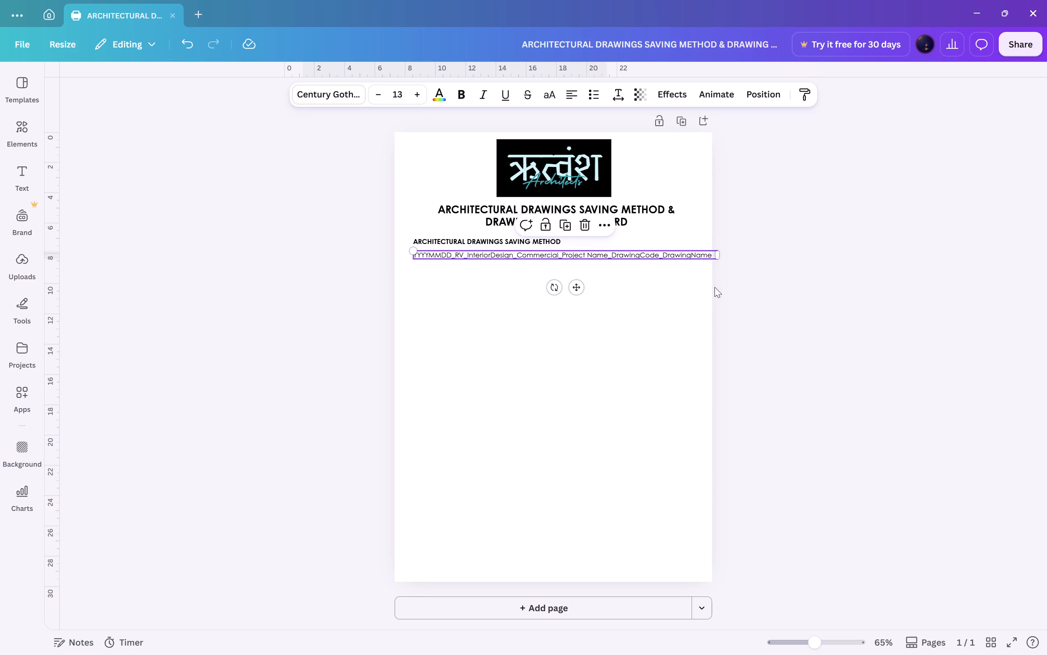
{"action": "left_click_drag", "start_coordinate": [719, 257], "coordinate": [710, 255]}
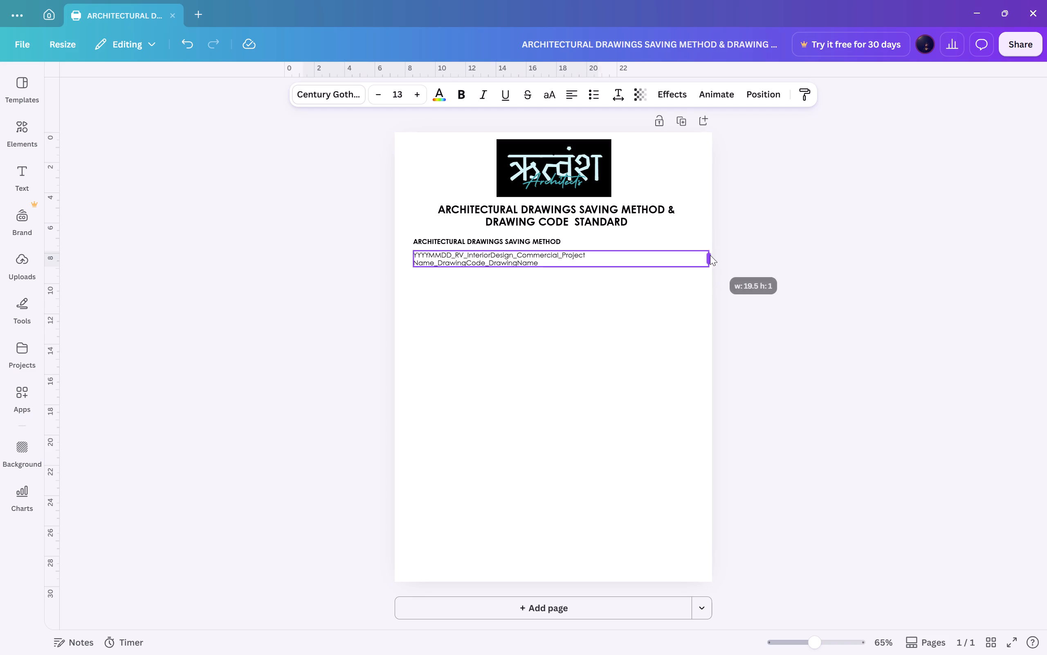
{"action": "left_click_drag", "start_coordinate": [710, 255], "coordinate": [709, 255]}
{"action": "left_click", "coordinate": [796, 262]}
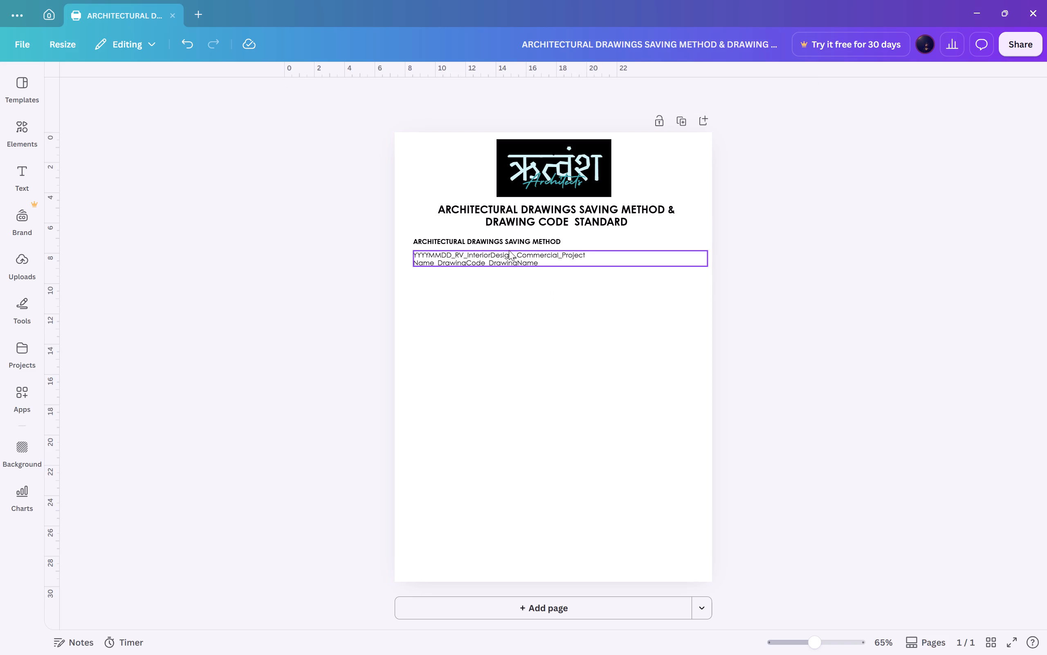
Move the file-naming pattern slightly right so it sits indented beneath the "ARCHITECTURAL DRAWINGS SAVING METHOD" subheading.
{"action": "left_click_drag", "start_coordinate": [508, 250], "coordinate": [512, 246]}
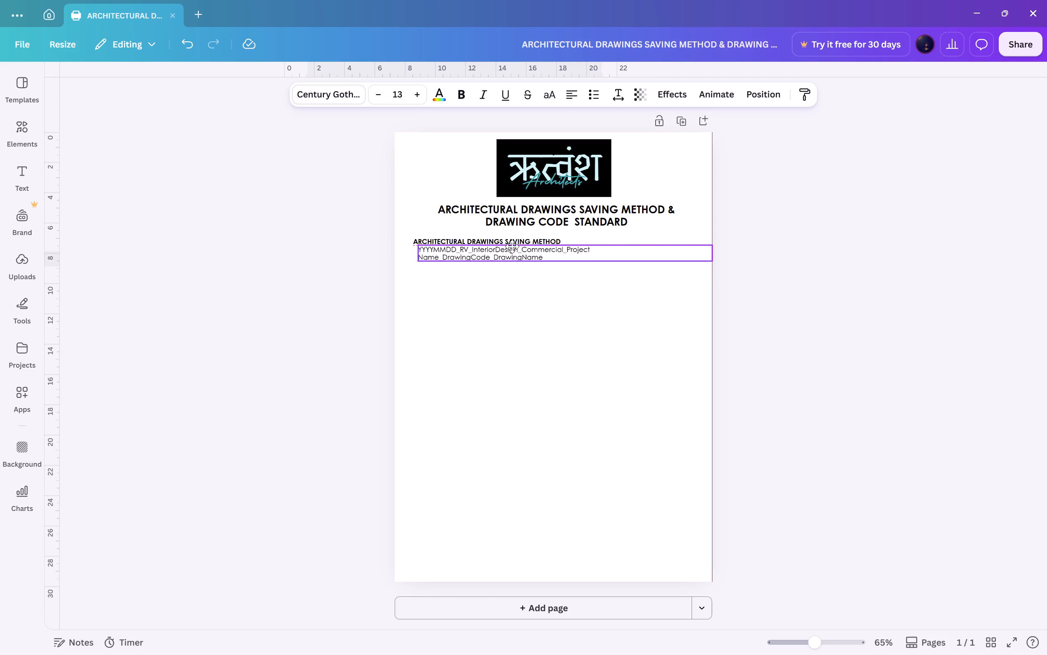
{"action": "left_click_drag", "start_coordinate": [512, 246], "coordinate": [512, 248]}
{"action": "left_click", "coordinate": [831, 219]}
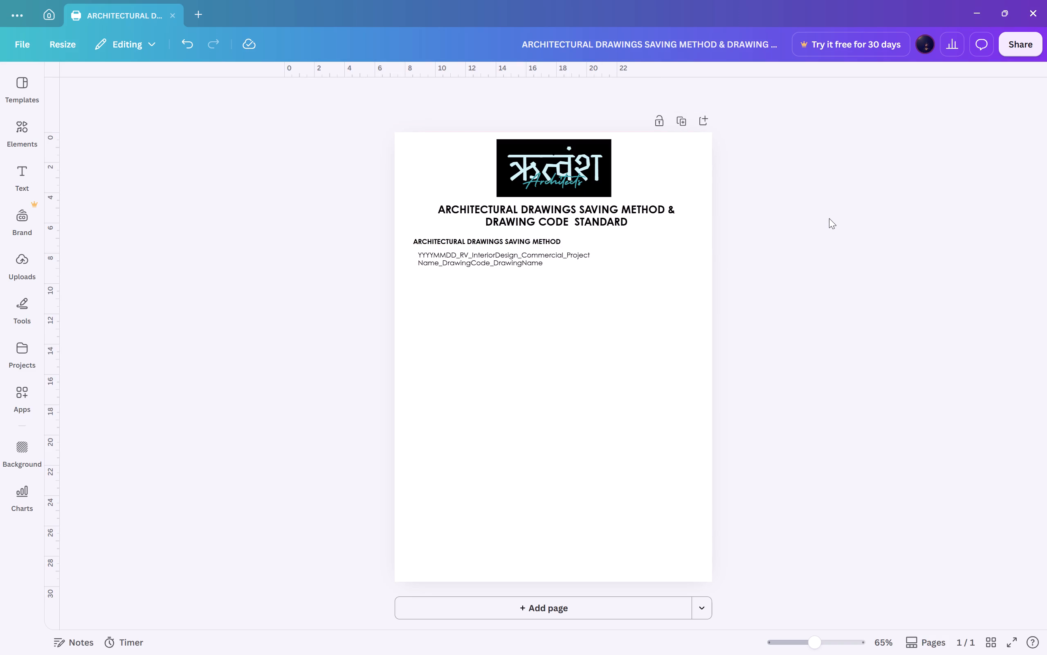
Nudge the "ARCHITECTURAL DRAWINGS SAVING METHOD" subheading slightly down towards the file-naming pattern.
{"action": "left_click", "coordinate": [545, 239]}
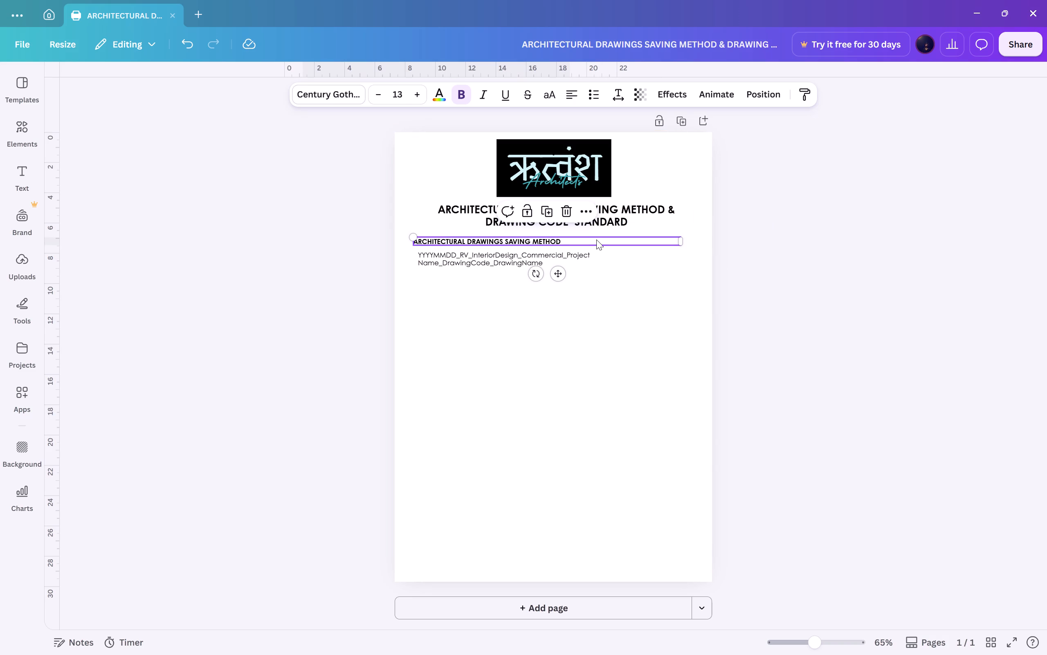
{"action": "key", "text": "Down"}
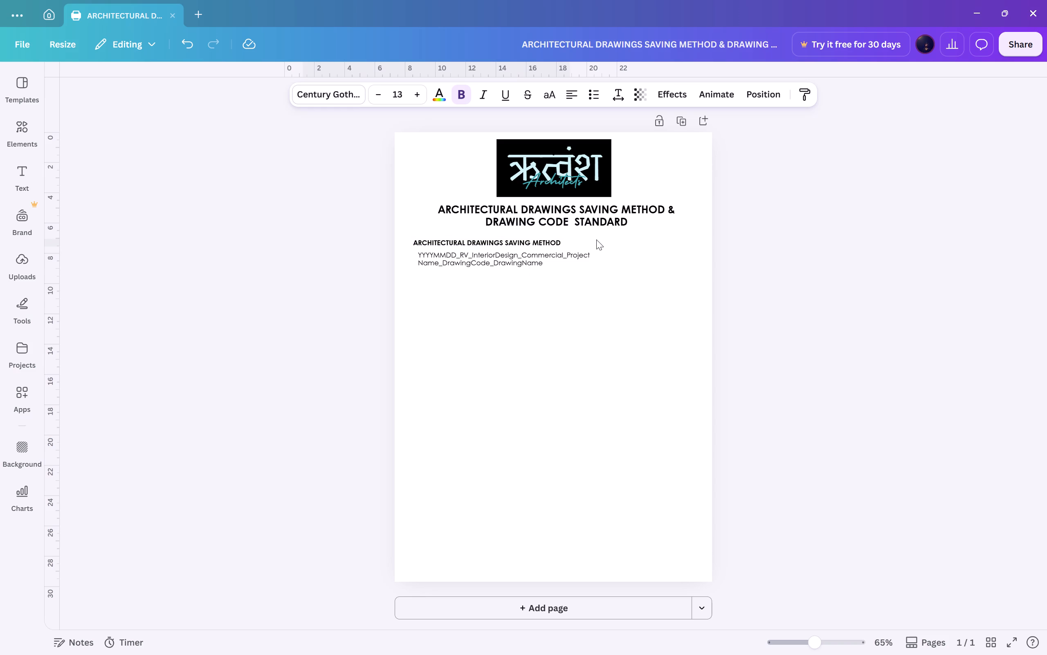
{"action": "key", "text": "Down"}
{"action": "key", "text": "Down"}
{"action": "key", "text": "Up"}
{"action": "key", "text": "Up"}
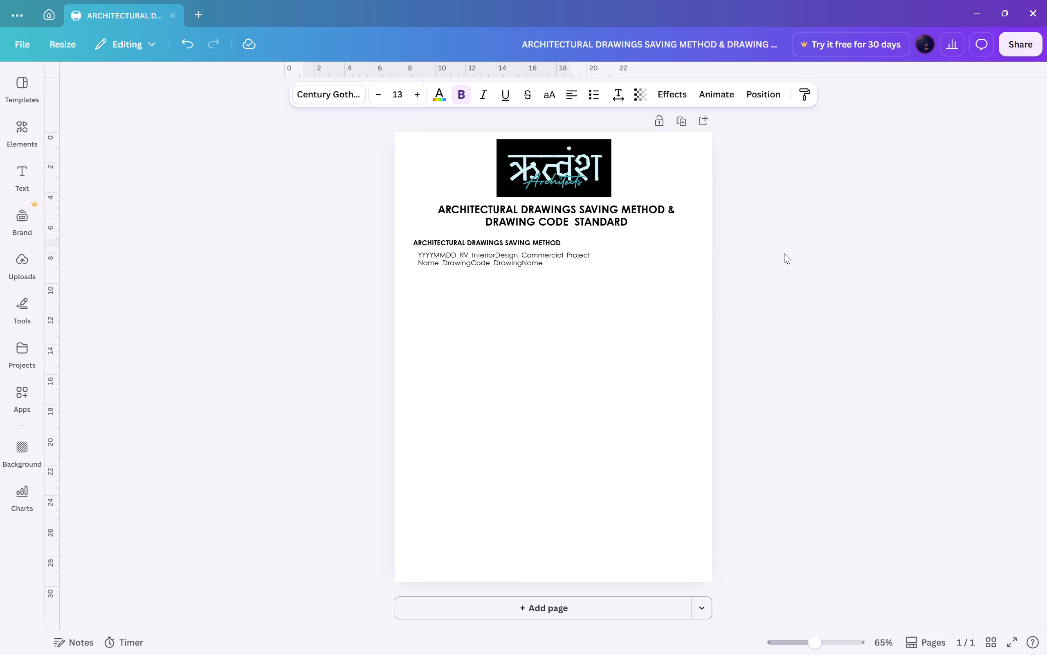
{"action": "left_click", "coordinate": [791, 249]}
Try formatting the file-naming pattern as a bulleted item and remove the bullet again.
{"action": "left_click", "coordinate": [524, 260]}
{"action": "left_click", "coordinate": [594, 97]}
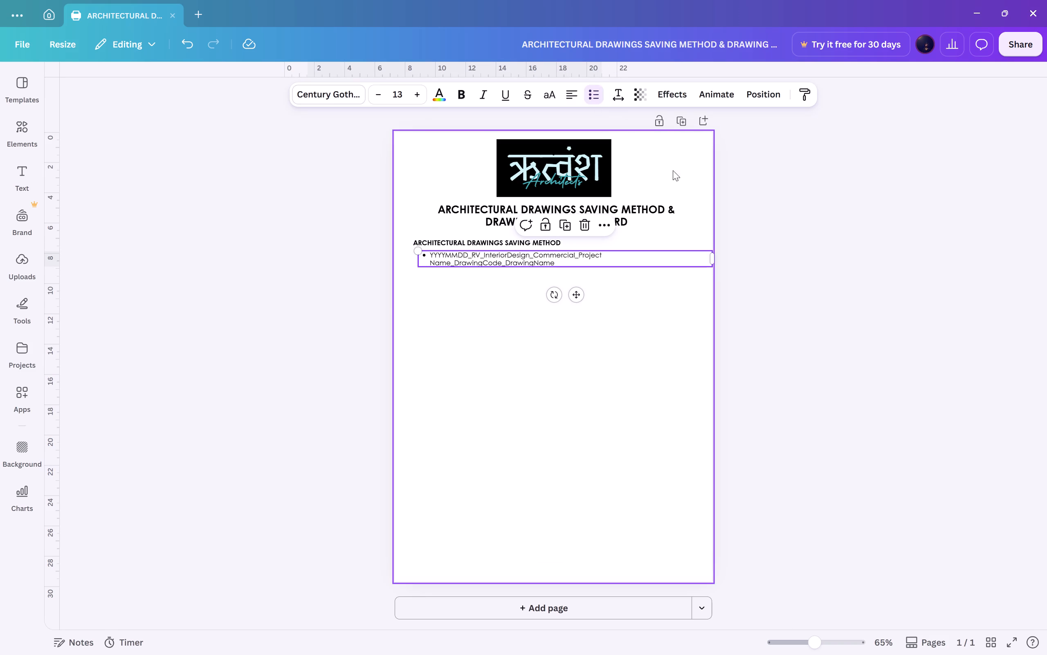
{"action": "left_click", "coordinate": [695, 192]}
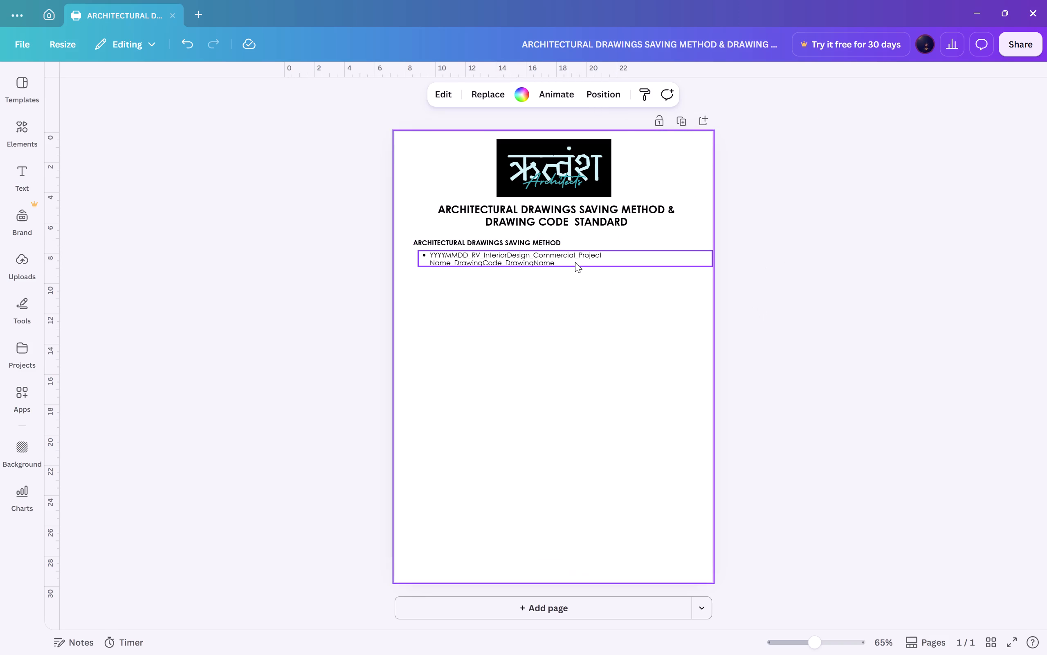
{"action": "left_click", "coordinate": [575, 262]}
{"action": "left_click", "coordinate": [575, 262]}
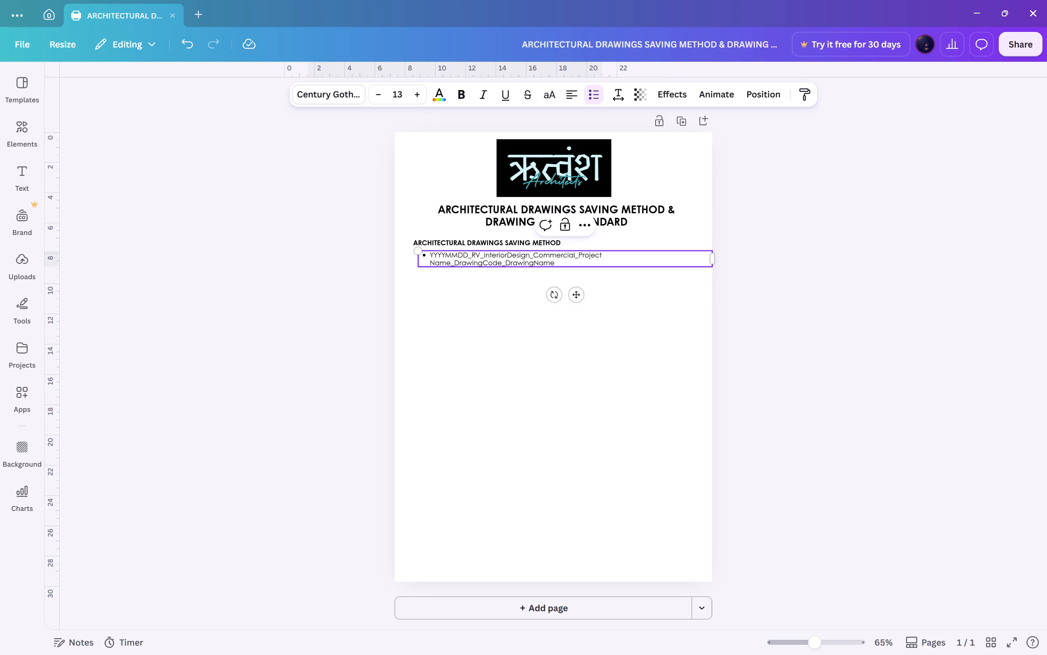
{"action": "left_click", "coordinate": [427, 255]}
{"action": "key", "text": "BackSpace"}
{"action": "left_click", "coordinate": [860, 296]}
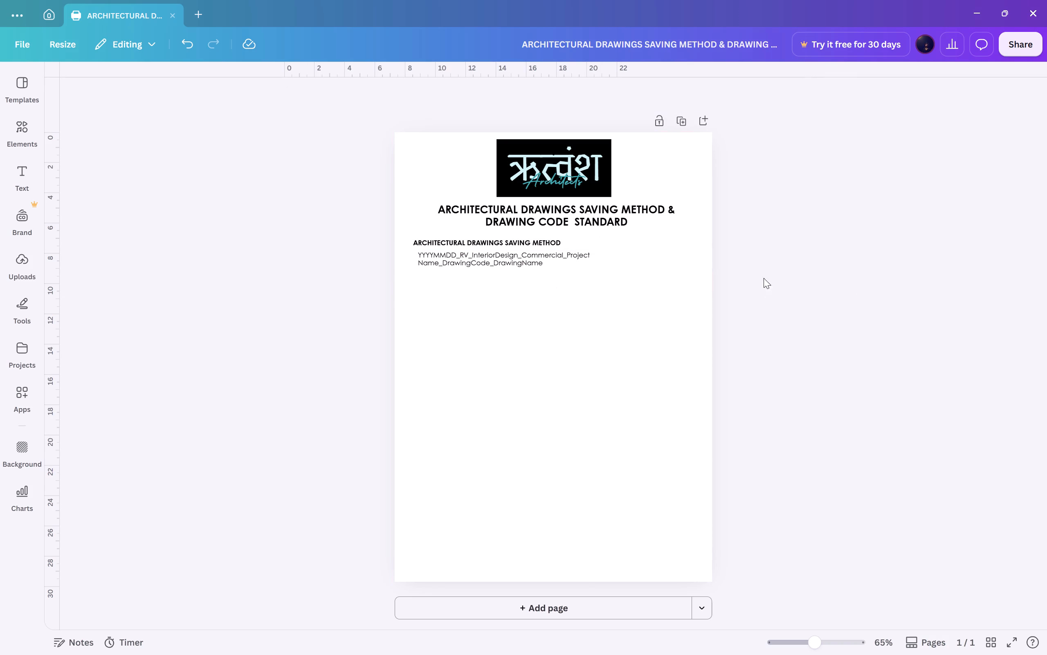
Nudge the file-naming pattern's text box slightly left beneath the "ARCHITECTURAL DRAWINGS SAVING METHOD" subheading.
{"action": "left_click", "coordinate": [450, 257]}
{"action": "key", "text": "Left"}
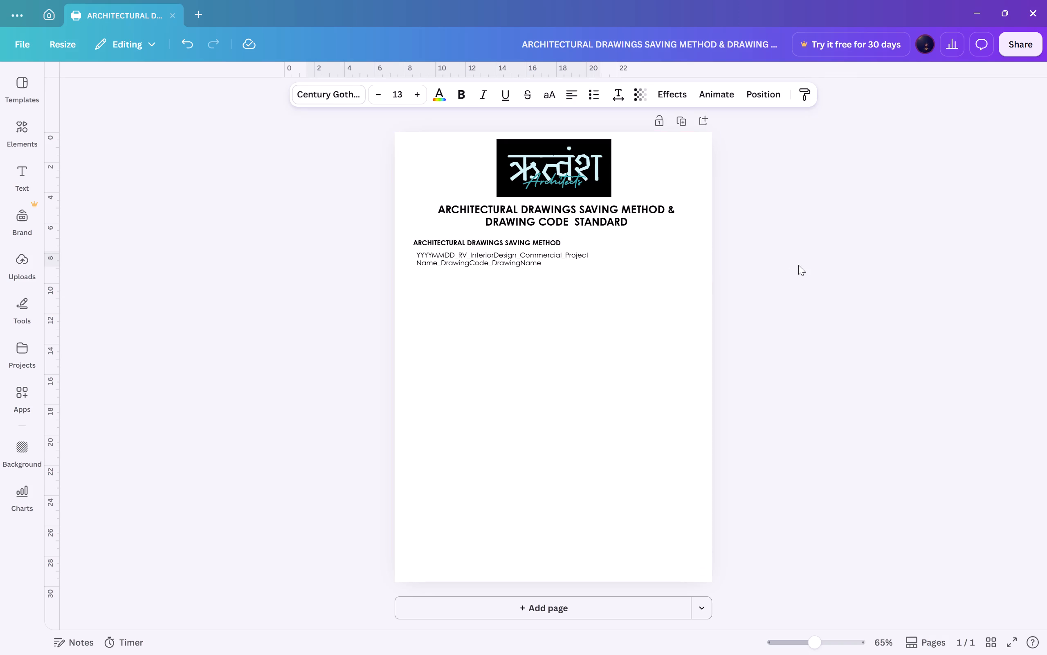
Insert "Should be written as : " in front of YYYYMMDD in the file-naming pattern.
{"action": "left_click", "coordinate": [422, 255]}
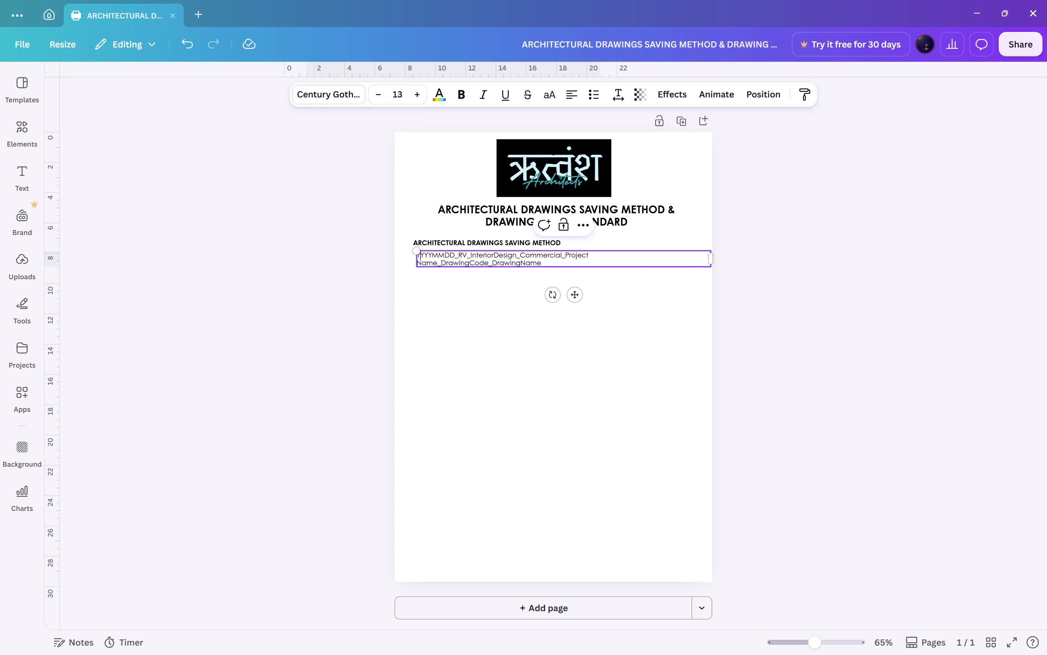
{"action": "left_click", "coordinate": [419, 255]}
{"action": "key", "text": "Left"}
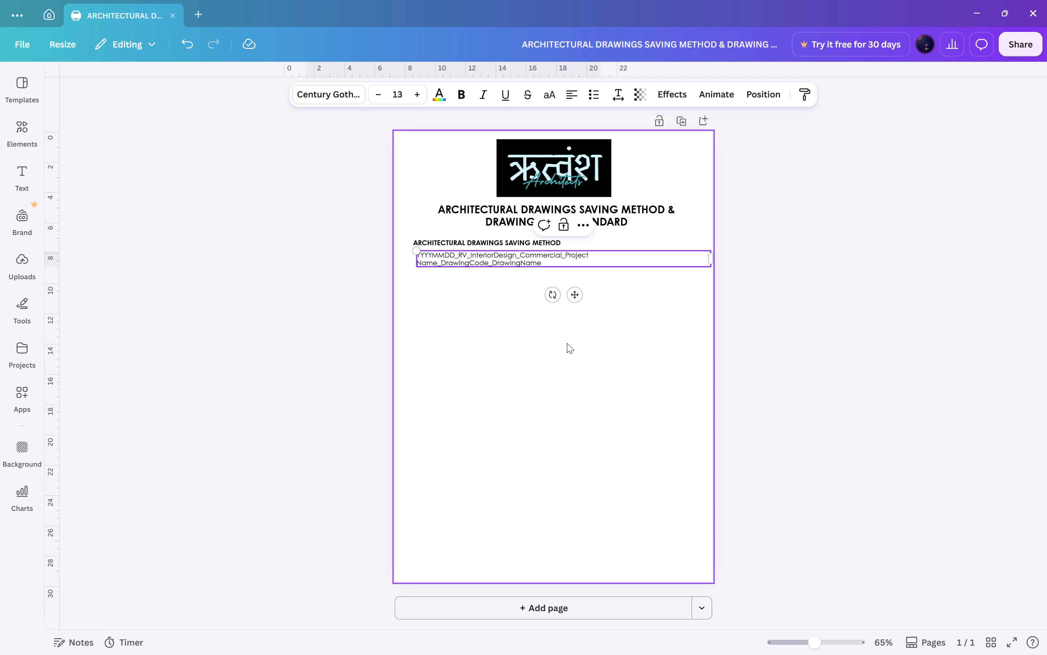
{"action": "key", "text": "s"}
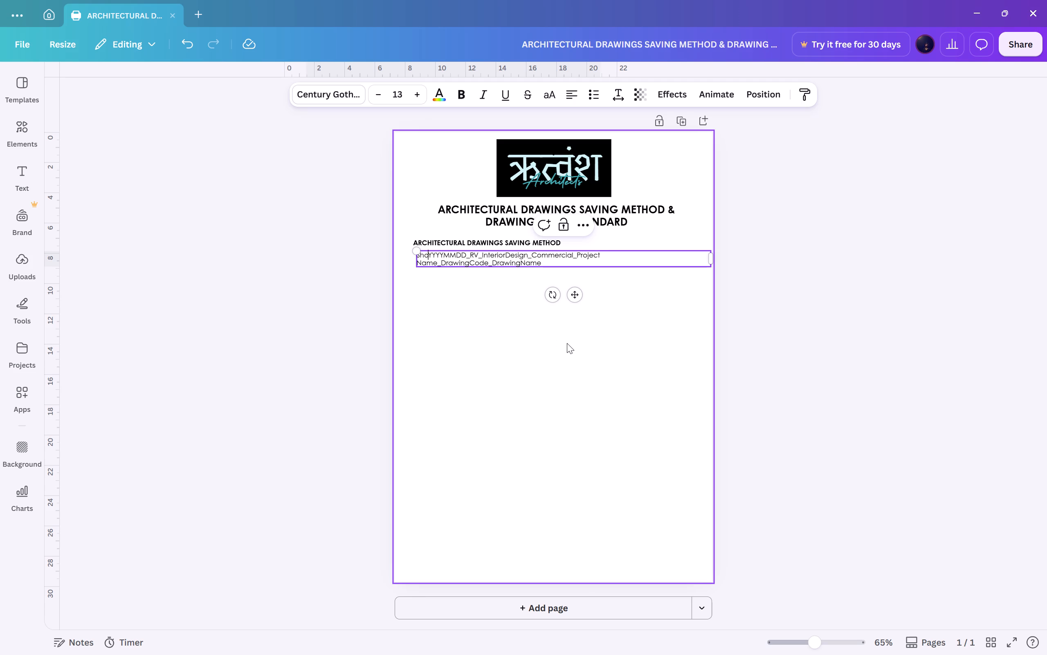
{"action": "type", "text": "ld be"}
{"action": "key", "text": "space"}
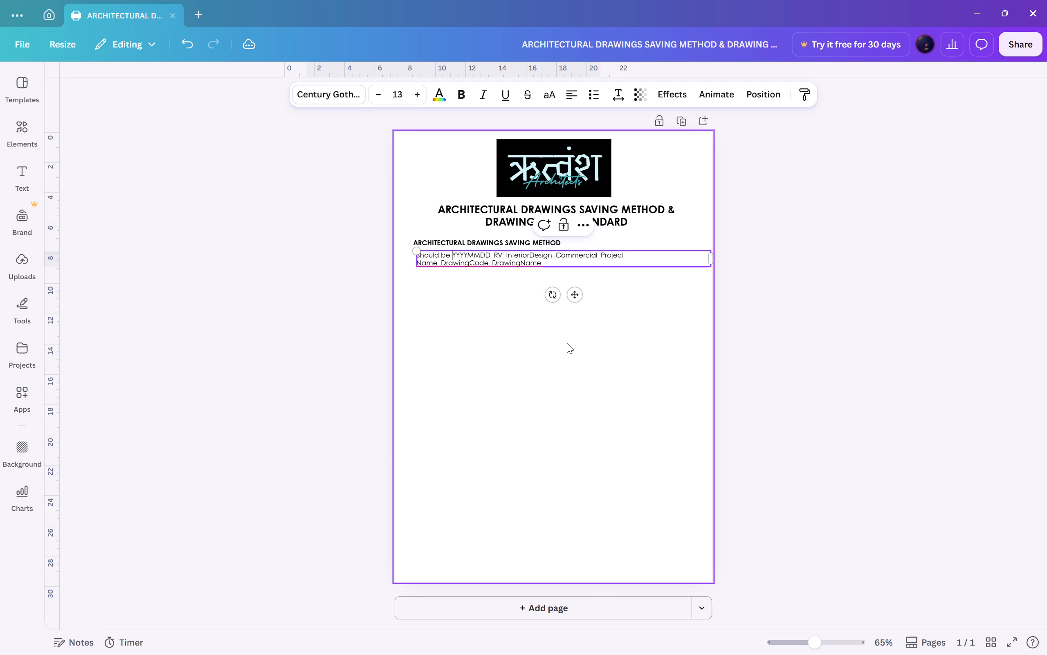
{"action": "type", "text": "written as"}
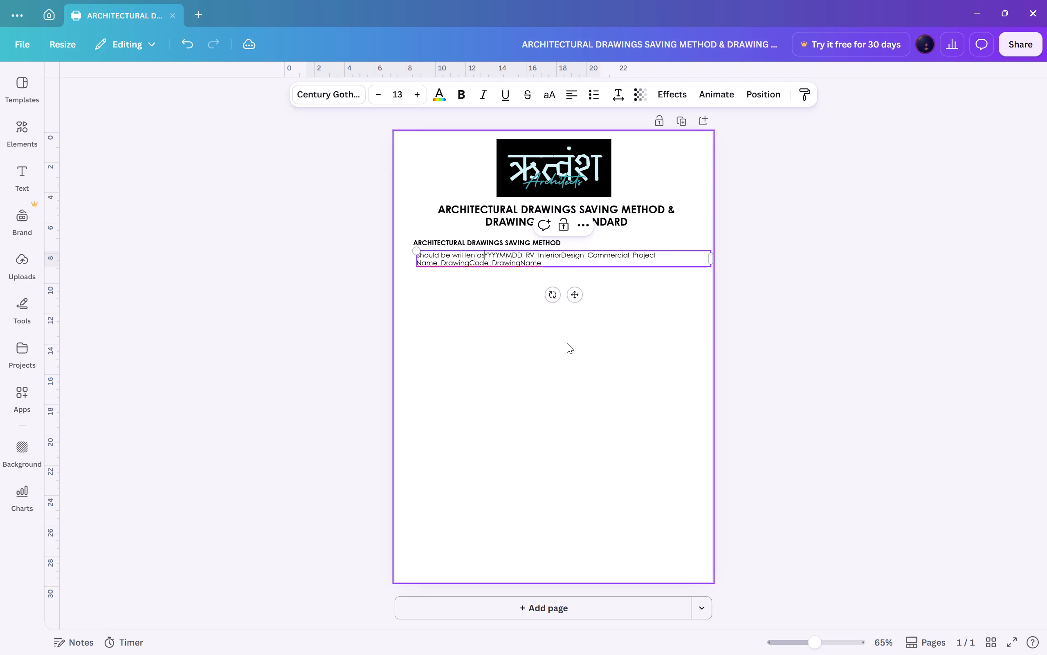
{"action": "key", "text": "space"}
{"action": "key", "text": "shift+colon"}
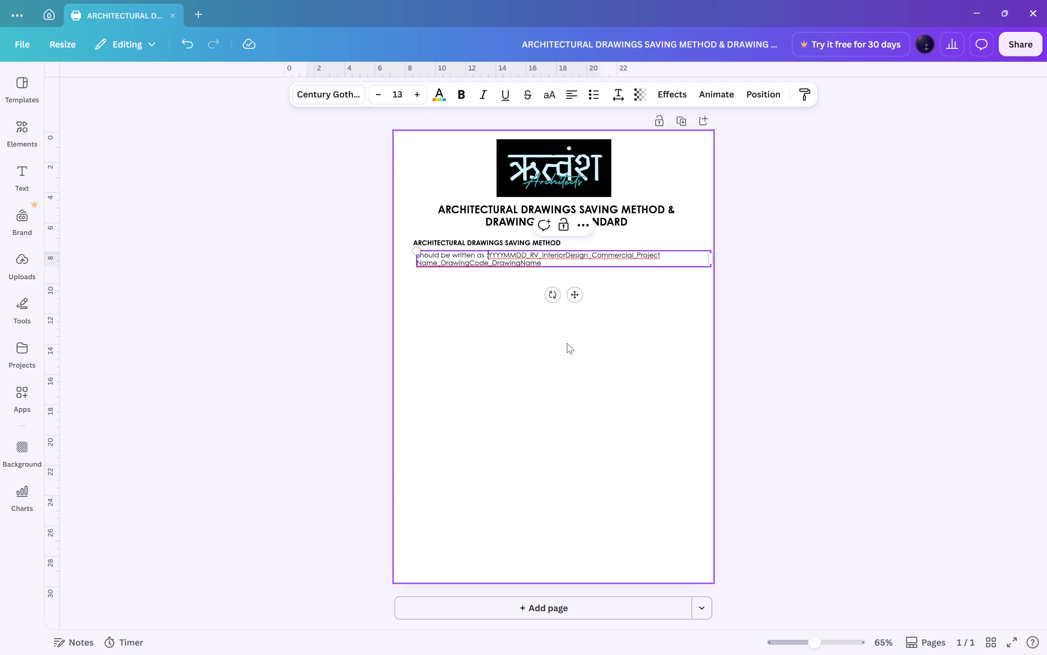
{"action": "key", "text": "space"}
{"action": "left_click", "coordinate": [678, 318]}
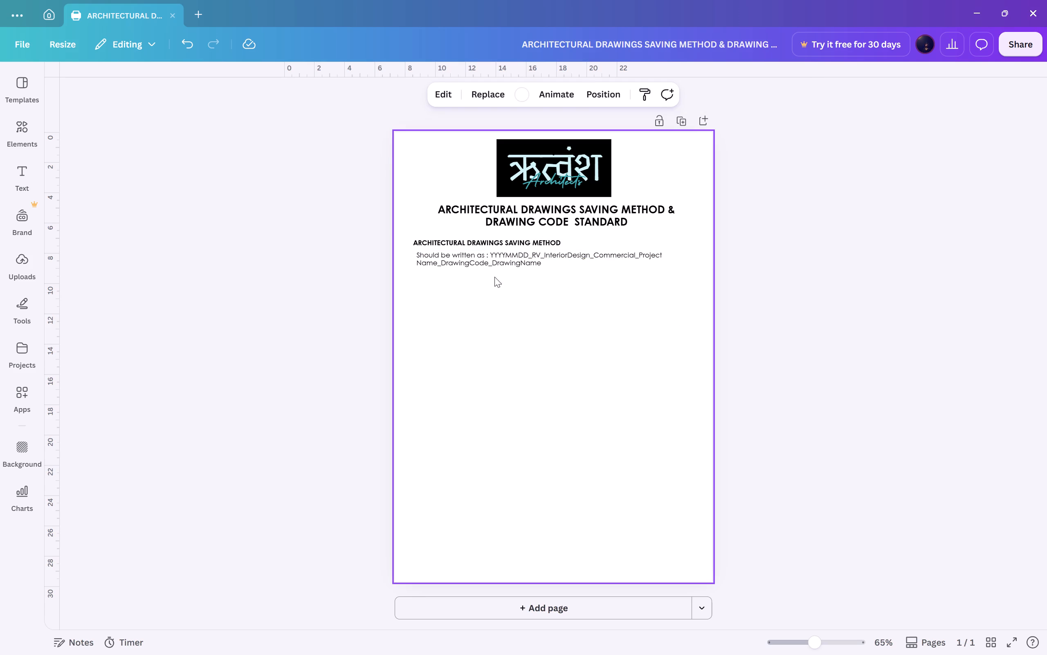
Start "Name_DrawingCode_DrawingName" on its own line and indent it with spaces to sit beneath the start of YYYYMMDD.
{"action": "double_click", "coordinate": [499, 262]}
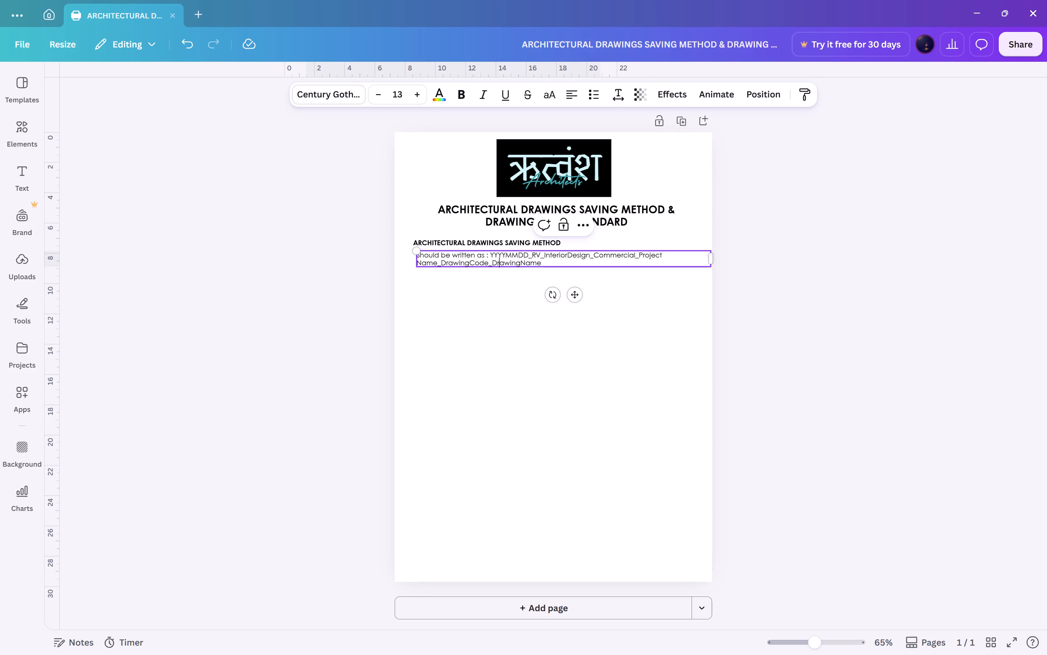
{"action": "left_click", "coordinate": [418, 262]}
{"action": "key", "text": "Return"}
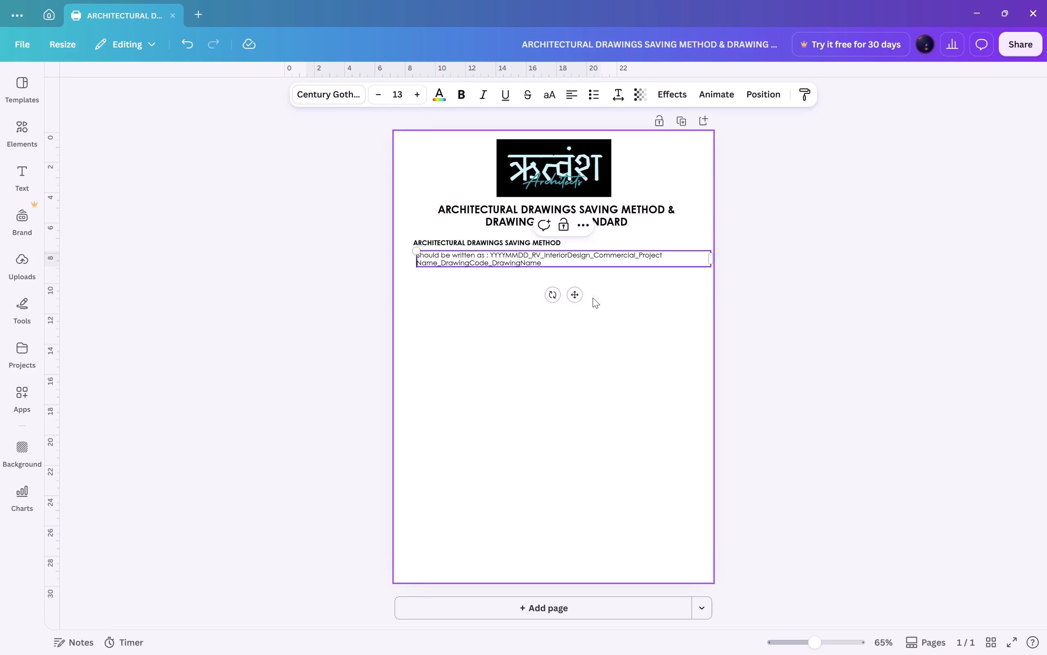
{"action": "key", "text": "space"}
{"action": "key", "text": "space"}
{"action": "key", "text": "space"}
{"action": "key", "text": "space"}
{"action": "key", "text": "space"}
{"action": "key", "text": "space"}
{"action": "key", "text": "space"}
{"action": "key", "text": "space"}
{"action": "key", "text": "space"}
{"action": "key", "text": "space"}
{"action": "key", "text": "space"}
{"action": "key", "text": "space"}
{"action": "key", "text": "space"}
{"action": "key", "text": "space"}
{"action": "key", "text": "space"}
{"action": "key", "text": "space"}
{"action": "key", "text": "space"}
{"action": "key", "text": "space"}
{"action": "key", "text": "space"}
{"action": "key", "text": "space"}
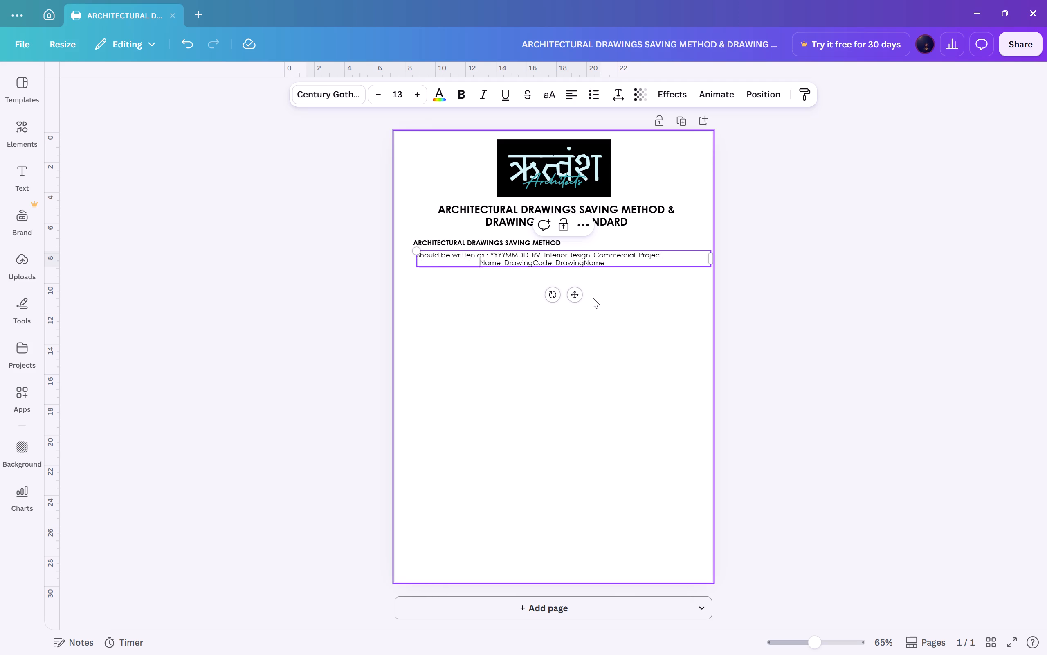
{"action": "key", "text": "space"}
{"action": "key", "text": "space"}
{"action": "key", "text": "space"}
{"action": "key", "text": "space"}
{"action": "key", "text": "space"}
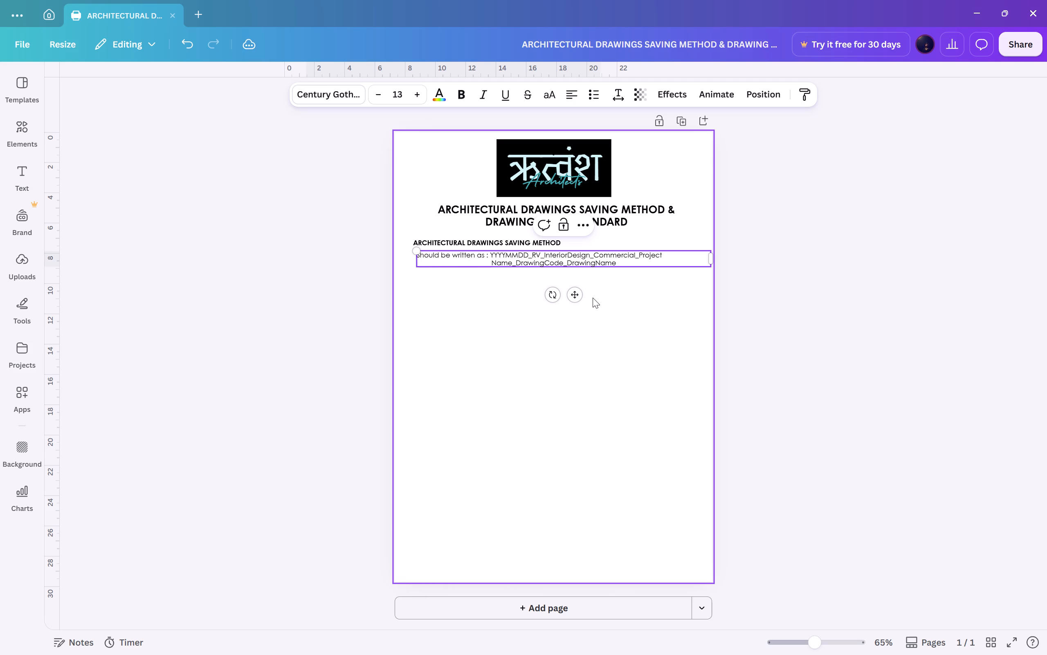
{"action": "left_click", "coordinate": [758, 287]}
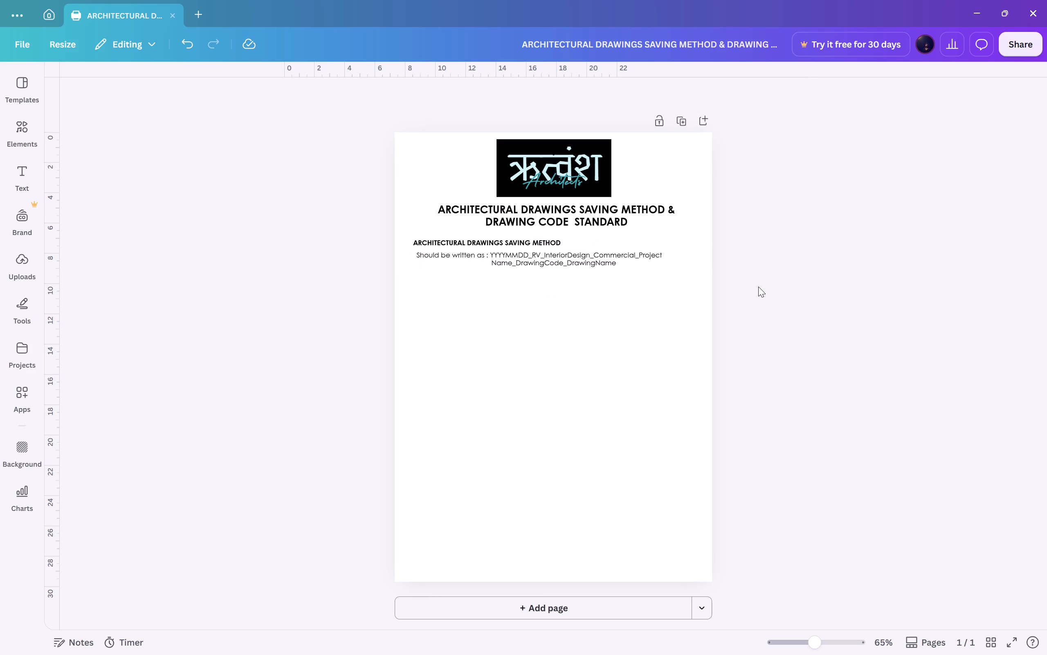
Add an empty line at the end of the file-naming pattern's text box.
{"action": "left_click", "coordinate": [499, 264]}
{"action": "left_click", "coordinate": [617, 268]}
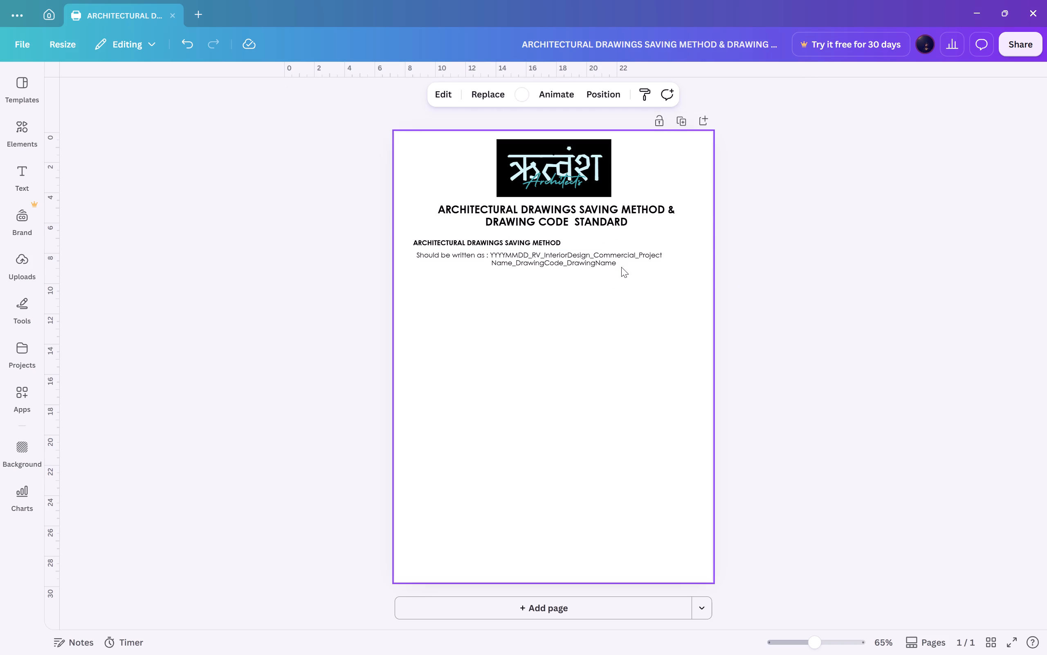
{"action": "double_click", "coordinate": [621, 266]}
{"action": "key", "text": "Return"}
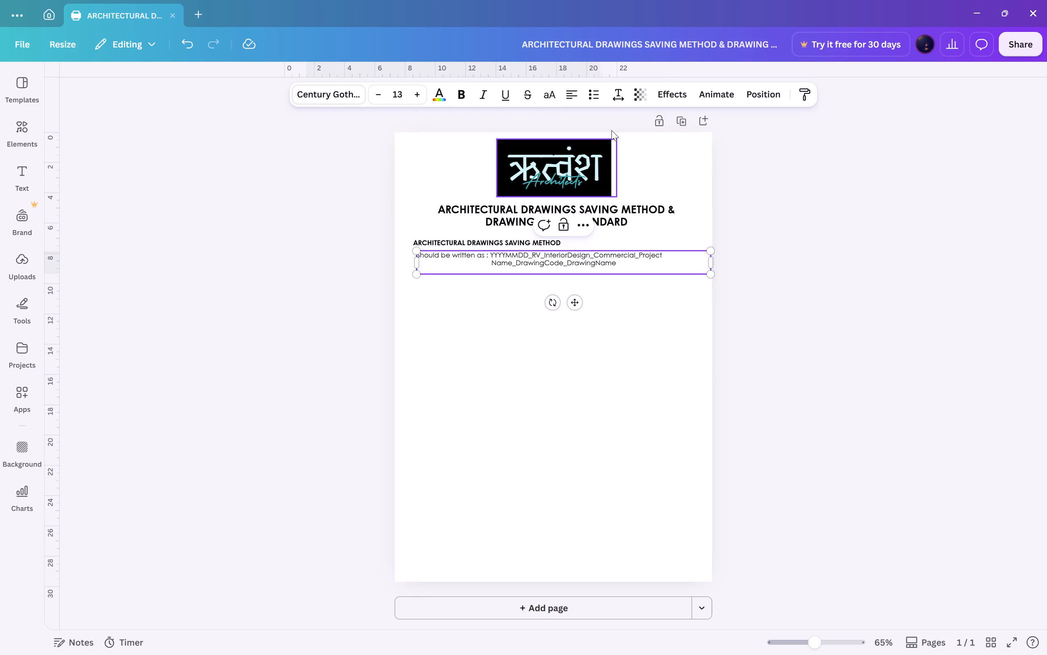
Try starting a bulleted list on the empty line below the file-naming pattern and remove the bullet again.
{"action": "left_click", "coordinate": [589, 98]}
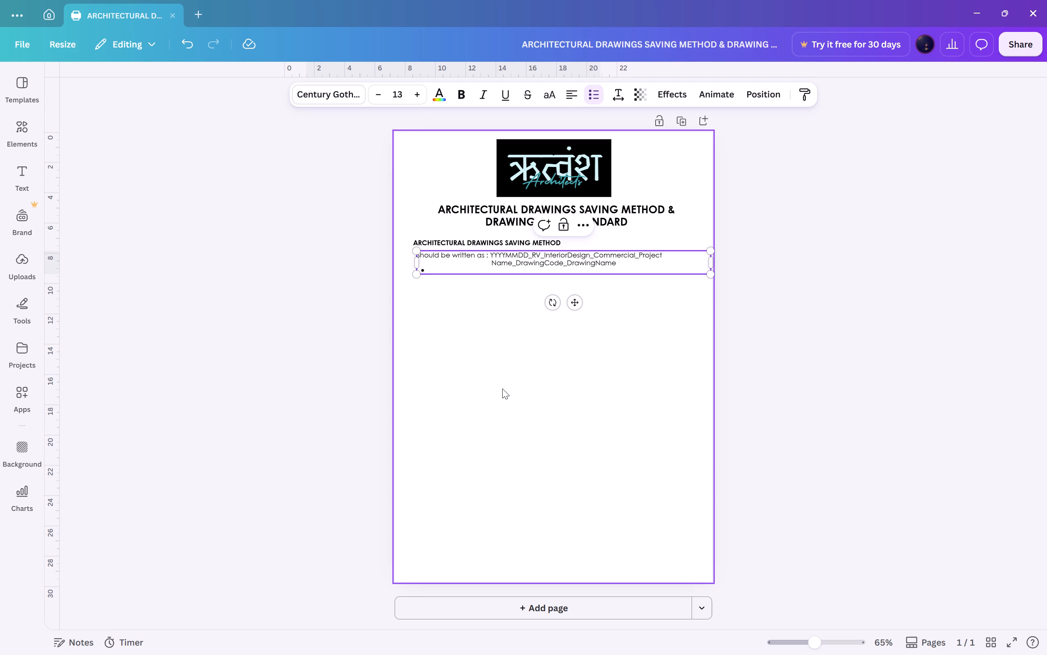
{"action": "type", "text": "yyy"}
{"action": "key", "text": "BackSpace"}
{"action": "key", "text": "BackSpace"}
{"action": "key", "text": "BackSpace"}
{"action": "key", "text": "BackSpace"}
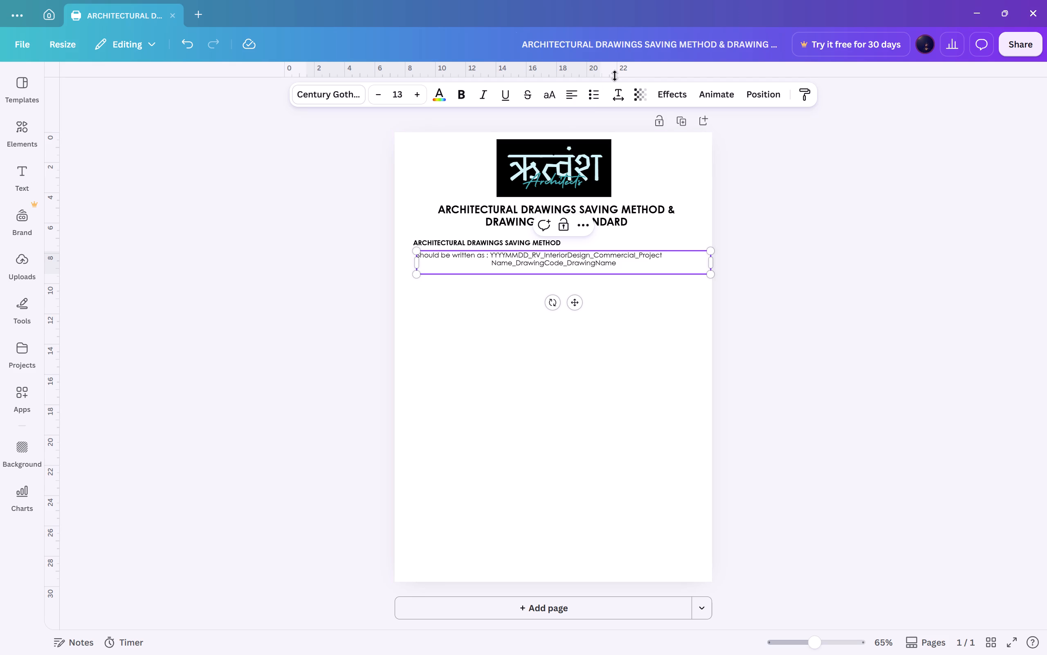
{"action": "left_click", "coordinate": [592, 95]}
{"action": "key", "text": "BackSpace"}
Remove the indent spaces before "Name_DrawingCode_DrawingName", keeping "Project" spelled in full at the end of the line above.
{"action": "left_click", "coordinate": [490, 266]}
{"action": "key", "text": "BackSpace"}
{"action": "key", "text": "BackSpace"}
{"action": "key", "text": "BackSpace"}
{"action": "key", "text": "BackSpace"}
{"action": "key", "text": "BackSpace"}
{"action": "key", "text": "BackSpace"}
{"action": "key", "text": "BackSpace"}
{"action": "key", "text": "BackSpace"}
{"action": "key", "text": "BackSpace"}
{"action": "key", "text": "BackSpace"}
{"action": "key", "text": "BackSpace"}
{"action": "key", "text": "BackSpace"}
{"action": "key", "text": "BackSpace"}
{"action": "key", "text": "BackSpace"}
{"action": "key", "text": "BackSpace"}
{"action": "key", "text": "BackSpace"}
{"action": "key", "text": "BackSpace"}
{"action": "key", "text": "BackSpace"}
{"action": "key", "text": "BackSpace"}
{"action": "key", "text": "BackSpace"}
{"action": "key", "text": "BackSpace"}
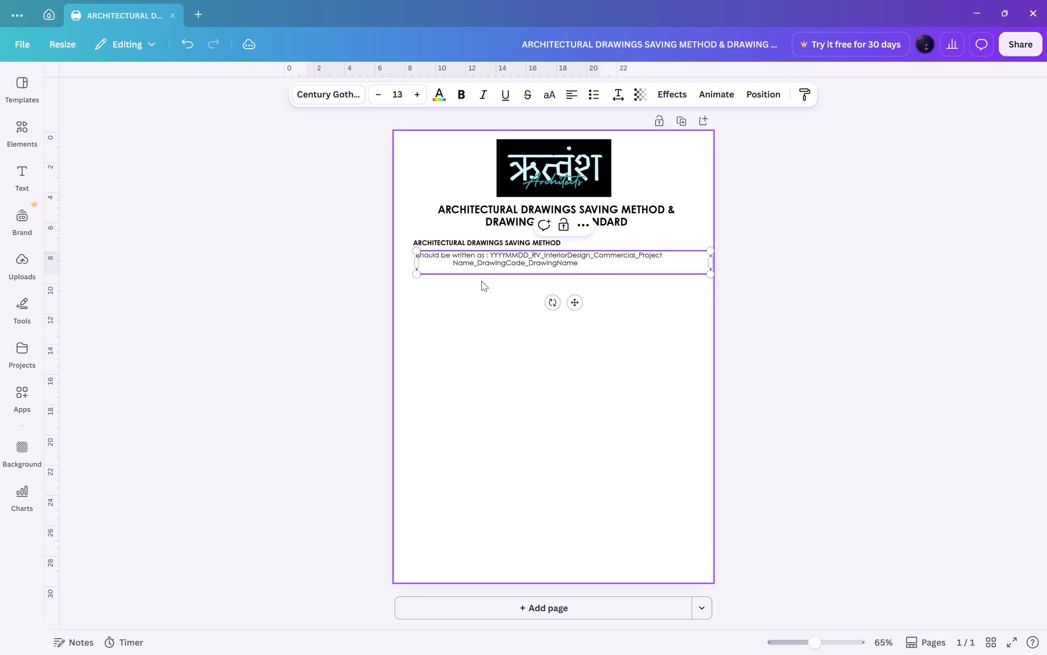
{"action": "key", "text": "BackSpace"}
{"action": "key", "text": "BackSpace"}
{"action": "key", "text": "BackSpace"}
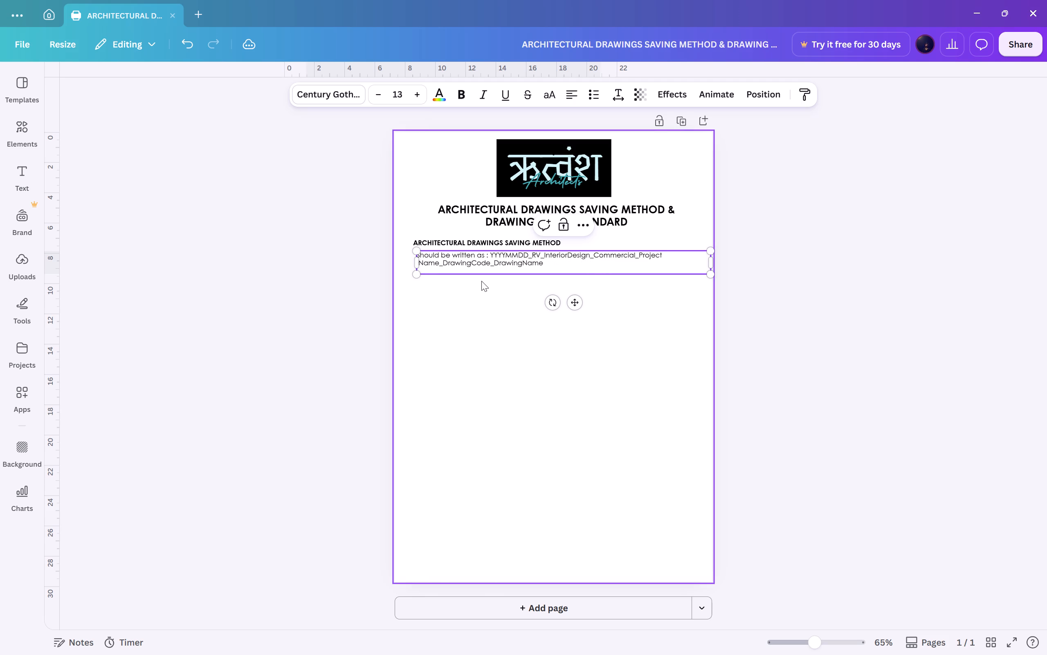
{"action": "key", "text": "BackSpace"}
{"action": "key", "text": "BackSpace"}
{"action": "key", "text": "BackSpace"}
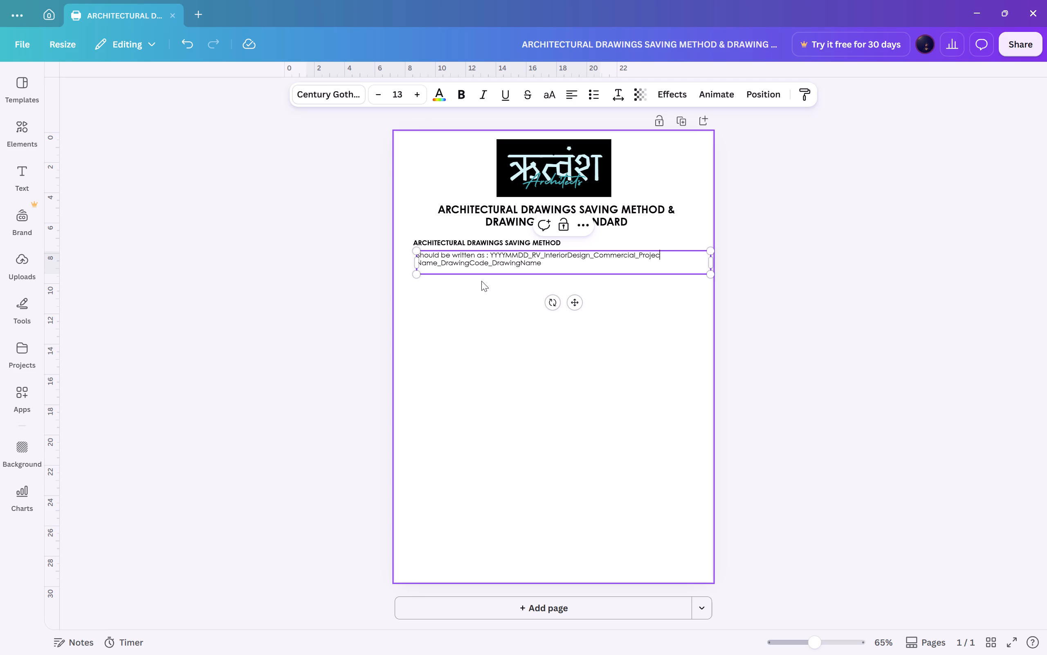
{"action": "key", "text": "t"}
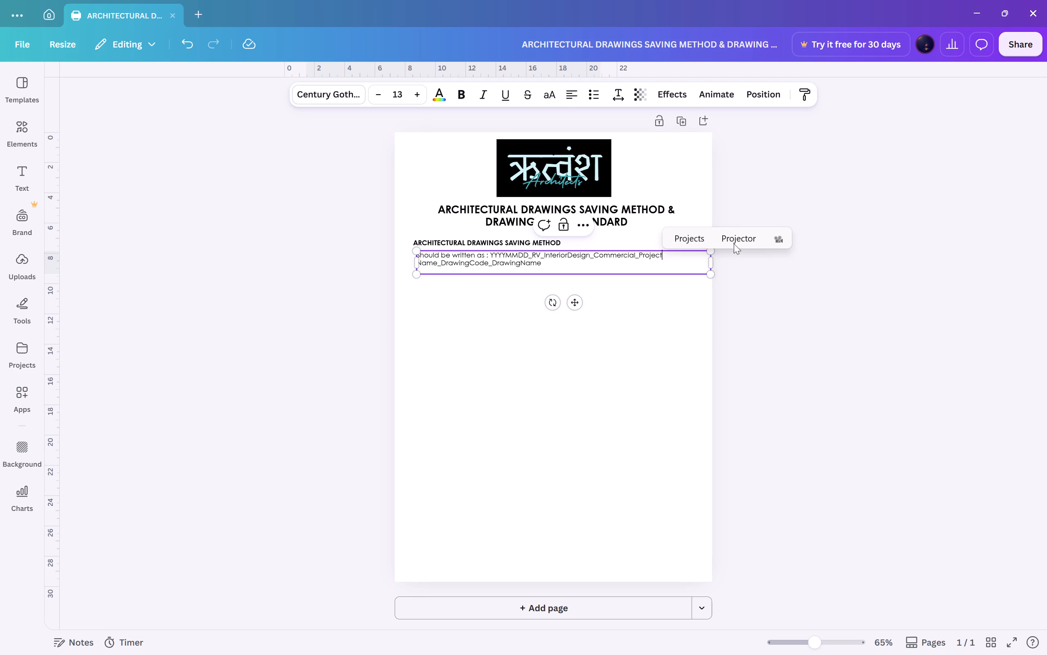
Widen the file-naming pattern's text box to about 23 cm, extending it past the page's right edge.
{"action": "left_click_drag", "start_coordinate": [713, 266], "coordinate": [739, 259]}
{"action": "left_click", "coordinate": [739, 260]}
{"action": "left_click_drag", "start_coordinate": [739, 267], "coordinate": [741, 268]}
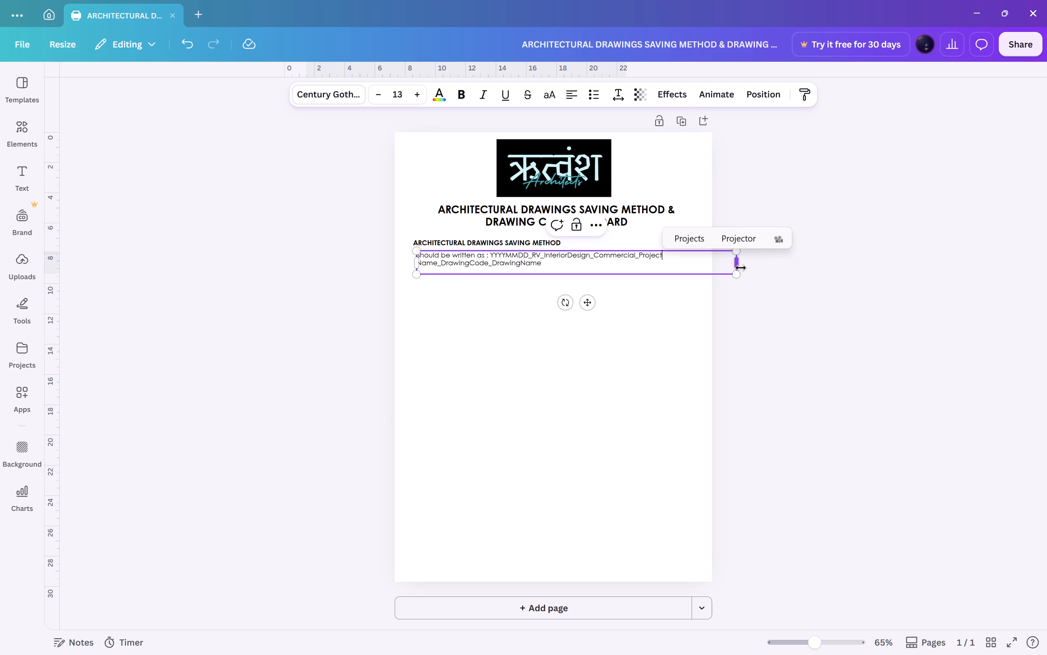
{"action": "left_click_drag", "start_coordinate": [741, 268], "coordinate": [765, 270]}
Remove the break between "Project" and "Name" so the pattern reads as one line beneath "Should be written as :".
{"action": "left_click", "coordinate": [420, 264]}
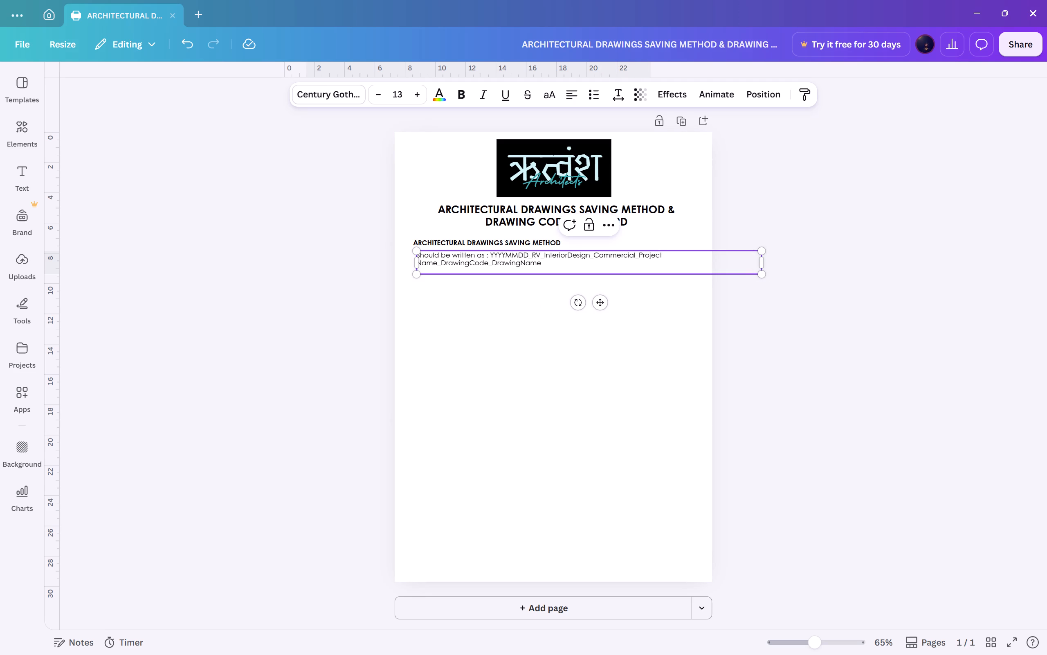
{"action": "key", "text": "Left"}
{"action": "key", "text": "BackSpace"}
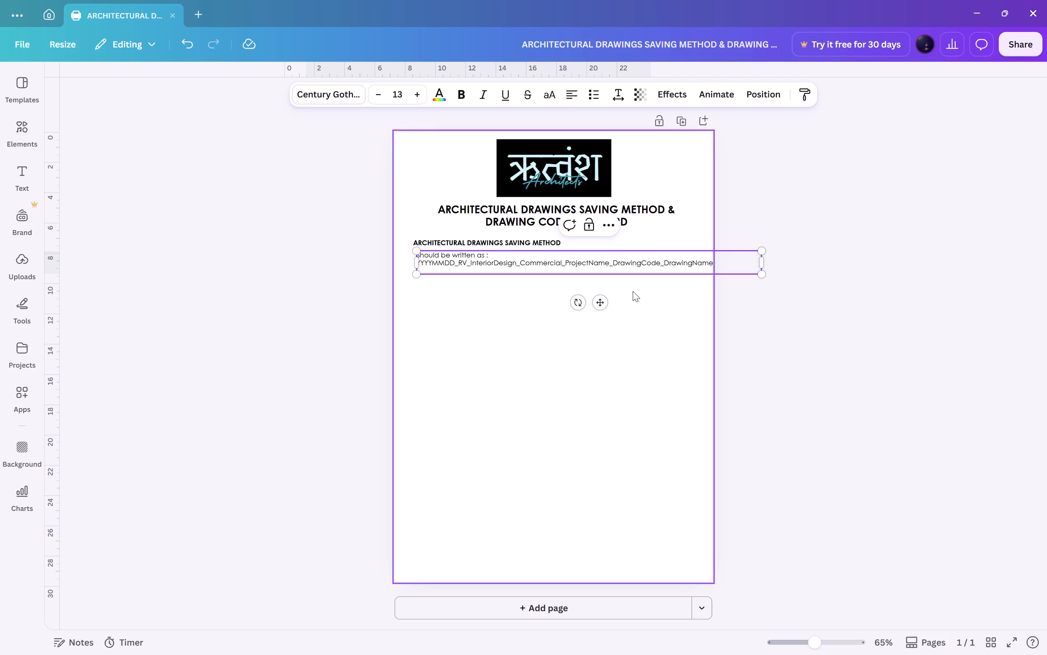
{"action": "left_click", "coordinate": [633, 291]}
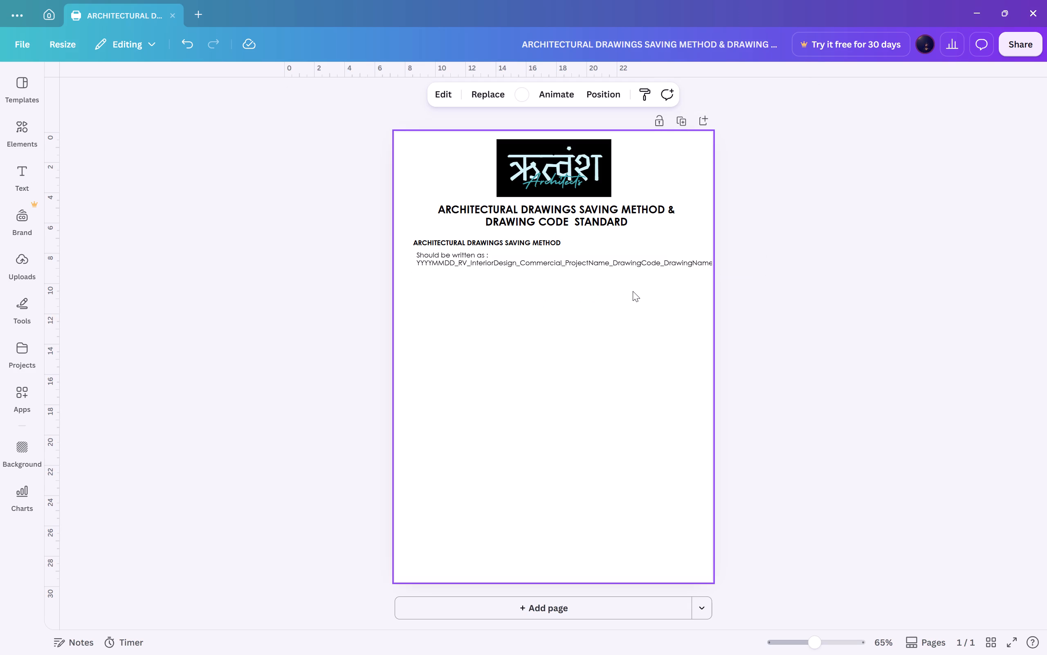
Move the file-naming text box to align with the left edge of the "ARCHITECTURAL DRAWINGS SAVING METHOD" subheading, about 0.4 cm below it.
{"action": "left_click", "coordinate": [555, 265]}
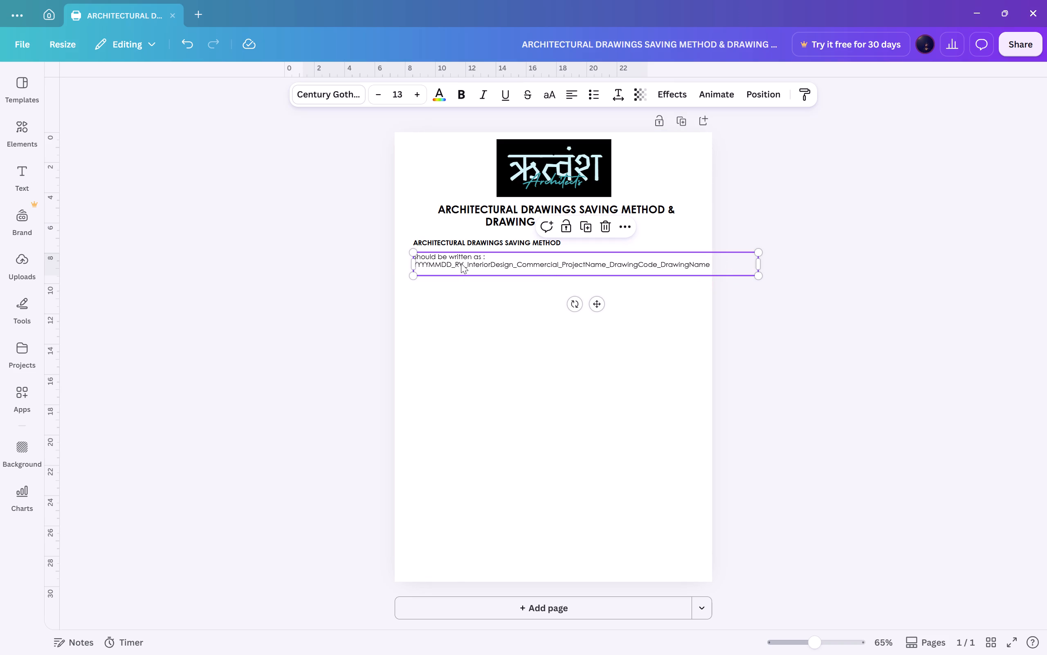
{"action": "left_click_drag", "start_coordinate": [456, 271], "coordinate": [461, 269]}
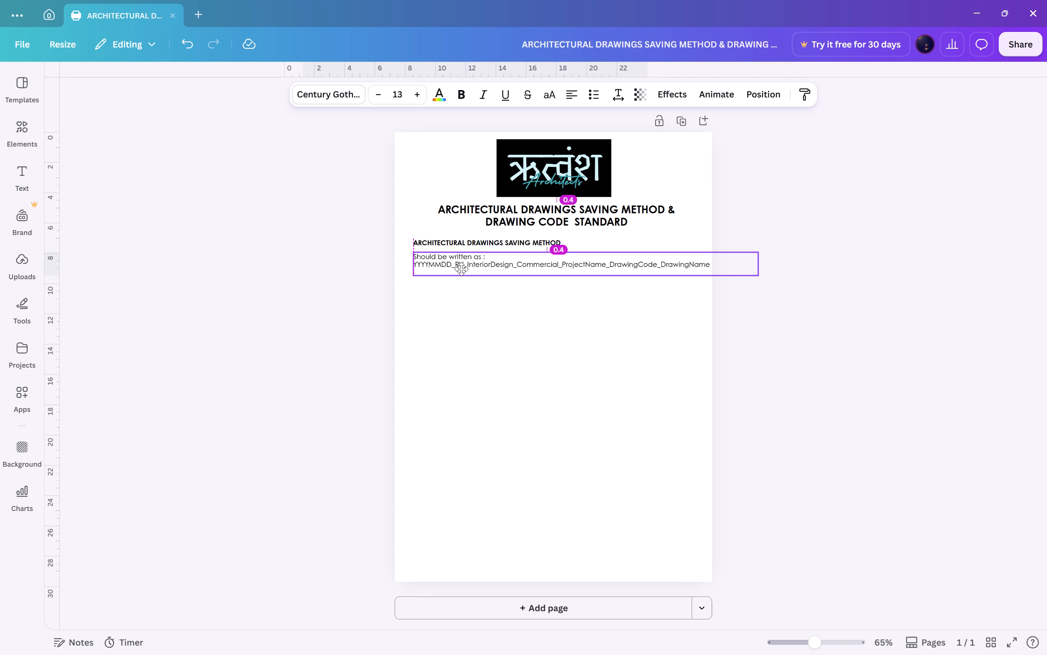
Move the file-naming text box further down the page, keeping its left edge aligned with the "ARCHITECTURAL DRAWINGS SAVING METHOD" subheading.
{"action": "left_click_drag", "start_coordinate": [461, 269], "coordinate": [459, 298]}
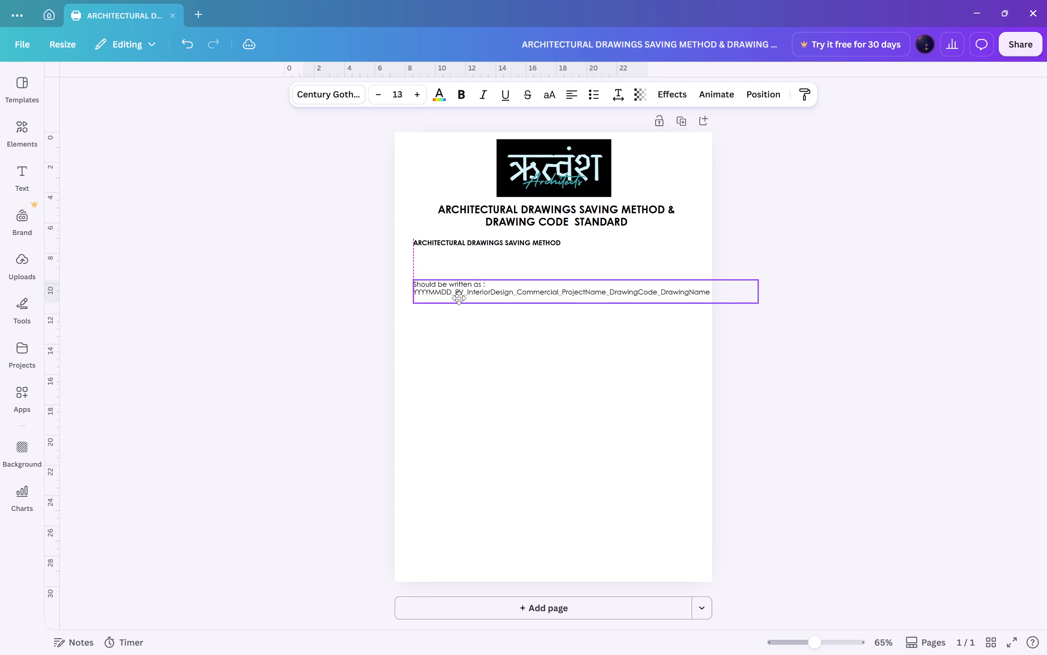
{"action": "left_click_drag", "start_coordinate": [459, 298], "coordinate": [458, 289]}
Insert an empty line between "Should be written as :" and the full file-naming pattern.
{"action": "left_click", "coordinate": [473, 275]}
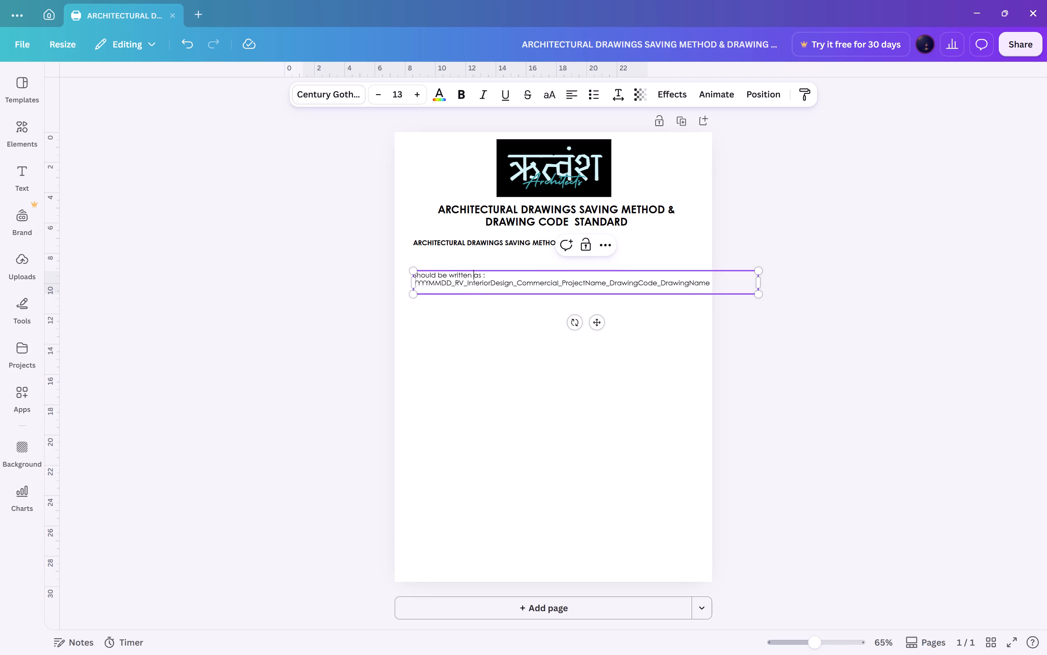
{"action": "left_click_drag", "start_coordinate": [480, 277], "coordinate": [409, 270]}
{"action": "left_click_drag", "start_coordinate": [409, 270], "coordinate": [408, 273]}
{"action": "left_click", "coordinate": [479, 276]}
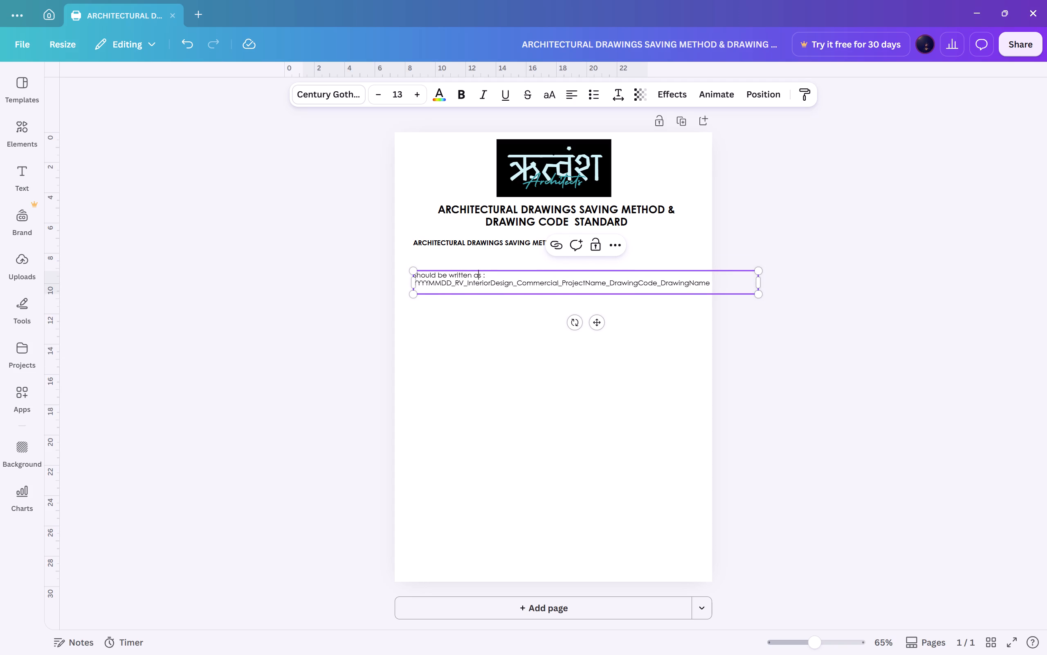
{"action": "left_click", "coordinate": [487, 276]}
{"action": "key", "text": "Return"}
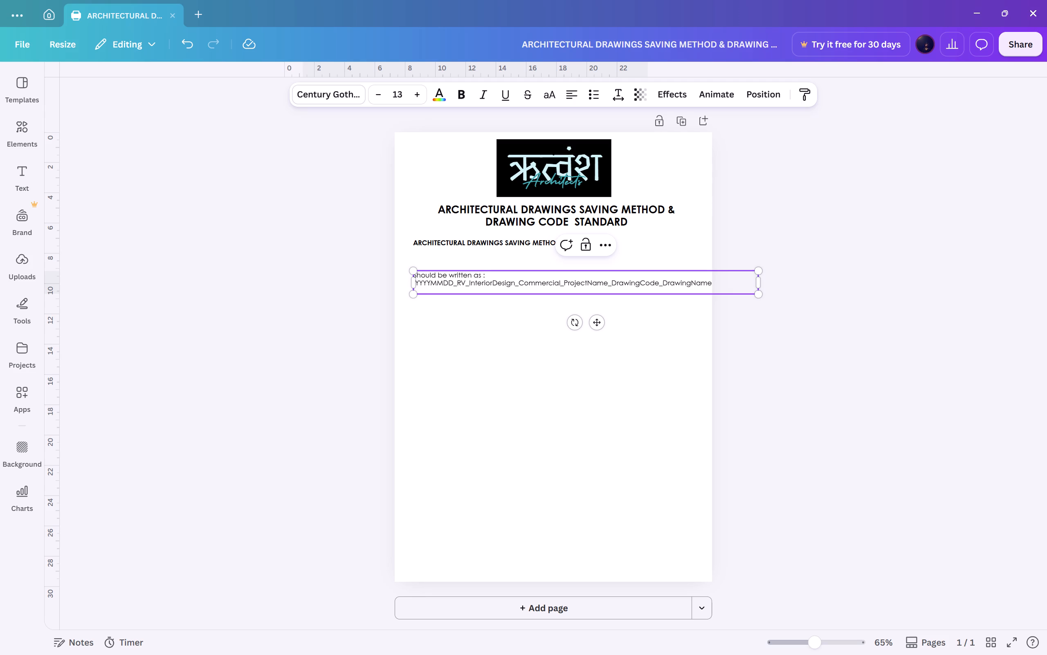
{"action": "key", "text": "Return"}
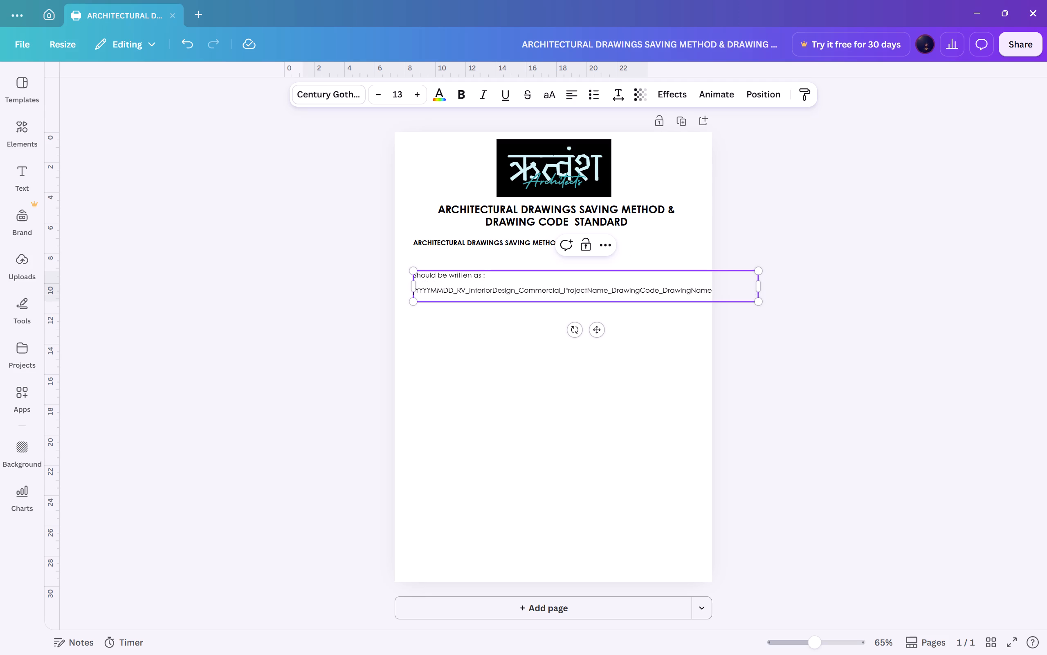
{"action": "left_click", "coordinate": [445, 280]}
Enter "YYYYMMDD_RV_ID_COM_ProjectName_DraingCode_DrawingName" on the empty line and add a blank line before the full pattern.
{"action": "type", "text": "YYYY"}
{"action": "type", "text": "MMDD"}
{"action": "key", "text": "shift+underscore"}
{"action": "type", "text": "RV"}
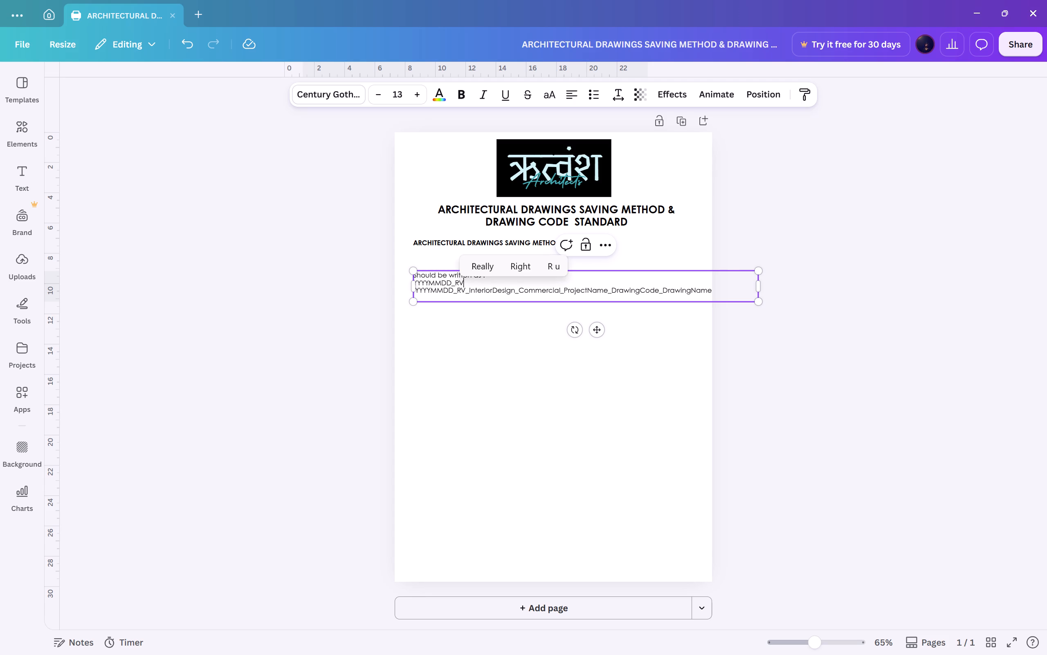
{"action": "key", "text": "shift+underscore"}
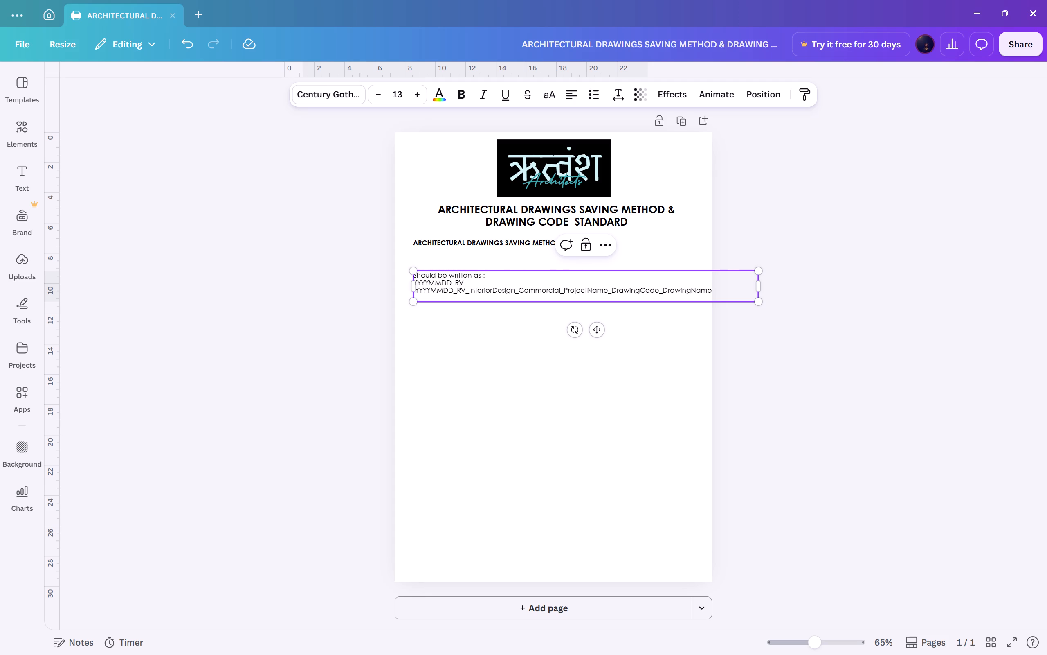
{"action": "type", "text": "ID"}
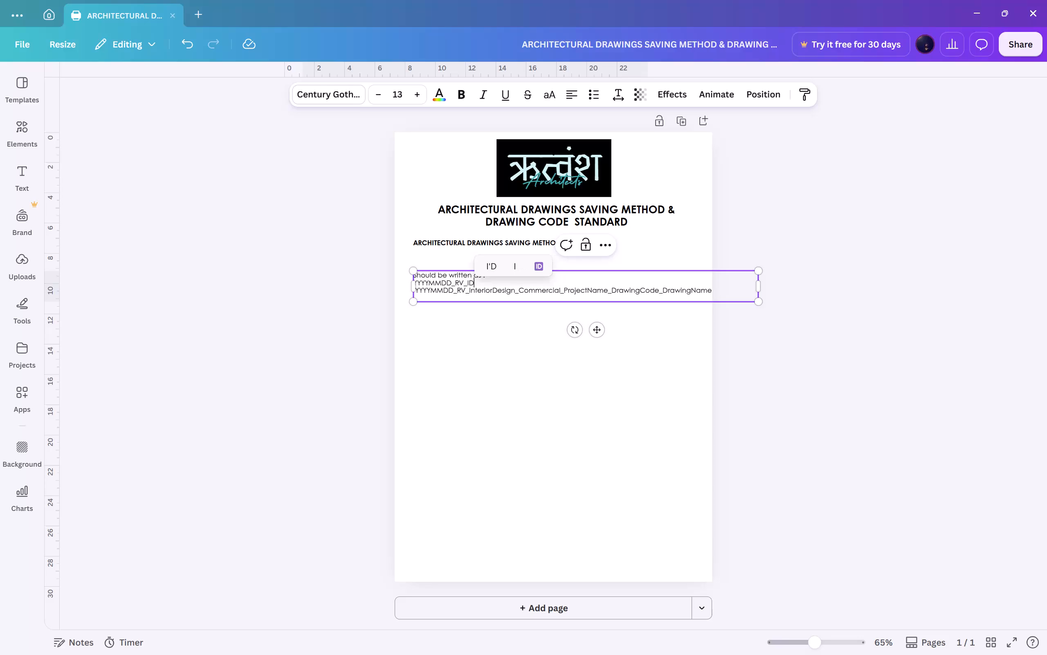
{"action": "type", "text": "_COM"}
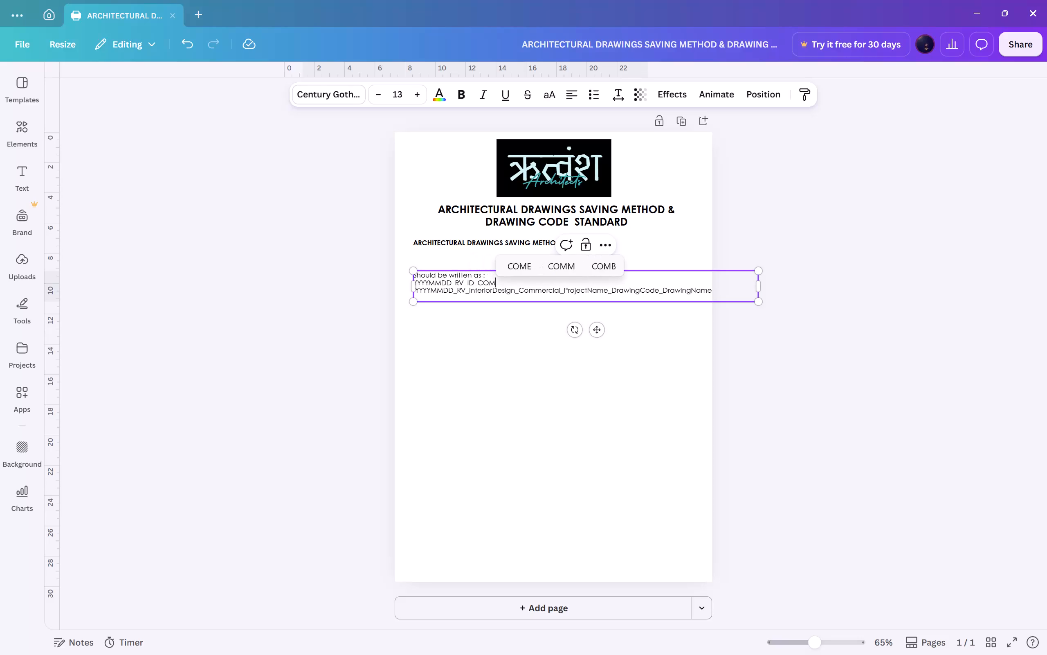
{"action": "key", "text": "shift+underscore"}
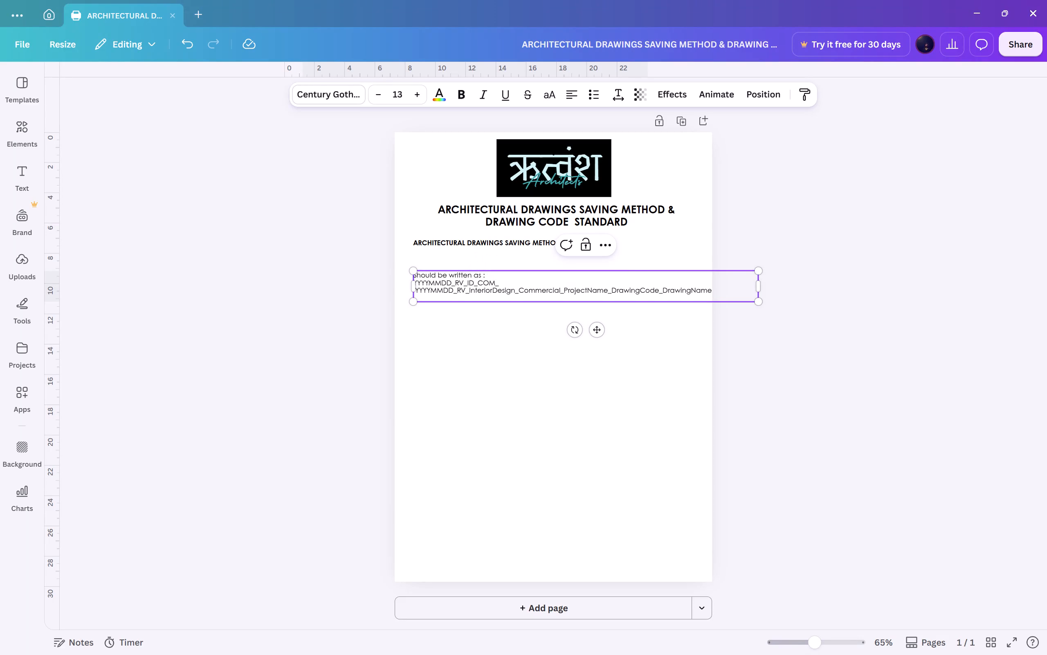
{"action": "key", "text": "p"}
{"action": "type", "text": "roject"}
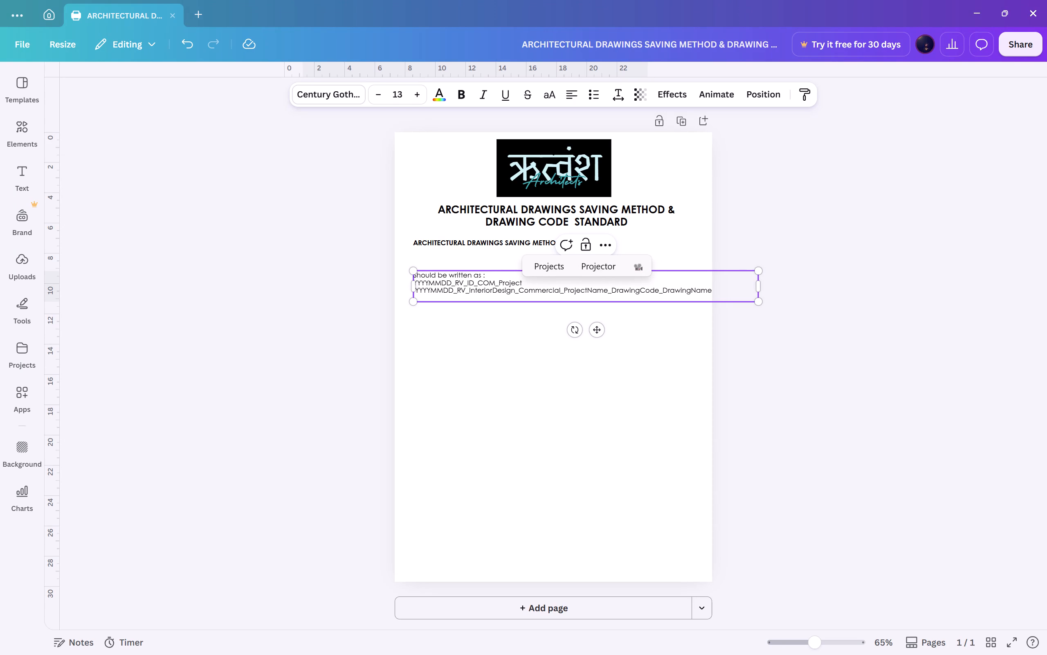
{"action": "type", "text": "ame"}
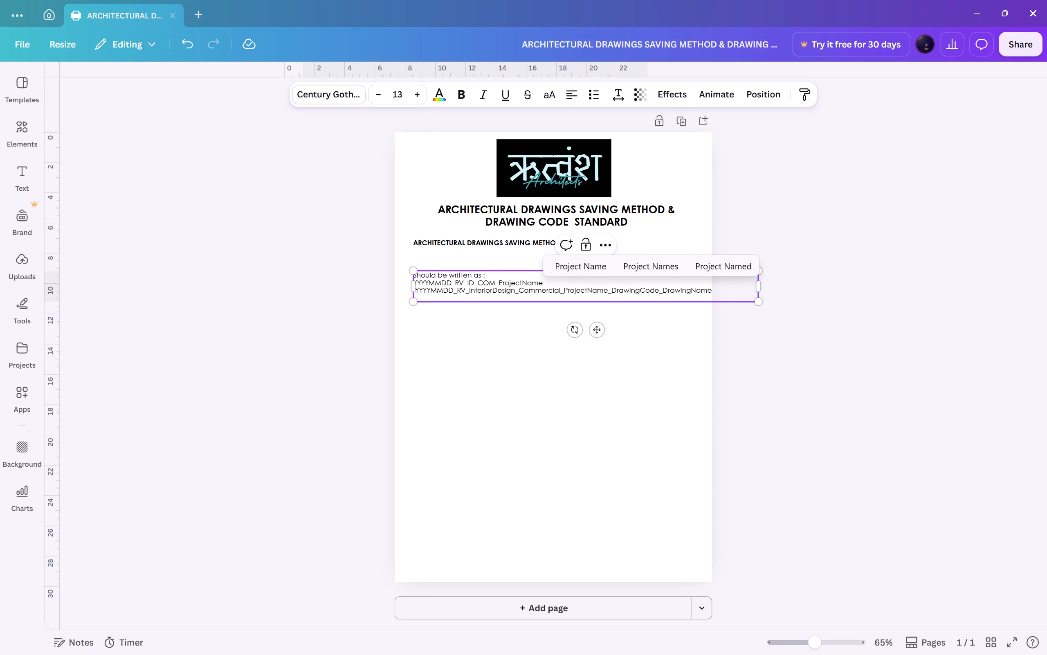
{"action": "key", "text": "shift+underscore"}
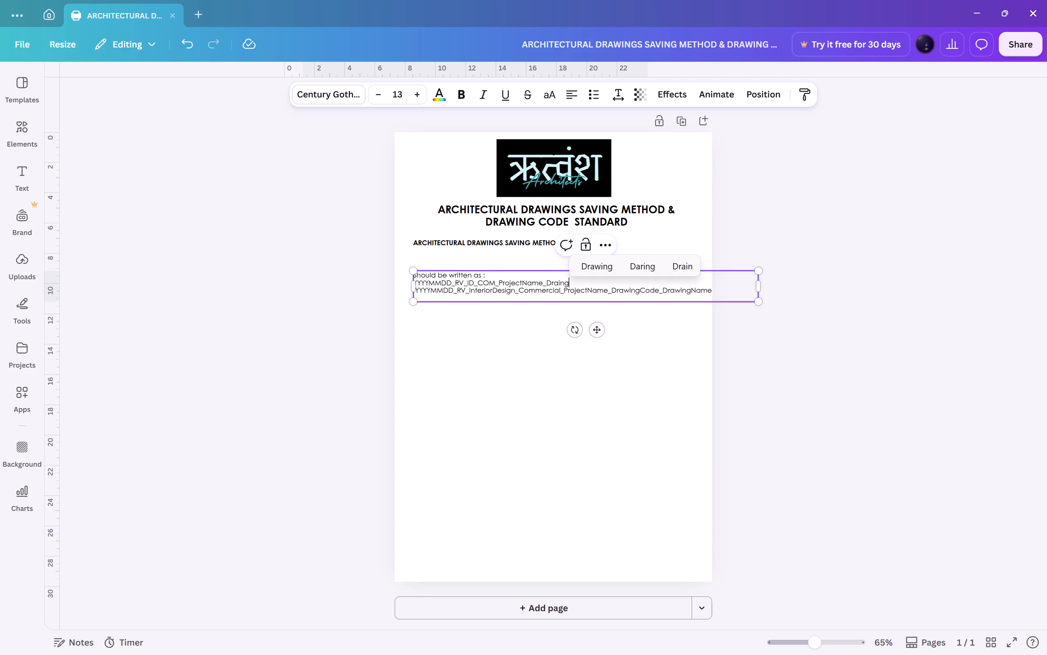
{"action": "type", "text": "ode"}
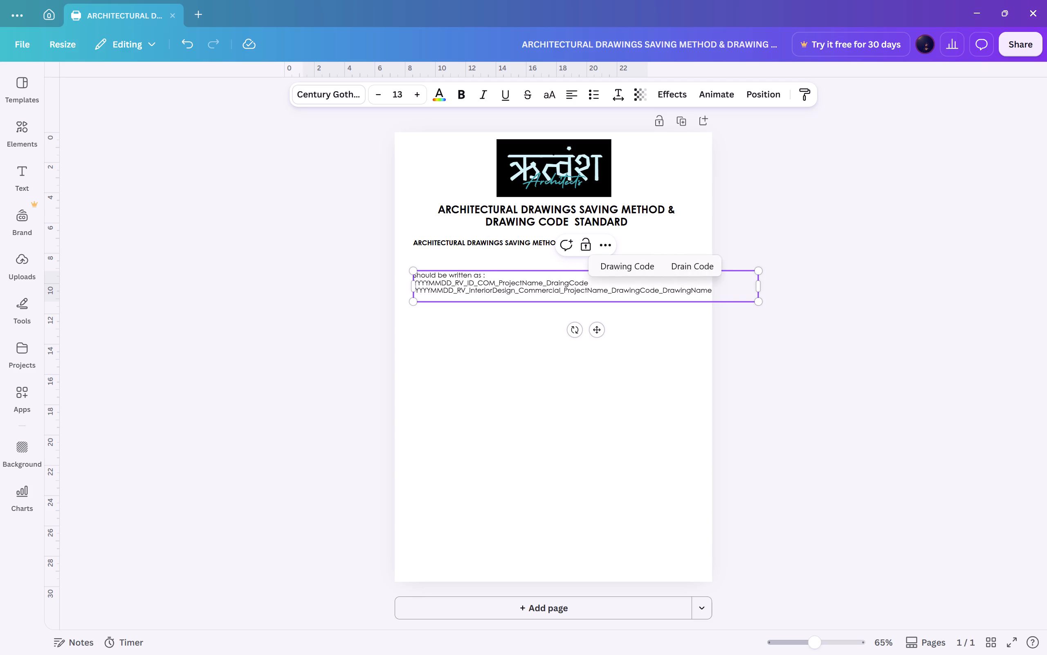
{"action": "key", "text": "shift+underscore"}
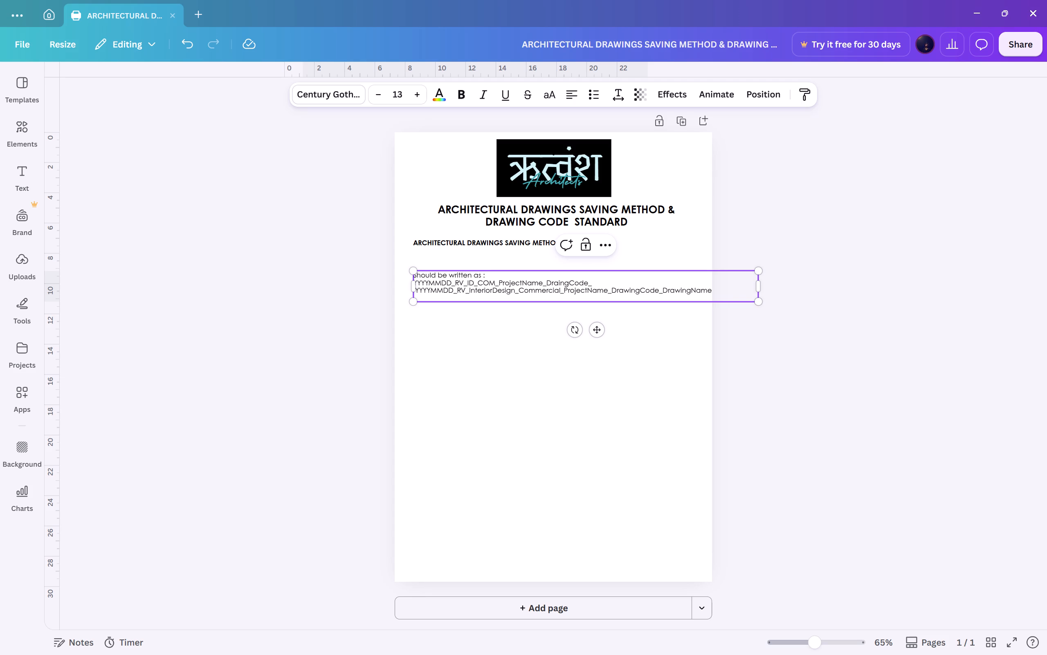
{"action": "type", "text": "rawing"}
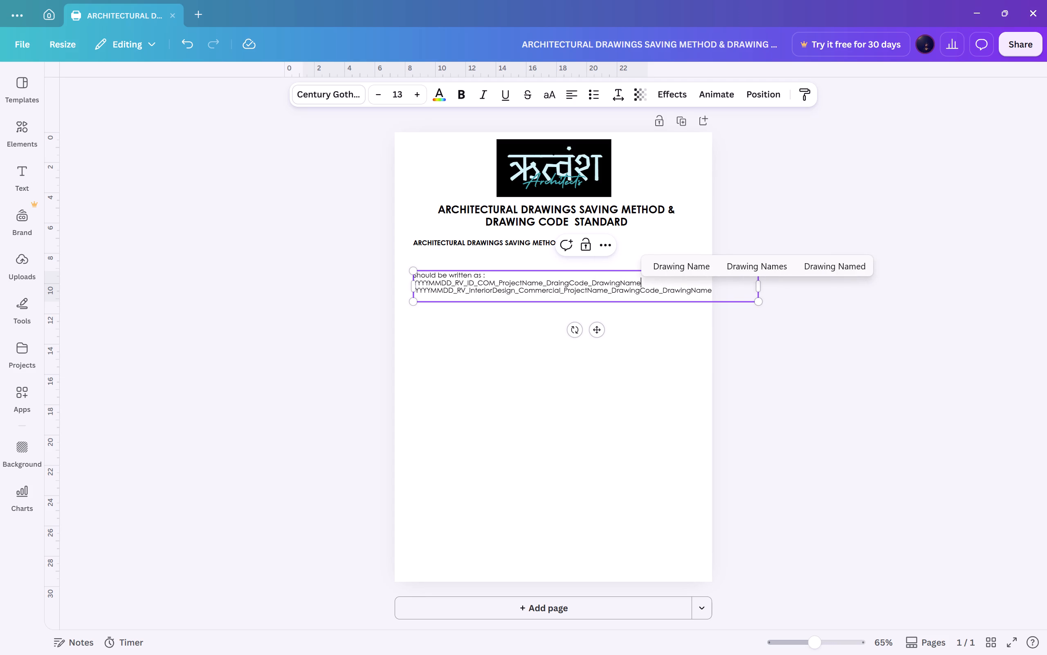
{"action": "key", "text": "Return"}
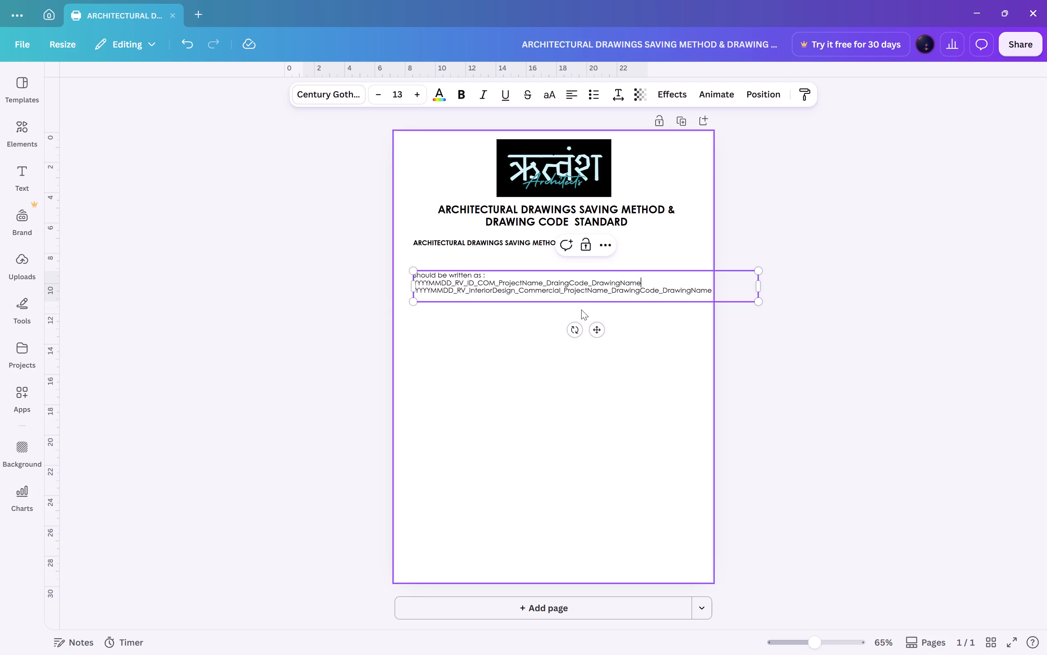
{"action": "left_click", "coordinate": [378, 309]}
Move the file-naming text box back up, left-aligned with the "ARCHITECTURAL DRAWINGS SAVING METHOD" subheading and nudged directly beneath it.
{"action": "left_click_drag", "start_coordinate": [449, 295], "coordinate": [449, 276]}
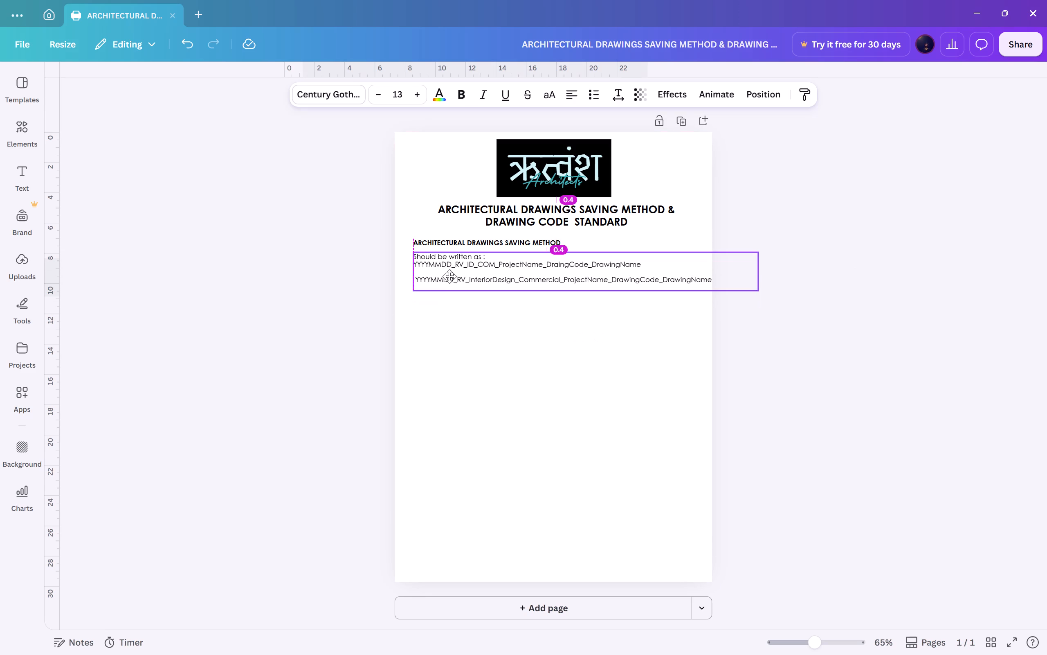
{"action": "left_click_drag", "start_coordinate": [449, 276], "coordinate": [453, 273]}
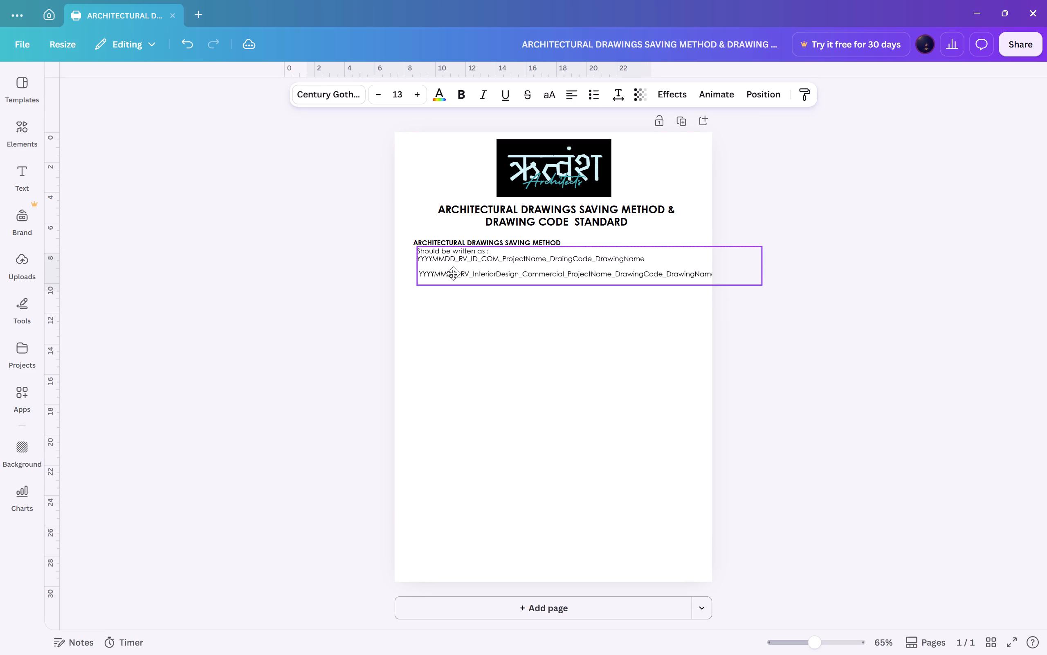
{"action": "left_click_drag", "start_coordinate": [453, 273], "coordinate": [451, 275]}
{"action": "left_click", "coordinate": [329, 295]}
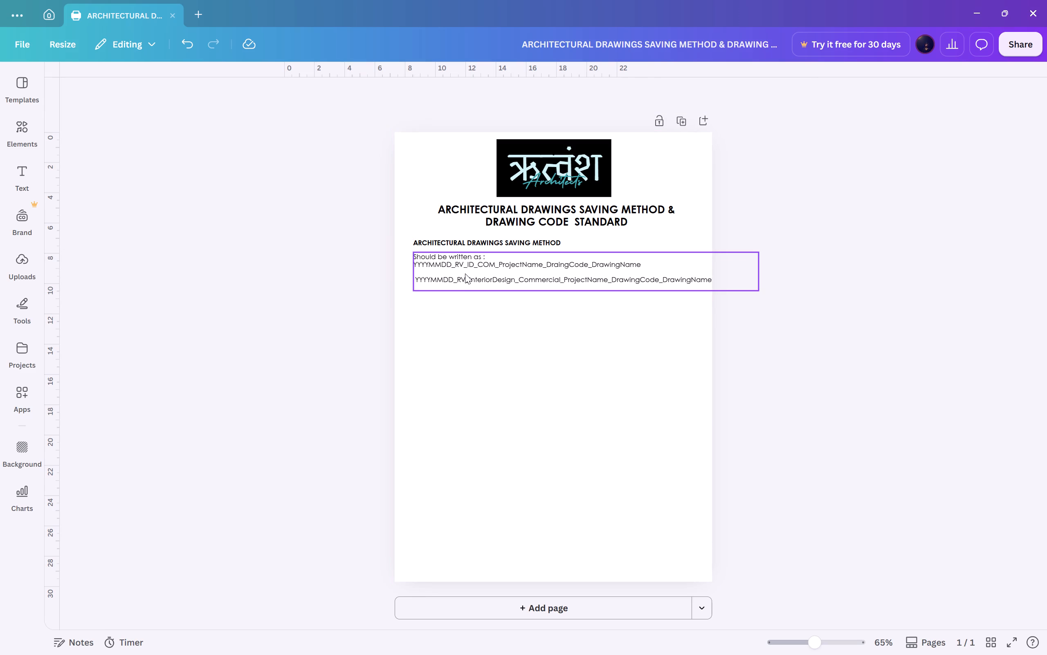
{"action": "left_click", "coordinate": [465, 273]}
{"action": "key", "text": "Up"}
{"action": "key", "text": "Up"}
{"action": "key", "text": "Up"}
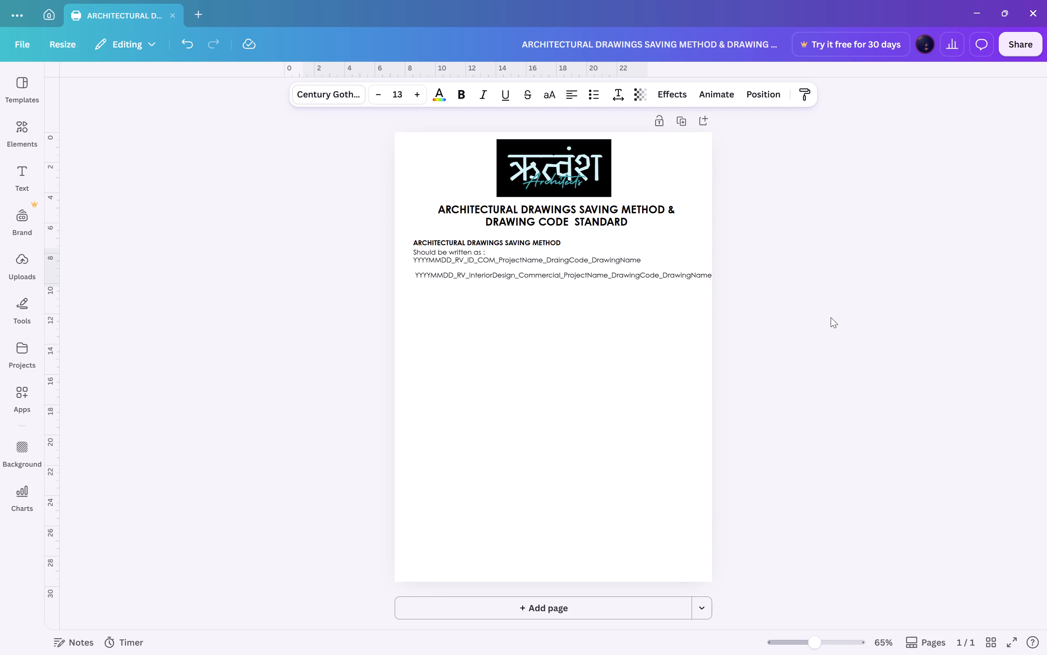
{"action": "left_click", "coordinate": [831, 317]}
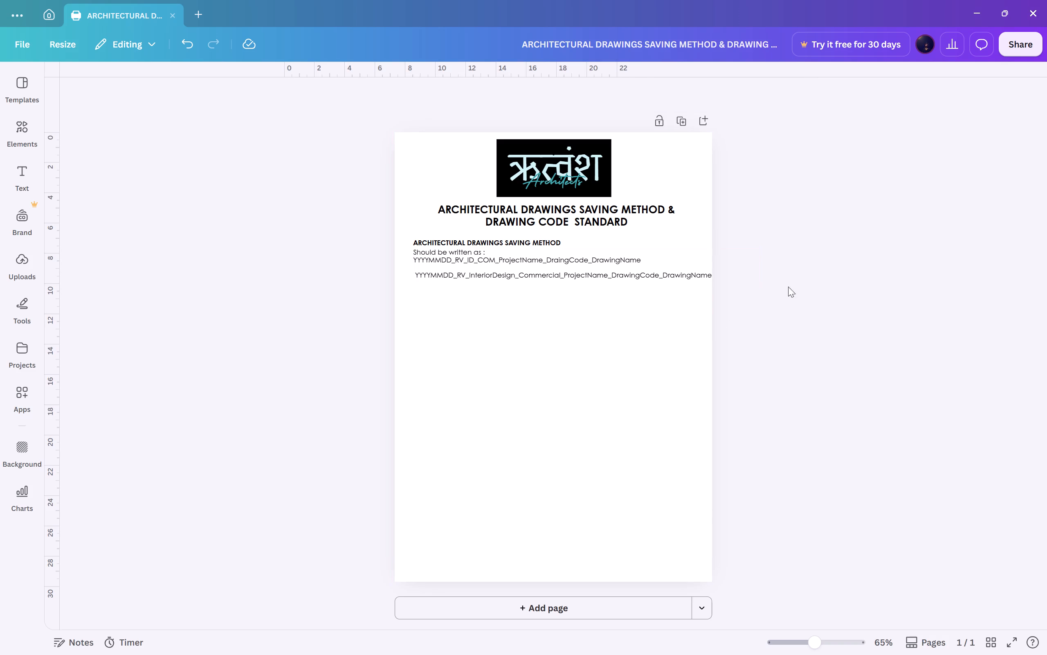
Remove the leading space before the full "YYYYMMDD_RV_InteriorDesign_Commercial" pattern line.
{"action": "left_click", "coordinate": [415, 275]}
{"action": "left_click", "coordinate": [416, 275]}
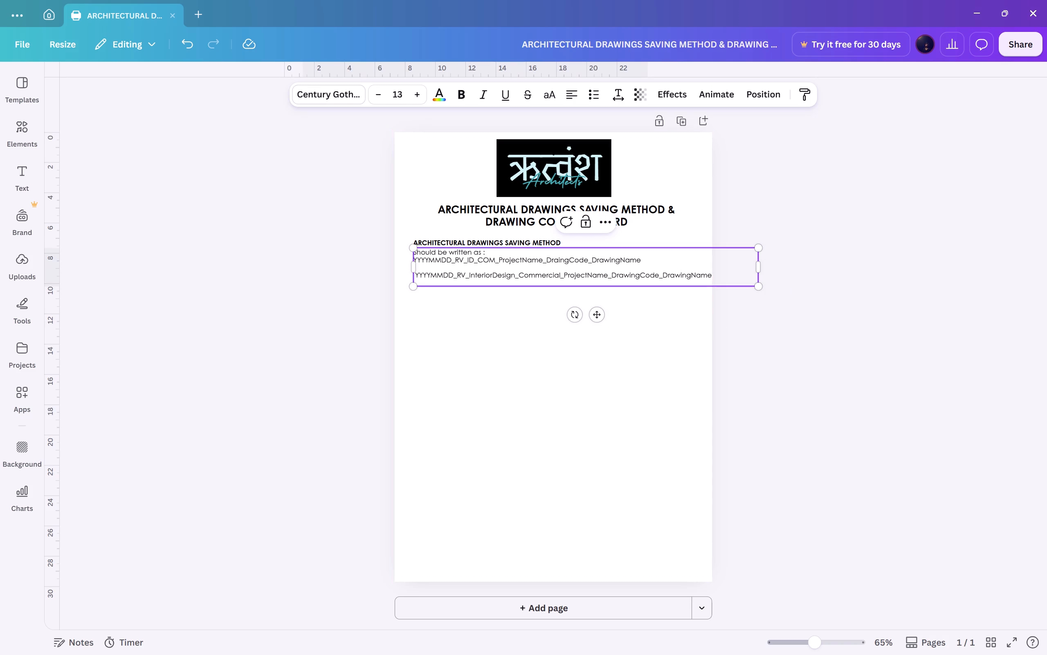
{"action": "key", "text": "BackSpace"}
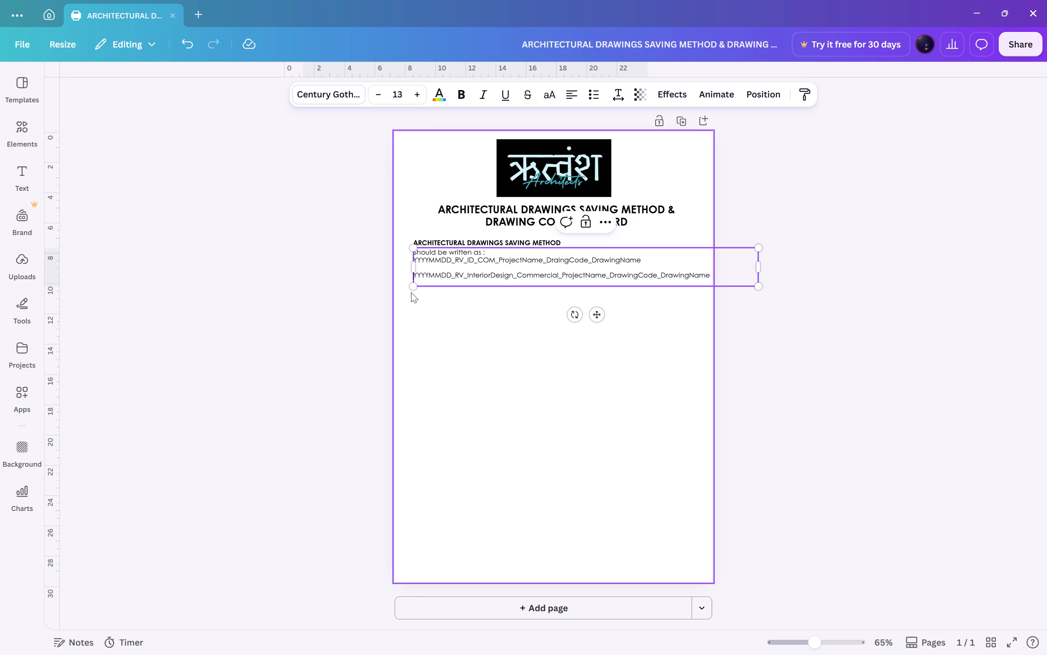
Format the "Should be written as :" line as a bullet point.
{"action": "left_click", "coordinate": [414, 255]}
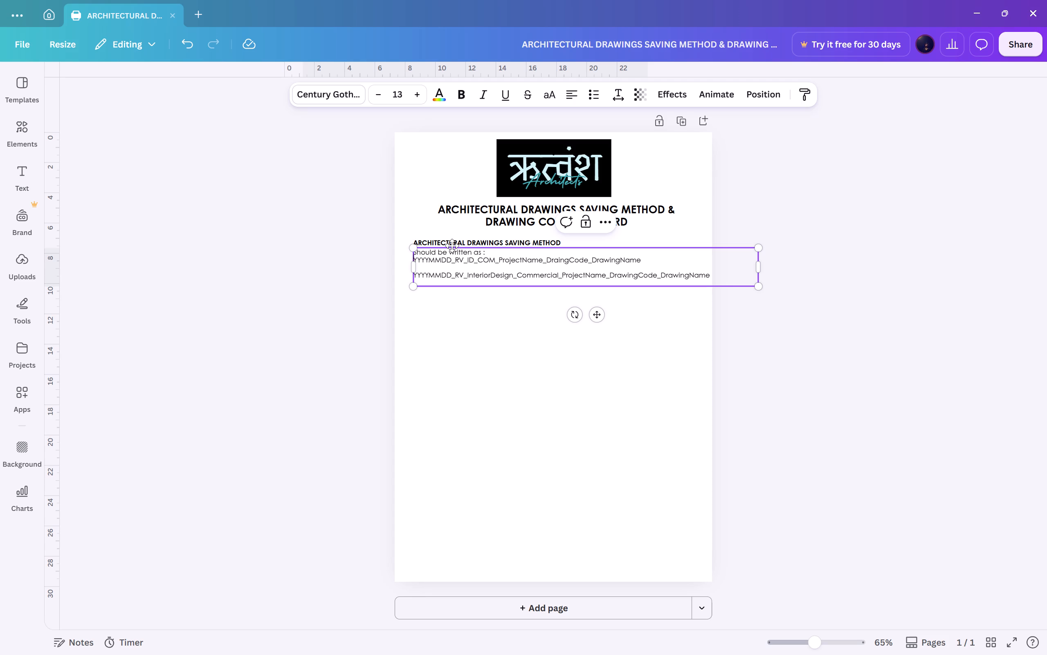
{"action": "key", "text": "Up"}
{"action": "key", "text": "Up"}
{"action": "left_click", "coordinate": [584, 97]}
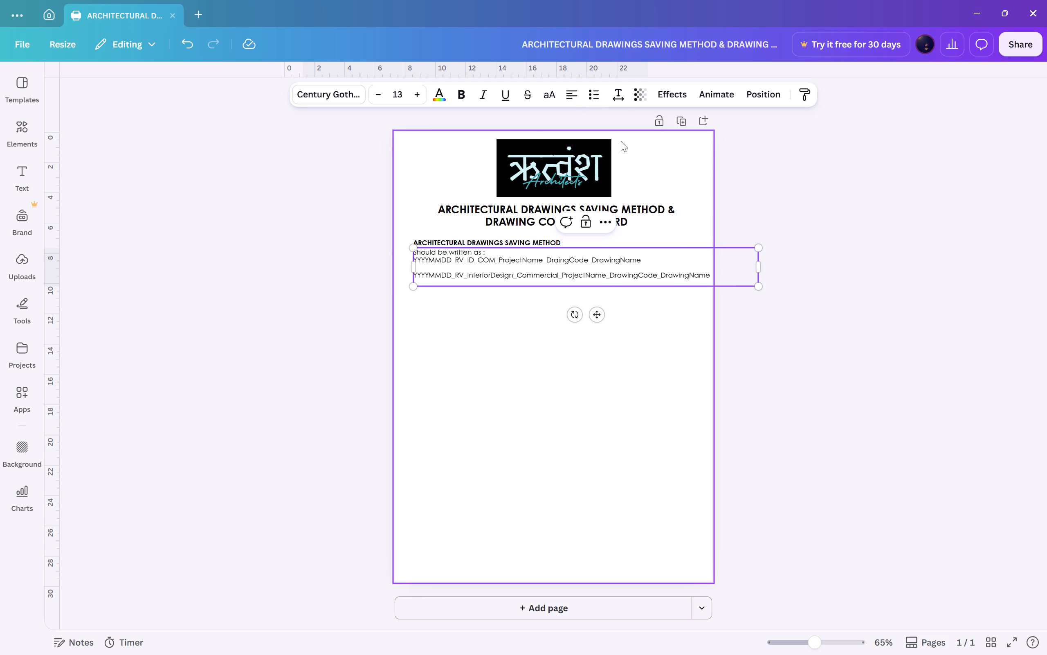
{"action": "left_click", "coordinate": [598, 92]}
{"action": "left_click", "coordinate": [755, 324]}
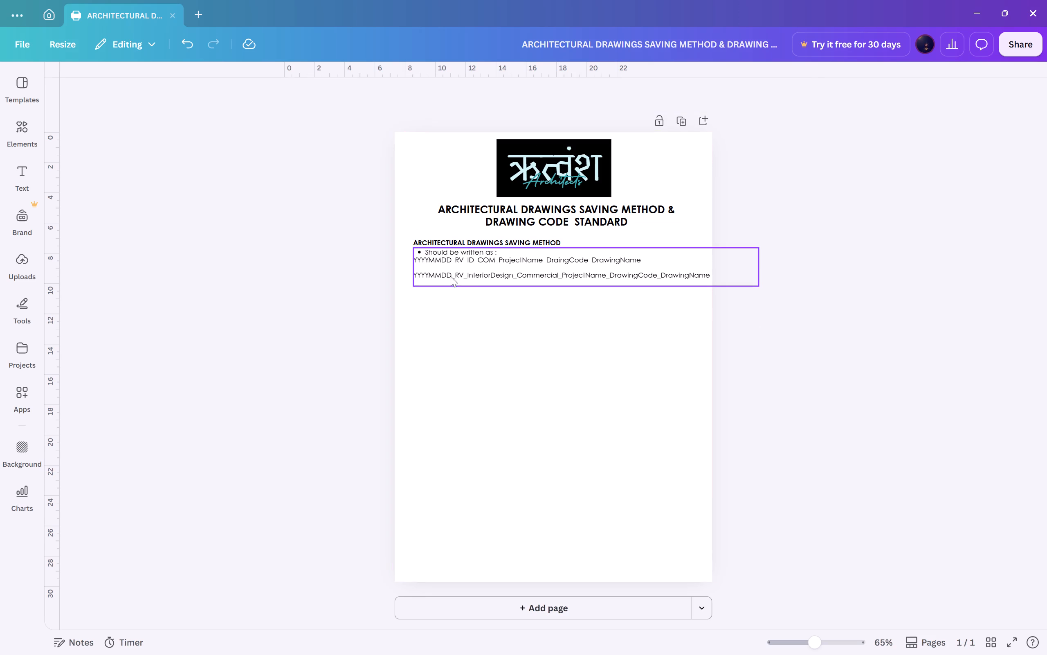
Indent the abbreviated "YYYYMMDD_RV_ID_COM" pattern line with six spaces so it lines up with the bullet's text.
{"action": "double_click", "coordinate": [423, 257]}
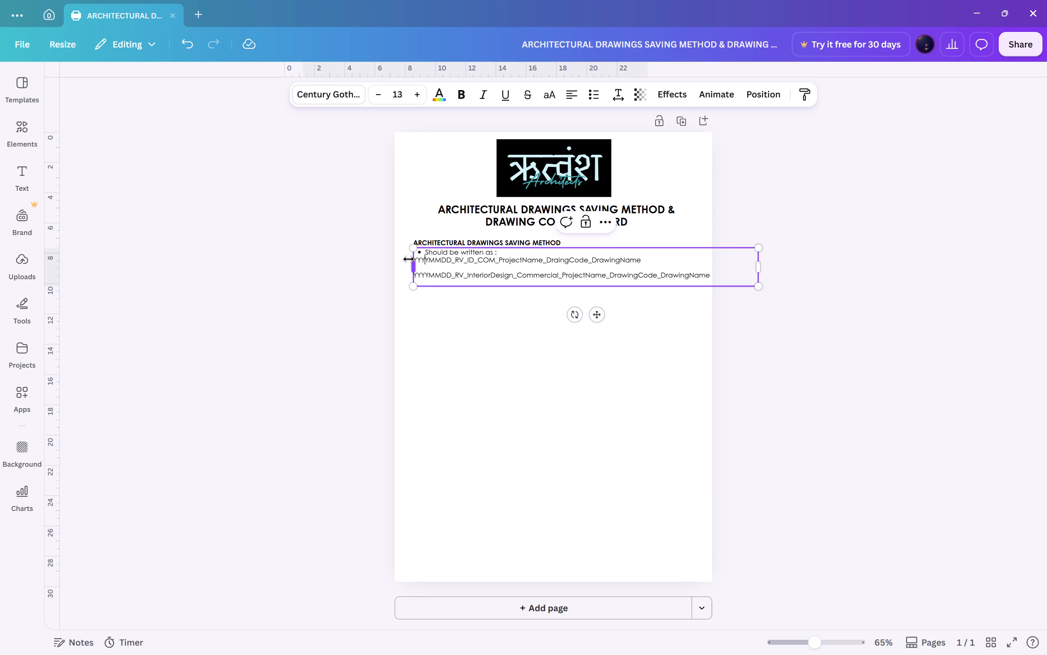
{"action": "left_click", "coordinate": [416, 258]}
{"action": "key", "text": "Left"}
{"action": "key", "text": "space"}
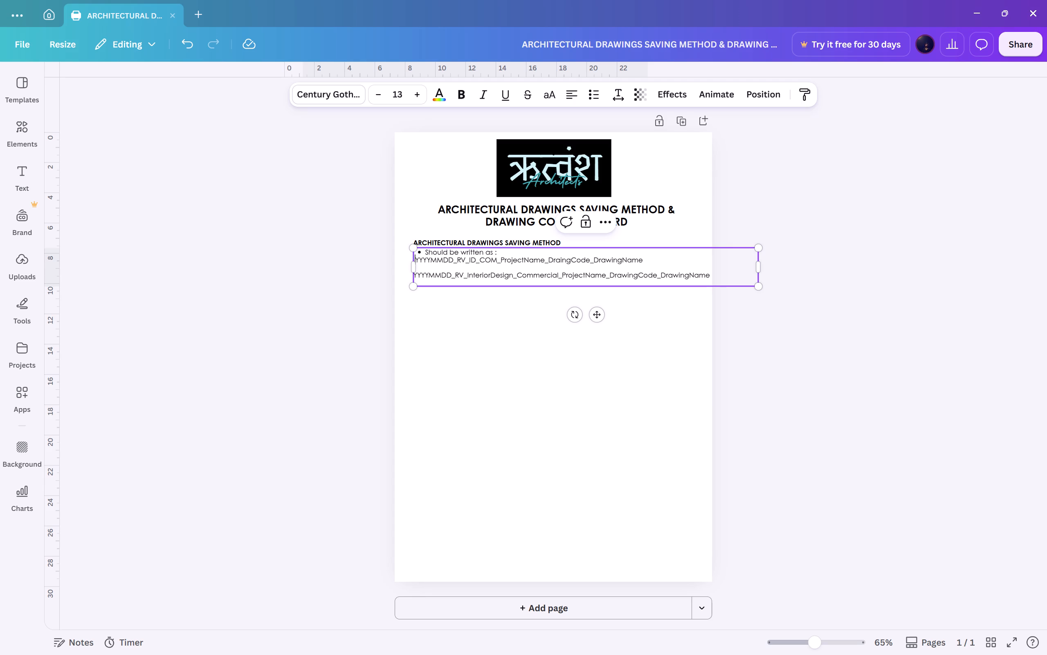
{"action": "key", "text": "space"}
{"action": "key", "text": "space"}
{"action": "key", "text": "space"}
{"action": "key", "text": "space"}
{"action": "key", "text": "space"}
{"action": "key", "text": "space"}
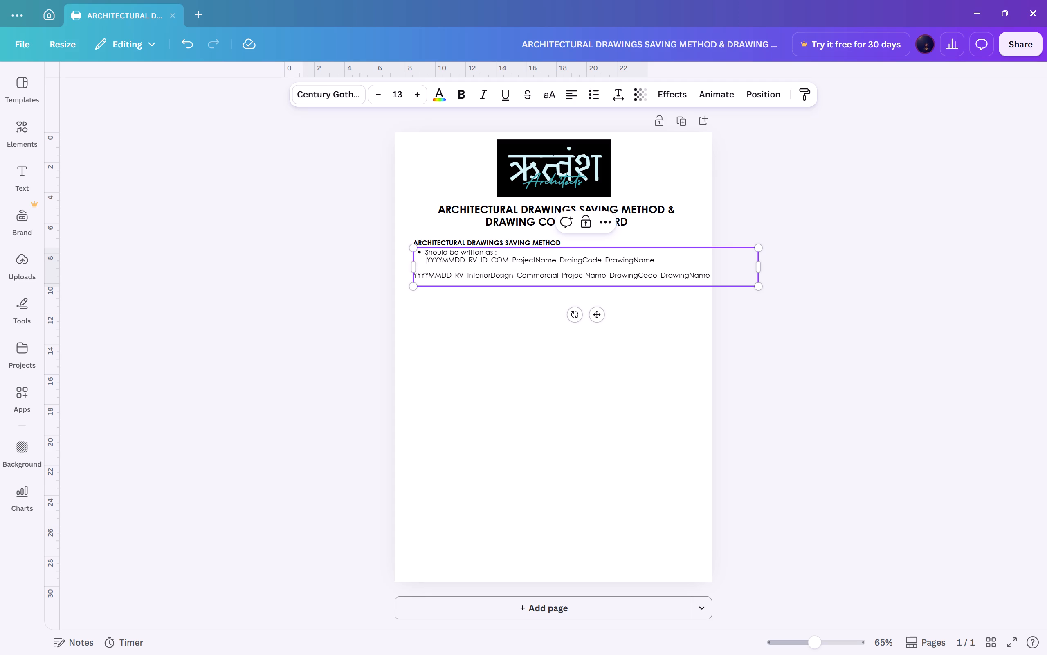
{"action": "key", "text": "BackSpace"}
{"action": "left_click", "coordinate": [854, 309]}
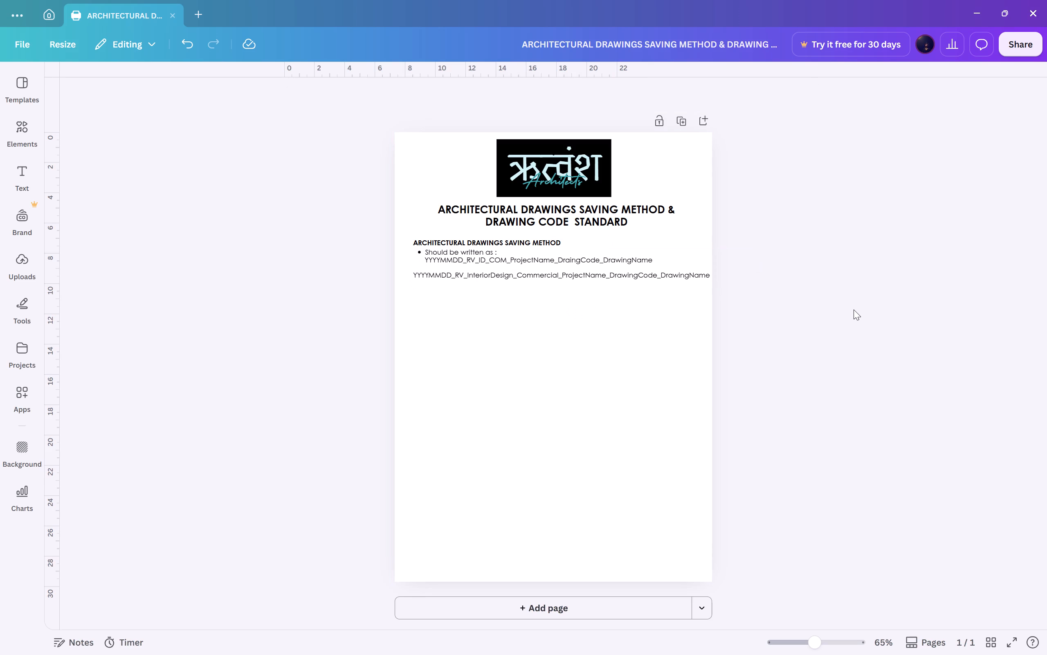
Increase the line spacing of the file-naming text box to about 1.3.
{"action": "left_click", "coordinate": [636, 266]}
{"action": "left_click", "coordinate": [609, 95]}
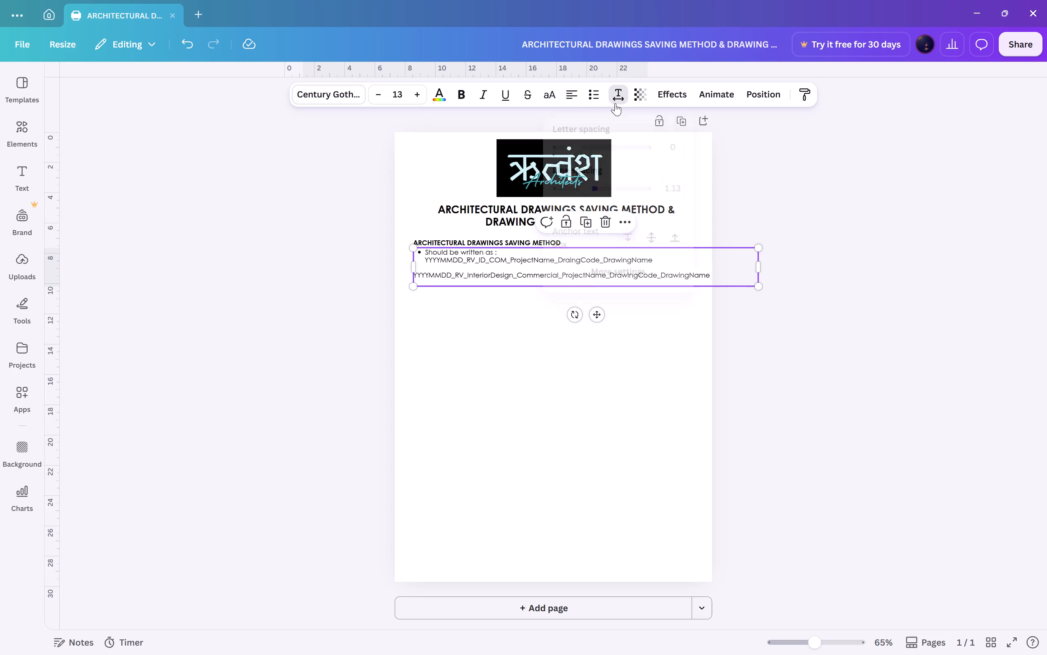
{"action": "left_click_drag", "start_coordinate": [589, 190], "coordinate": [593, 190]}
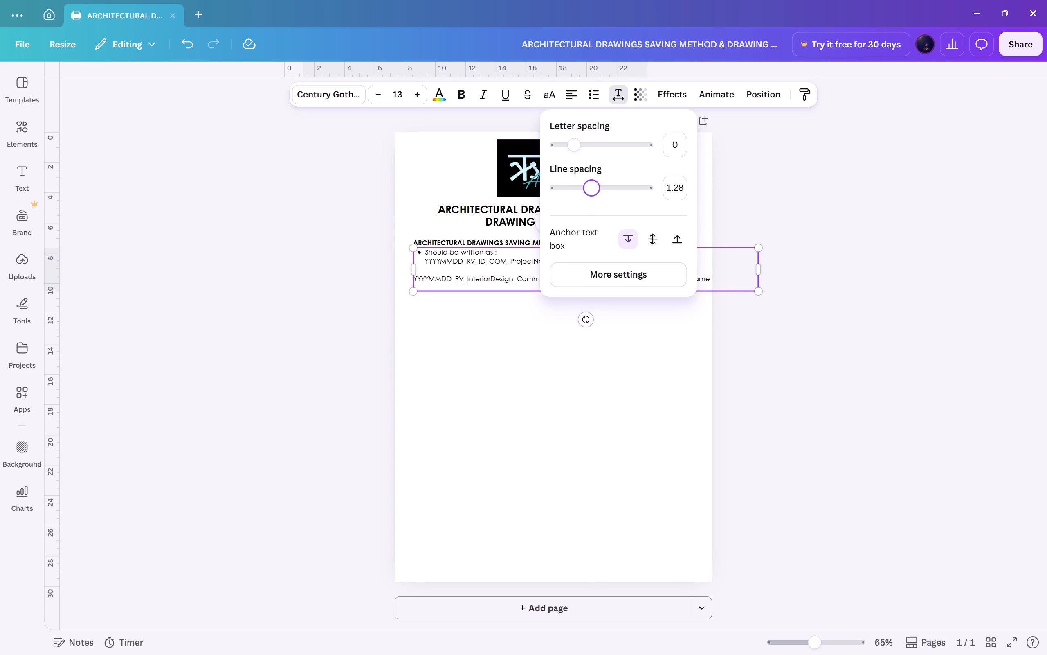
{"action": "left_click_drag", "start_coordinate": [593, 190], "coordinate": [594, 190]}
{"action": "left_click", "coordinate": [872, 184]}
Add a bullet reading "Explaination:" on the blank line between the abbreviated and full file-naming patterns.
{"action": "left_click", "coordinate": [437, 277]}
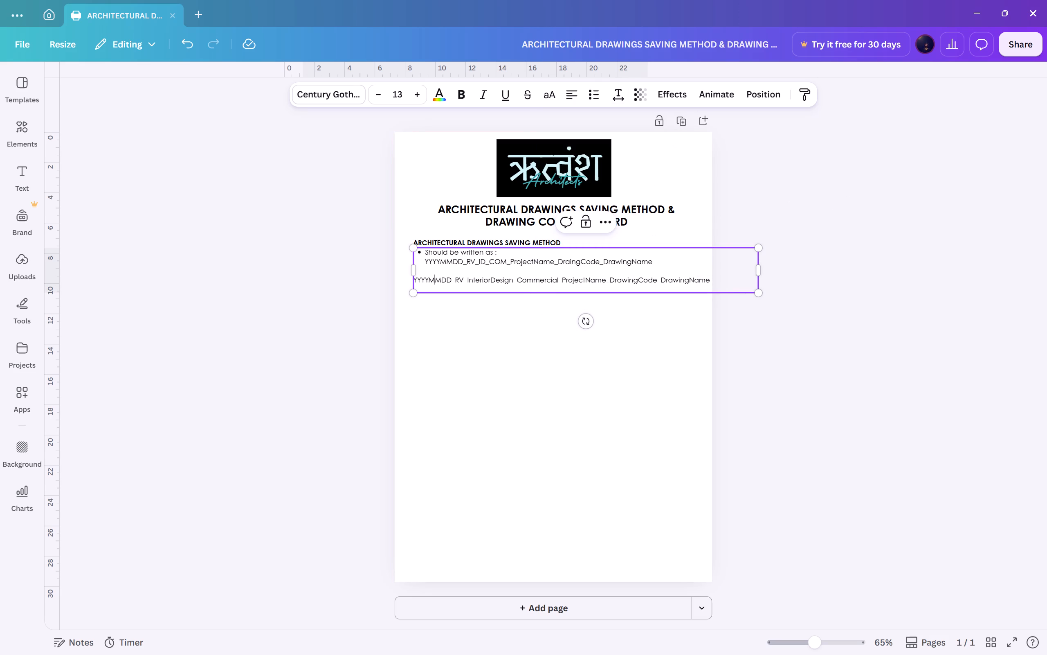
{"action": "left_click", "coordinate": [415, 280]}
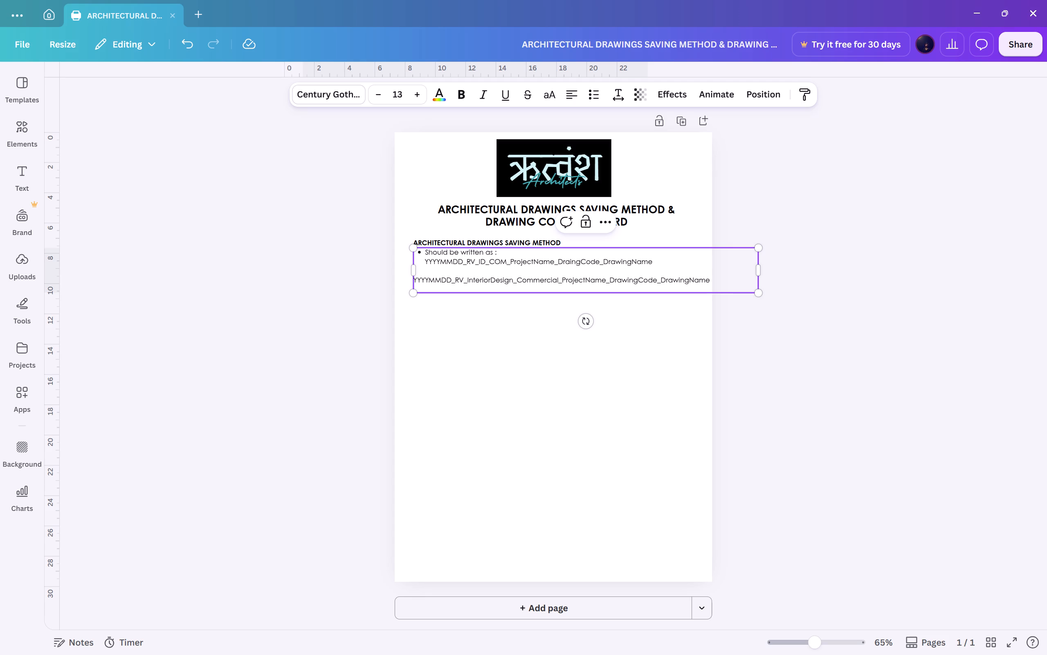
{"action": "left_click", "coordinate": [425, 269]}
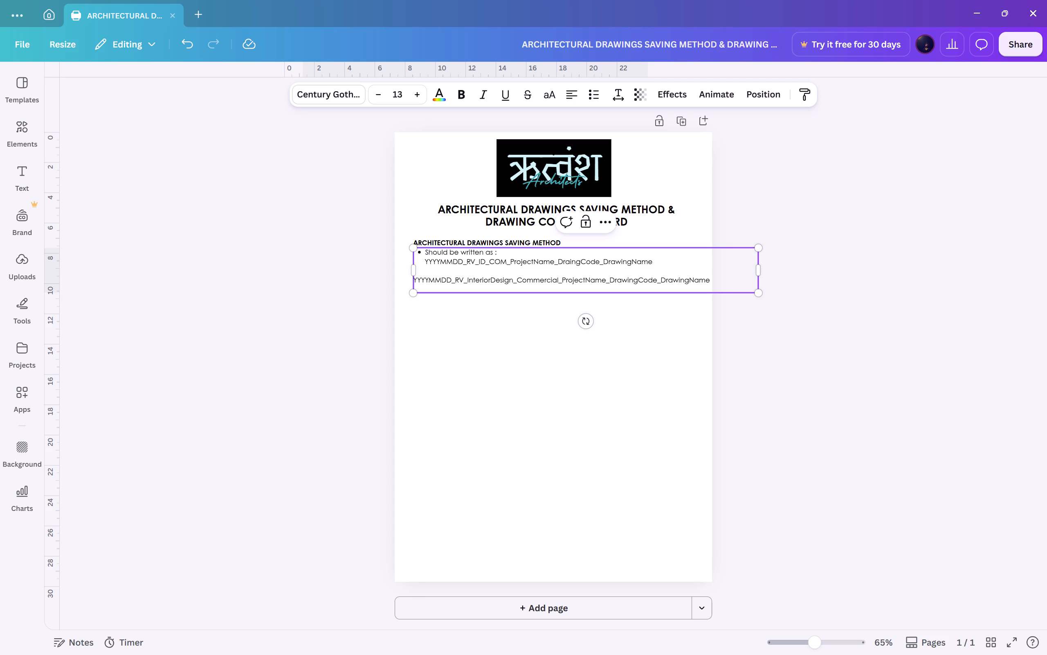
{"action": "left_click", "coordinate": [420, 269]}
{"action": "left_click", "coordinate": [589, 95]}
{"action": "type", "text": "xplaination"}
{"action": "key", "text": "shift+colon"}
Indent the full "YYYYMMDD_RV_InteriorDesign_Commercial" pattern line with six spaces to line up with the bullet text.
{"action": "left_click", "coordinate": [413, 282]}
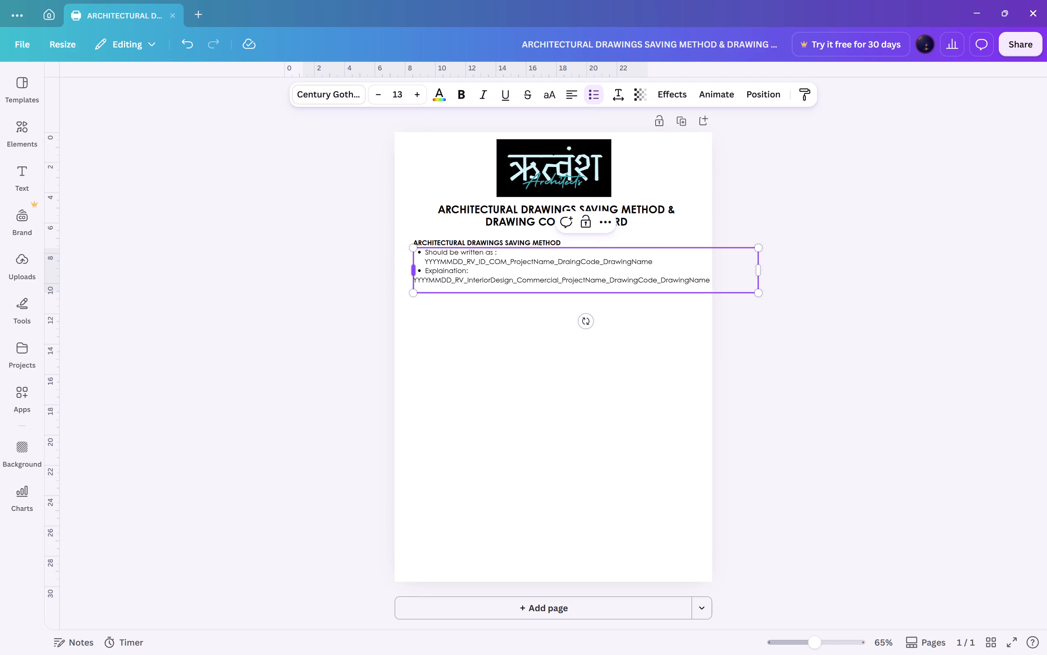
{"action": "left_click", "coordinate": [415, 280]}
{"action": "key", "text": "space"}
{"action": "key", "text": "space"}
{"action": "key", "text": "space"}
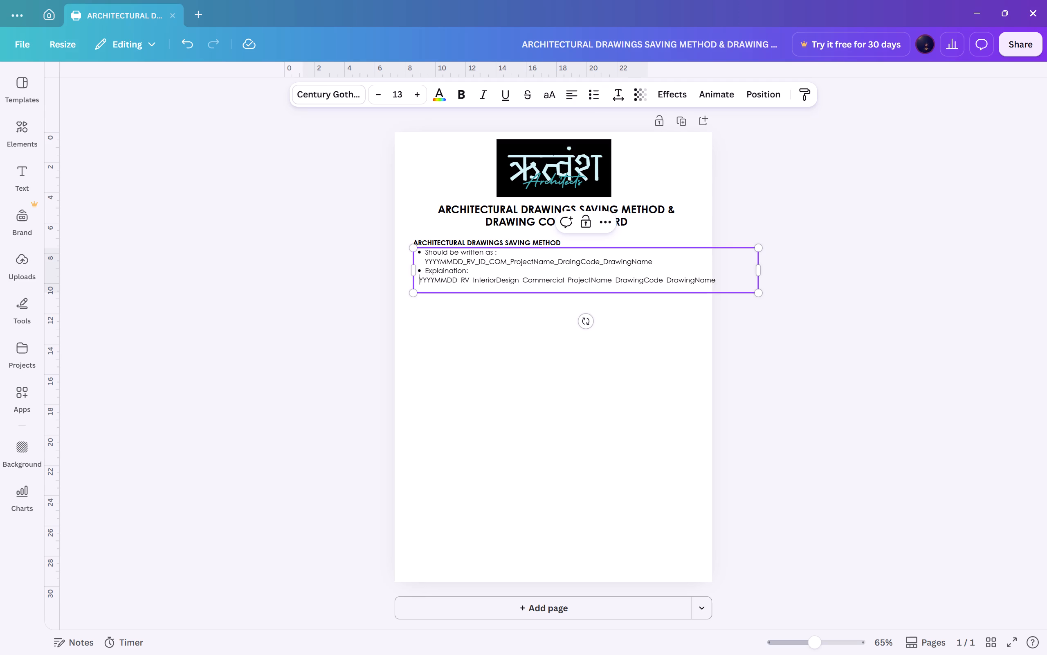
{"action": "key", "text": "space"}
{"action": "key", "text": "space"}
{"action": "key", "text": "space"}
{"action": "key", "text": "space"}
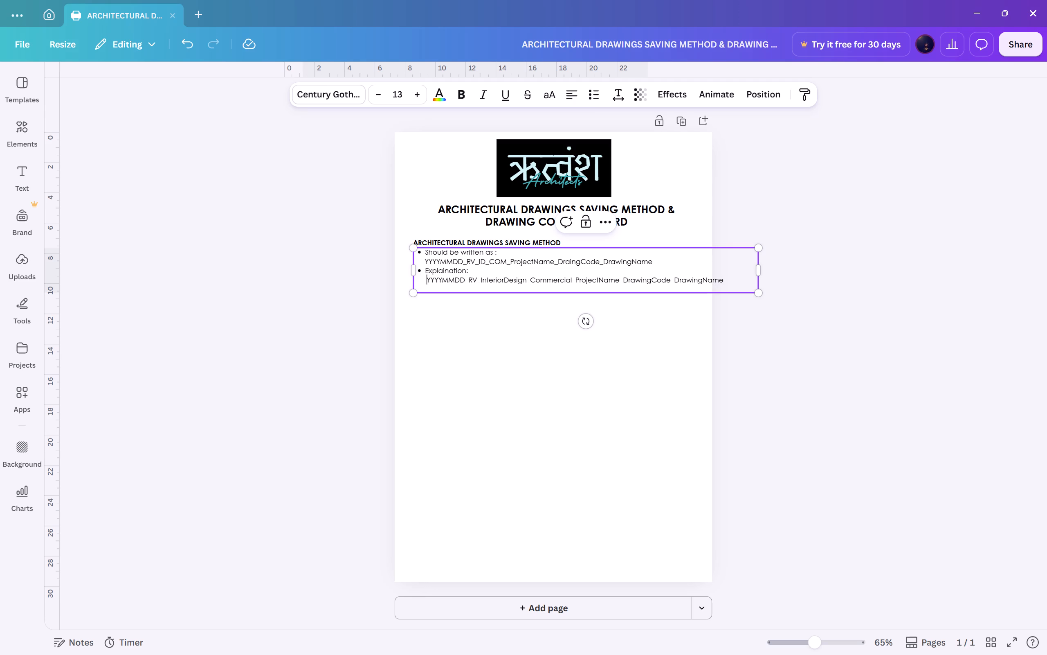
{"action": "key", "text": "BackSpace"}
Narrow the file-naming text box so that it fits inside the page width with a side margin.
{"action": "left_click_drag", "start_coordinate": [762, 271], "coordinate": [714, 272]}
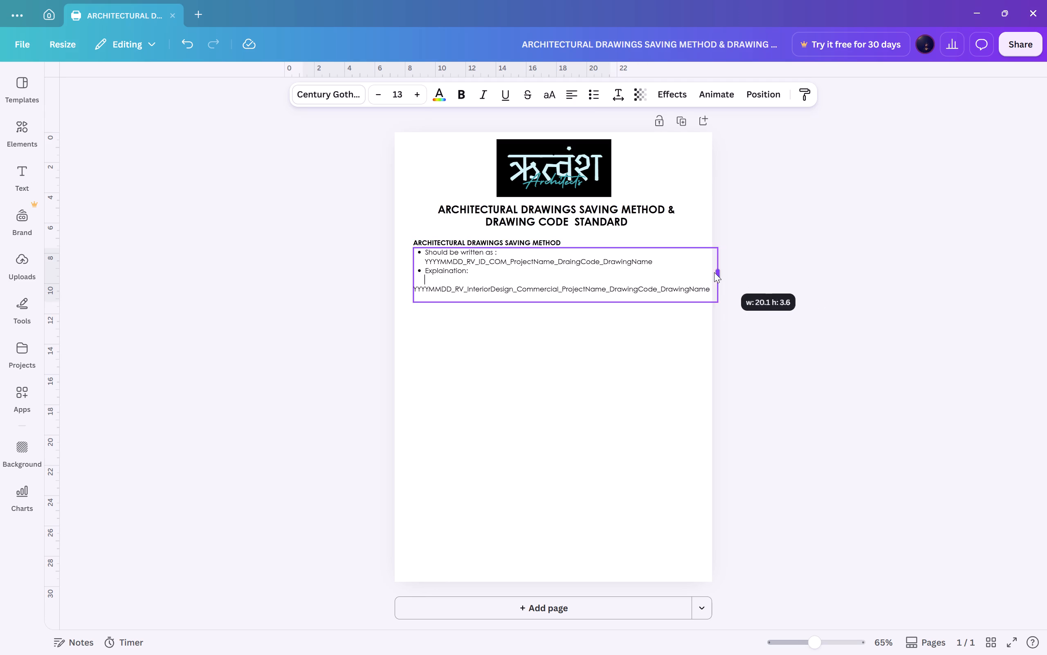
{"action": "left_click_drag", "start_coordinate": [714, 272], "coordinate": [697, 273]}
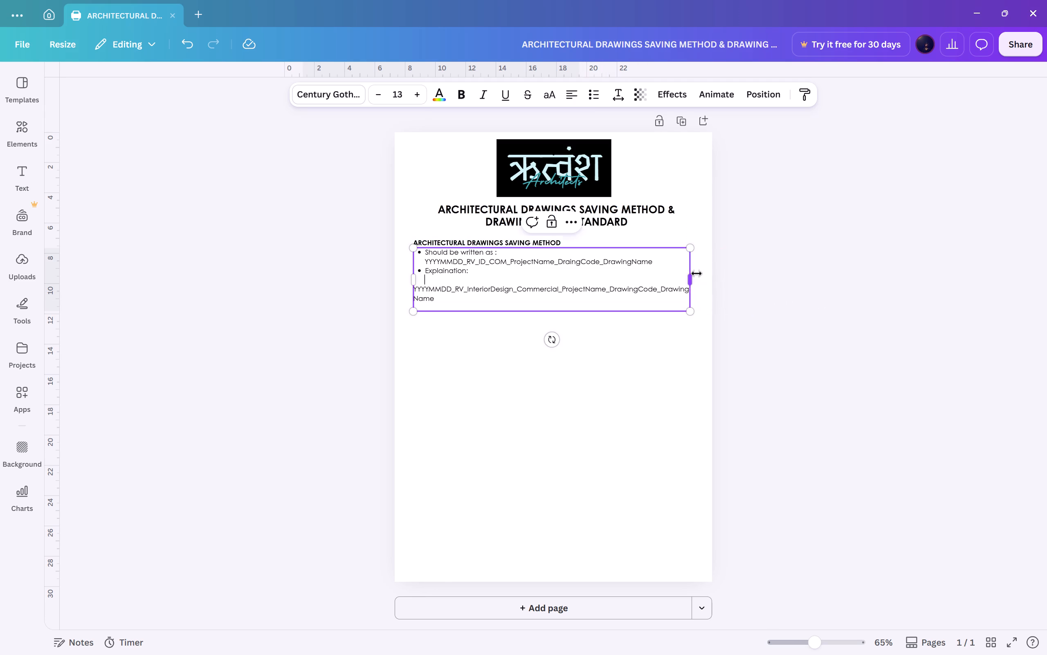
{"action": "left_click", "coordinate": [773, 257]}
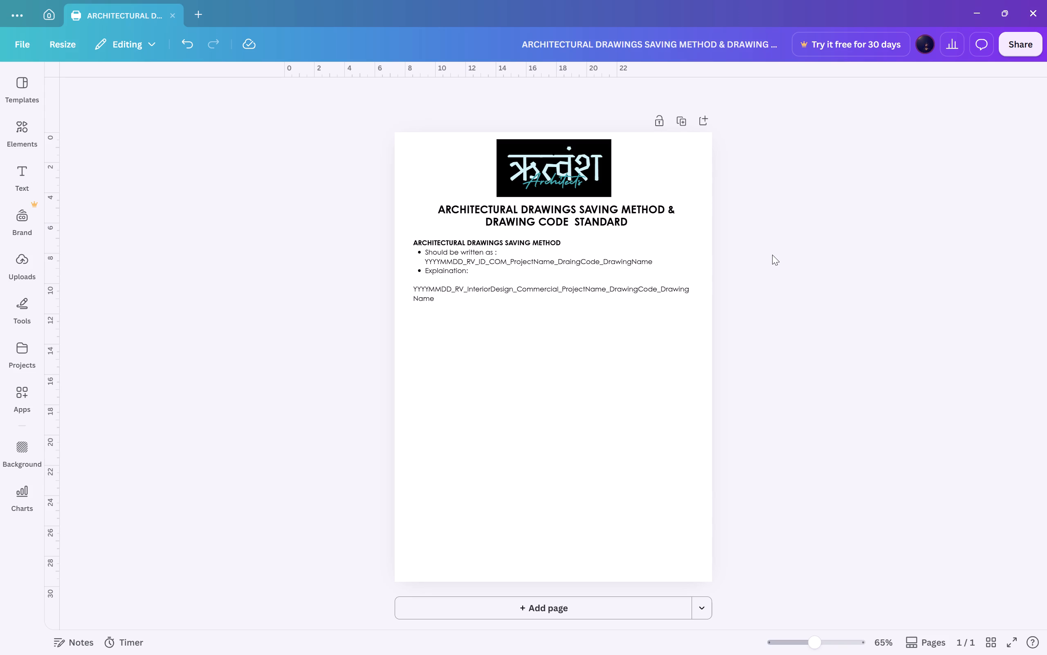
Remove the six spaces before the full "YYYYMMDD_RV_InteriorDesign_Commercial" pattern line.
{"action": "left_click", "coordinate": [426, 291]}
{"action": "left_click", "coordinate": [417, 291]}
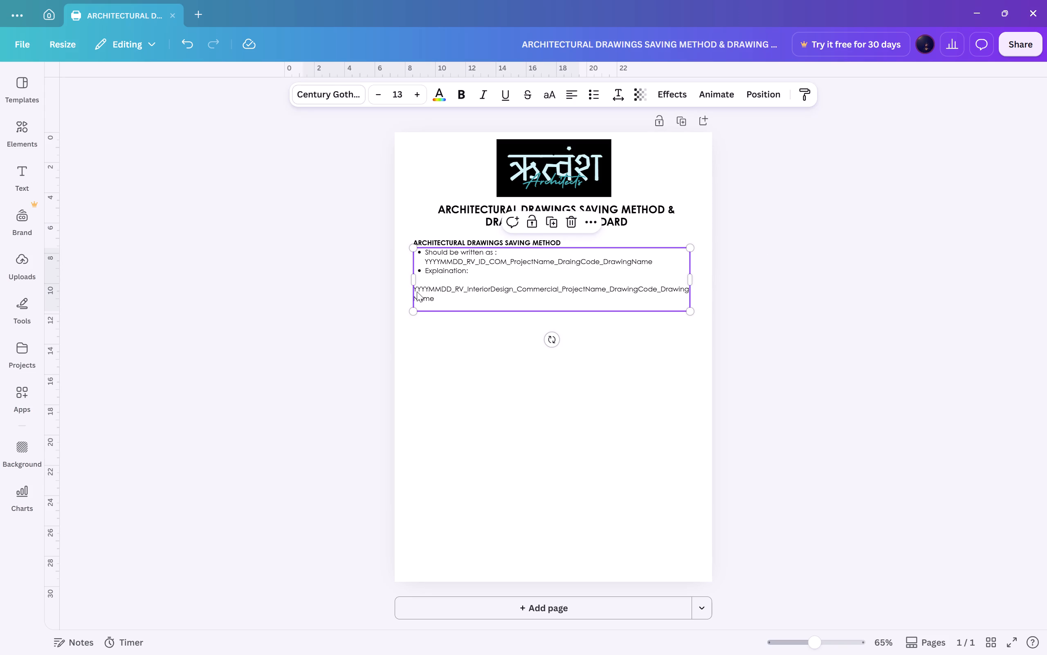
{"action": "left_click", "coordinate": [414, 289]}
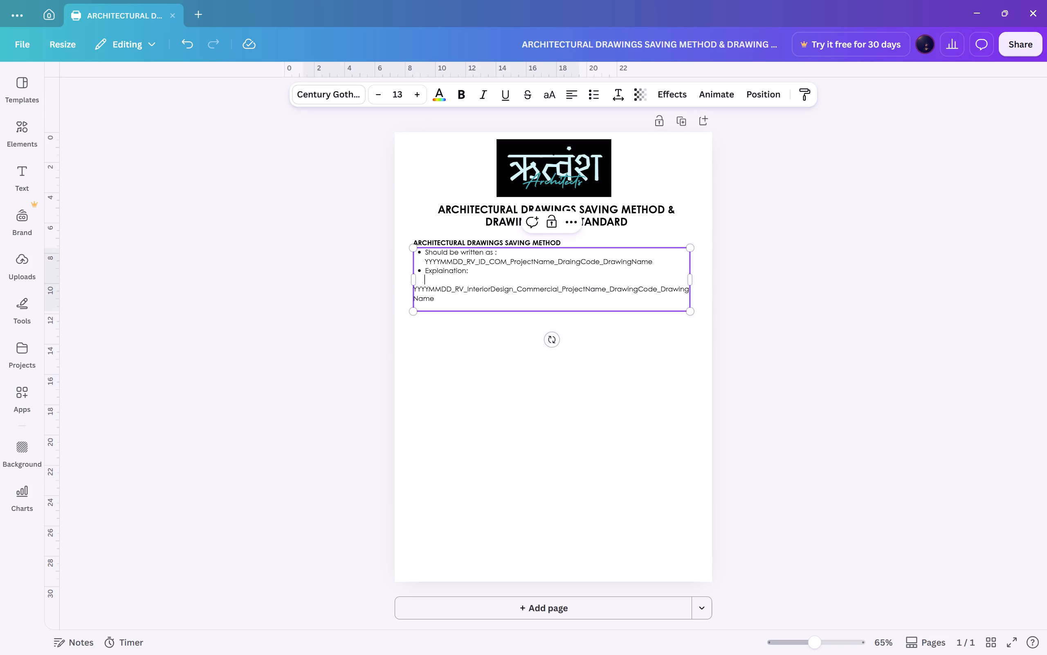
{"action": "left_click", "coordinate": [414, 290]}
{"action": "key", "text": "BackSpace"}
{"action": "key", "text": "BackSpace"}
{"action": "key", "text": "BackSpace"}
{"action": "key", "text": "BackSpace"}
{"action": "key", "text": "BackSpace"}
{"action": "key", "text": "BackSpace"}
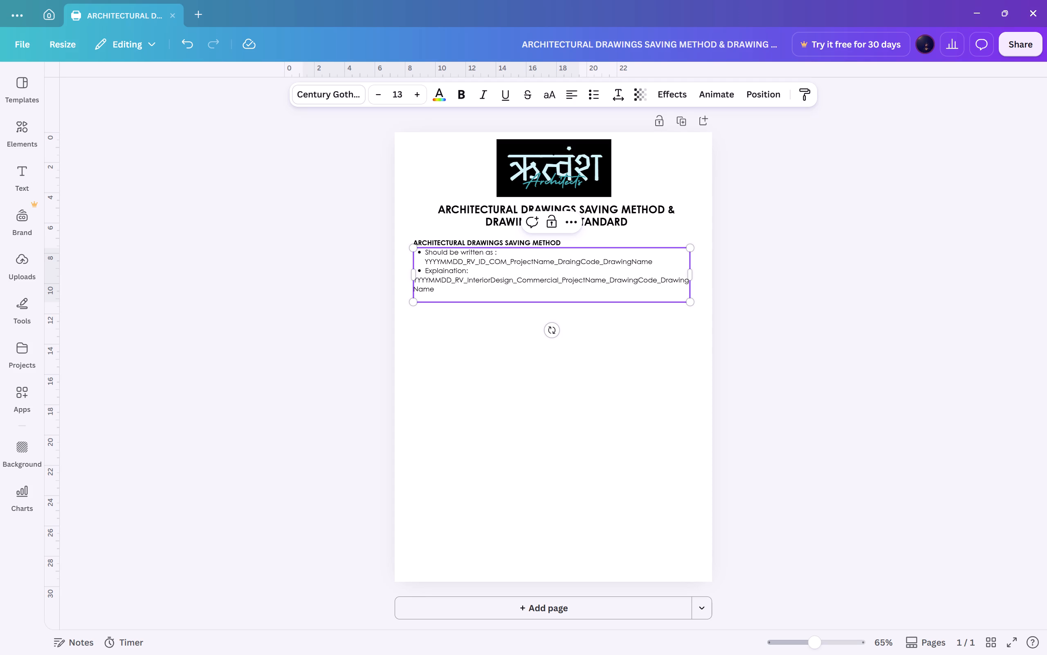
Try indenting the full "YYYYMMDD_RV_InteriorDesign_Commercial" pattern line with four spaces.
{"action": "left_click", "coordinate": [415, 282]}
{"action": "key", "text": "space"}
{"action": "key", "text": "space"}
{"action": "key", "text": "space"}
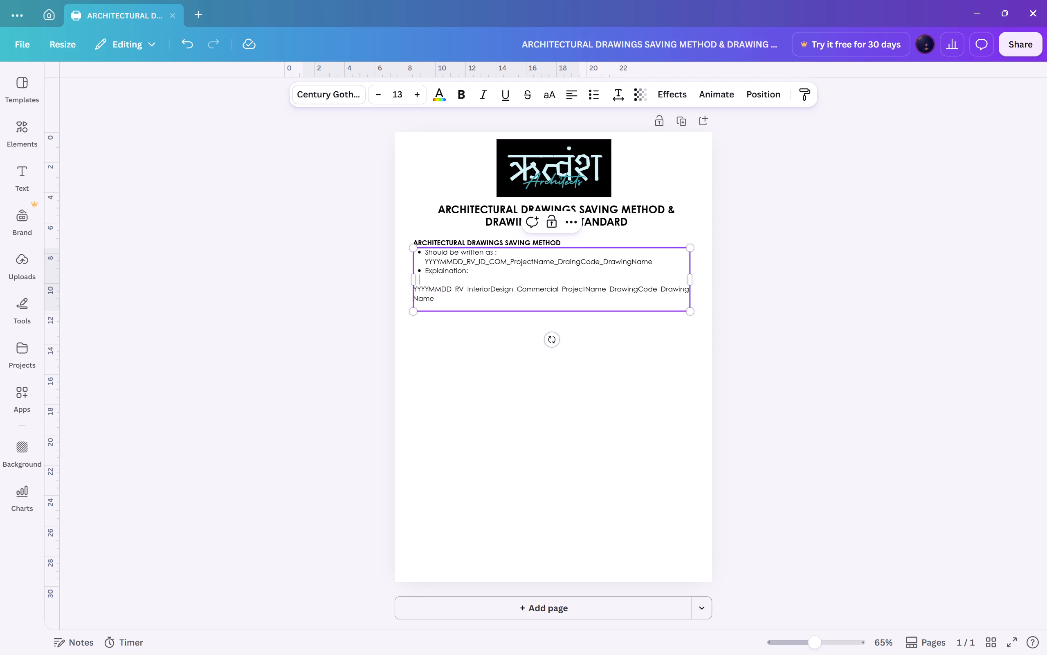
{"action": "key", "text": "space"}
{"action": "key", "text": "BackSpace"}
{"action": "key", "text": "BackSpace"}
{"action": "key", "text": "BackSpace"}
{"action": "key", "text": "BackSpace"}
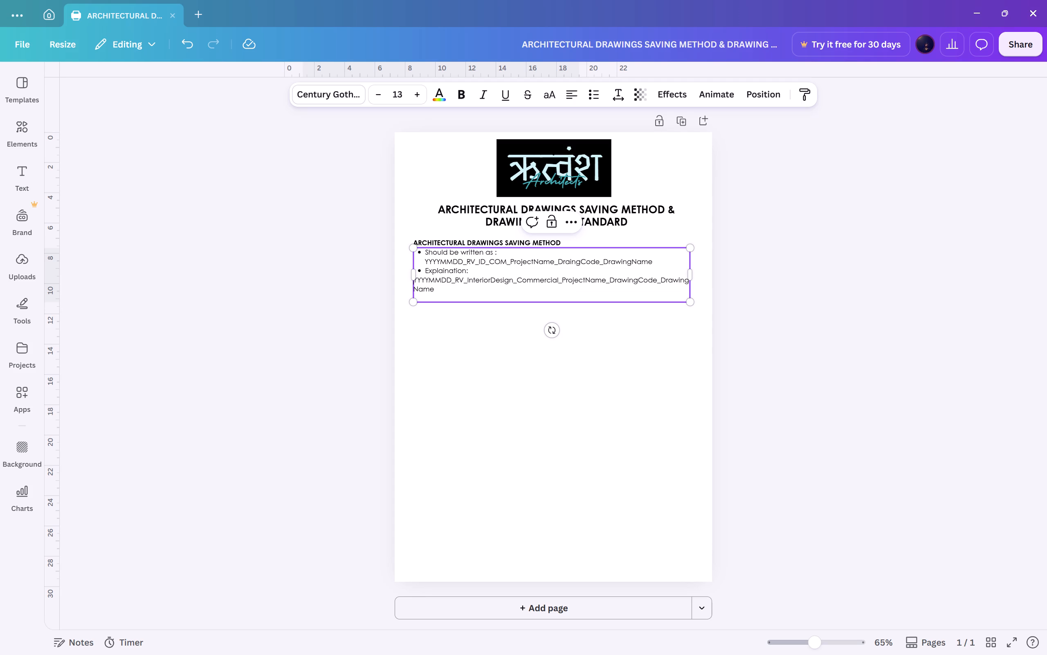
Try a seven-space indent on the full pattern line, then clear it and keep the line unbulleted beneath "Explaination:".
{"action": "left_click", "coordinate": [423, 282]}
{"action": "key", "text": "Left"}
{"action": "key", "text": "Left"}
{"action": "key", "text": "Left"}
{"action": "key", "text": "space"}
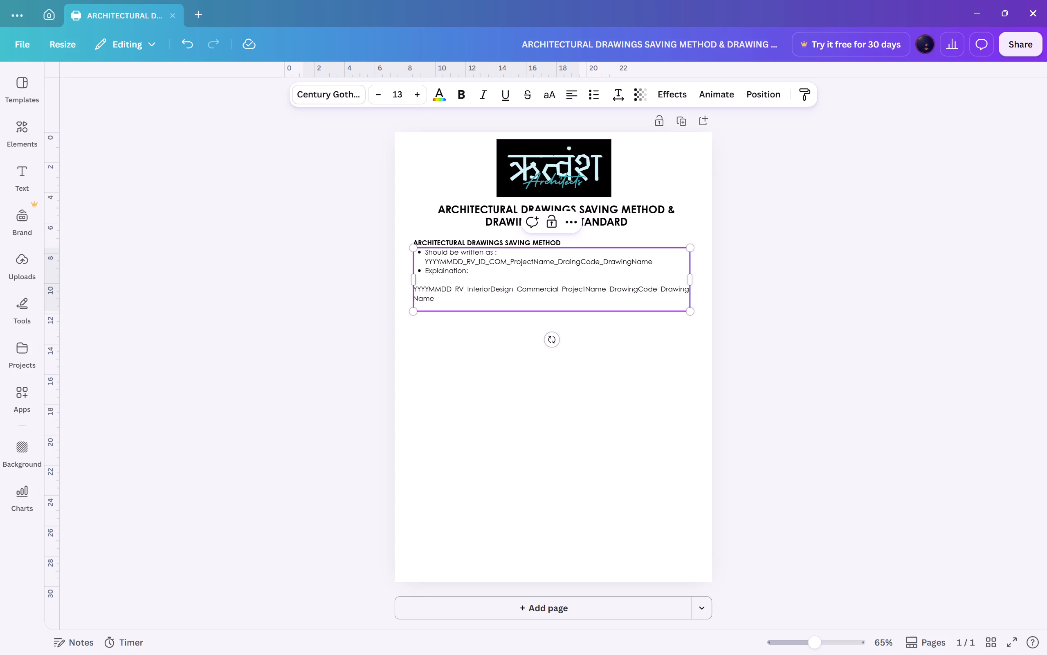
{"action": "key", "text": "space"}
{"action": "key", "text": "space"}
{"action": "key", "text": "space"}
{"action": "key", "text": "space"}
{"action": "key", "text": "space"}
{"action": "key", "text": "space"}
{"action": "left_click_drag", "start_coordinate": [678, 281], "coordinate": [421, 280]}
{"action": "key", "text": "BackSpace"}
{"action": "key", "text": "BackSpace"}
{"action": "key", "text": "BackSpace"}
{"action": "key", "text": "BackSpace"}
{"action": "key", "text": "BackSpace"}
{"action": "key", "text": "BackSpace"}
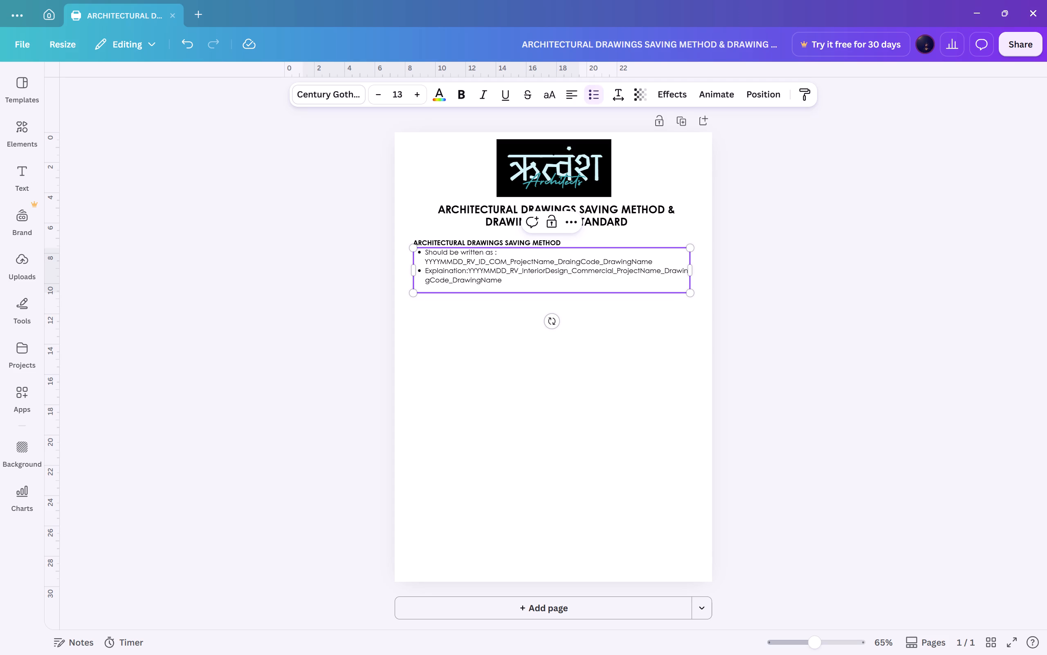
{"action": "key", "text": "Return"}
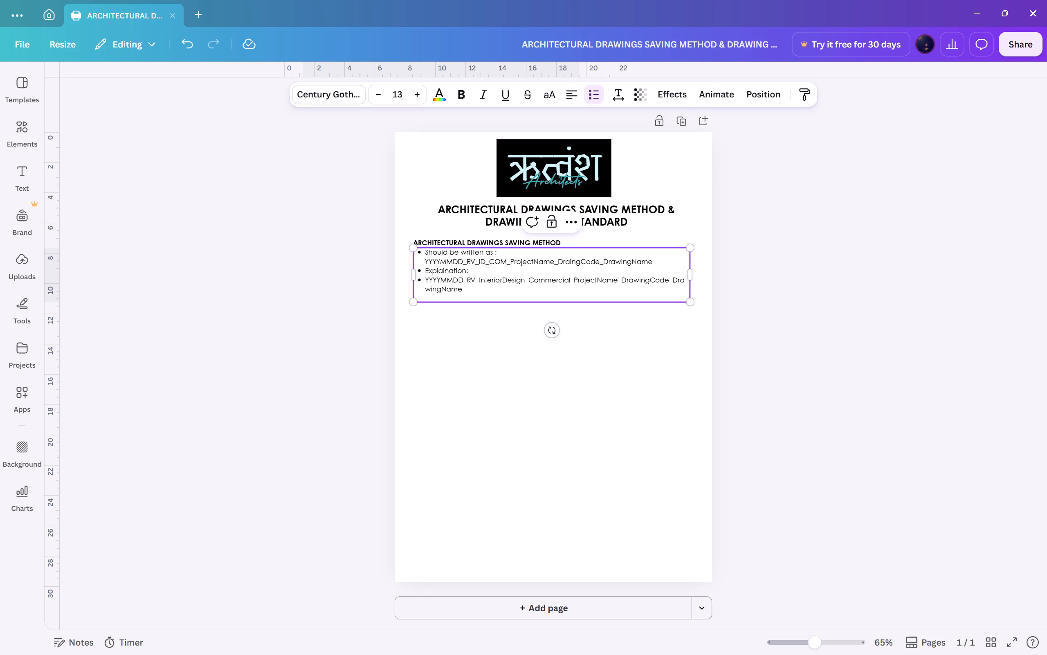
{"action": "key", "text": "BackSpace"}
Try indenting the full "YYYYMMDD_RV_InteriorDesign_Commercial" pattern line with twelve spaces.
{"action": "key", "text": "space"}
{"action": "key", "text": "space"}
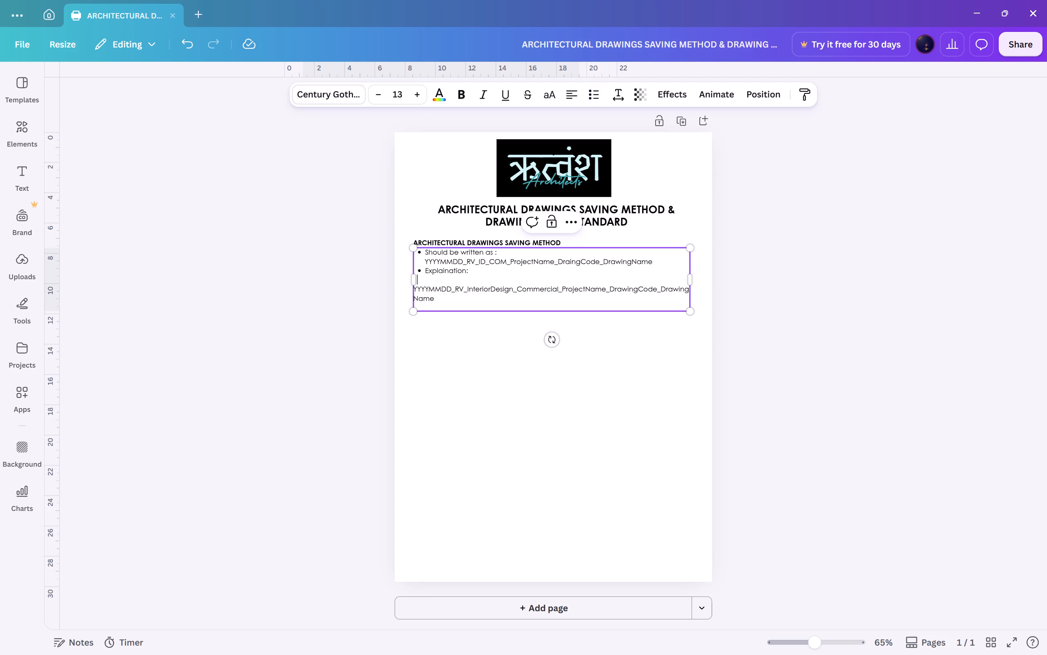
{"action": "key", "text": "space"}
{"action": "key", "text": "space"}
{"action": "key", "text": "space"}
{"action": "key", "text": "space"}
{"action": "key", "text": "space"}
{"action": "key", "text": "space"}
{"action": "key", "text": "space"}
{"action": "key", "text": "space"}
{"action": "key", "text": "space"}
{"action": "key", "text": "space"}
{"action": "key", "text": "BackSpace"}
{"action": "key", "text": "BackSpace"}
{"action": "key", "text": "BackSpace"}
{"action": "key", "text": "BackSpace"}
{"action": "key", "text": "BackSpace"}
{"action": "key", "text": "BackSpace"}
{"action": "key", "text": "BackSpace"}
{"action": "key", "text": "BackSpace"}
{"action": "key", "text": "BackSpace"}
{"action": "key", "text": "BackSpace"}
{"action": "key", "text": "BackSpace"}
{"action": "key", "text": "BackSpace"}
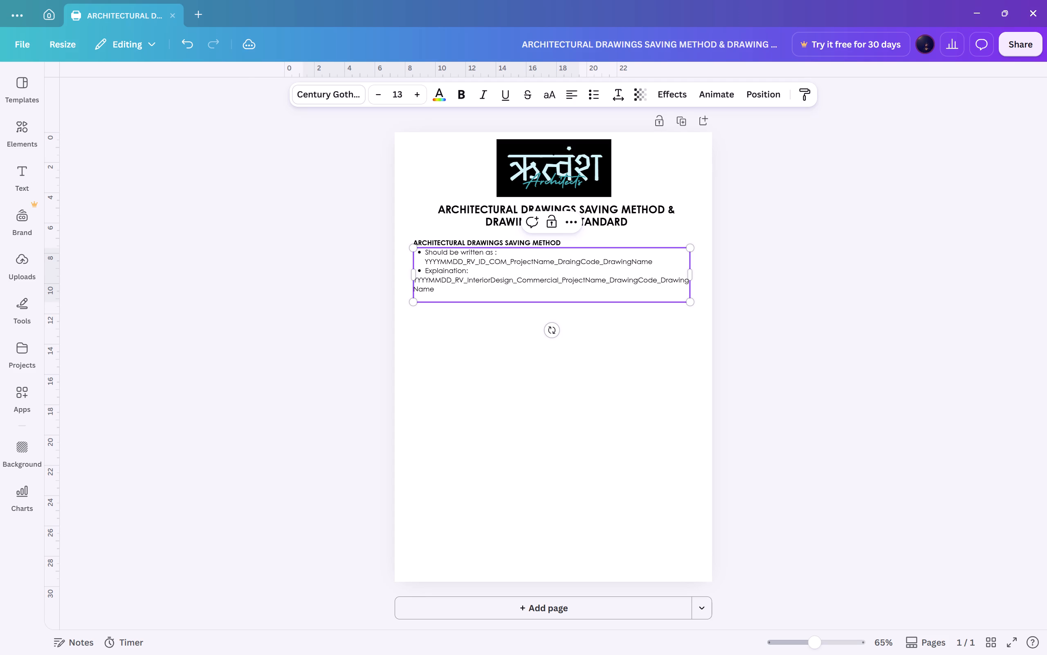
Copy the full "YYYYMMDD_RV_InteriorDesign_Commercial_ProjectName_DrawingCode_DrawingName" pattern and delete it from beneath the "Explaination:" bullet.
{"action": "left_click_drag", "start_coordinate": [415, 281], "coordinate": [436, 288]}
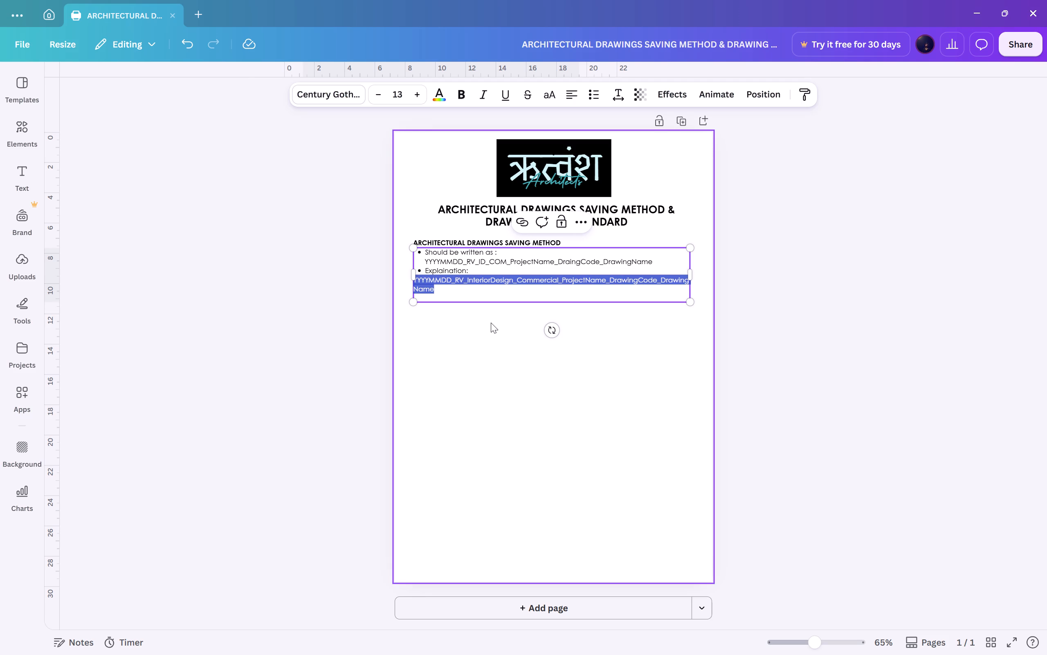
{"action": "key", "text": "ctrl+c"}
{"action": "left_click", "coordinate": [490, 342]}
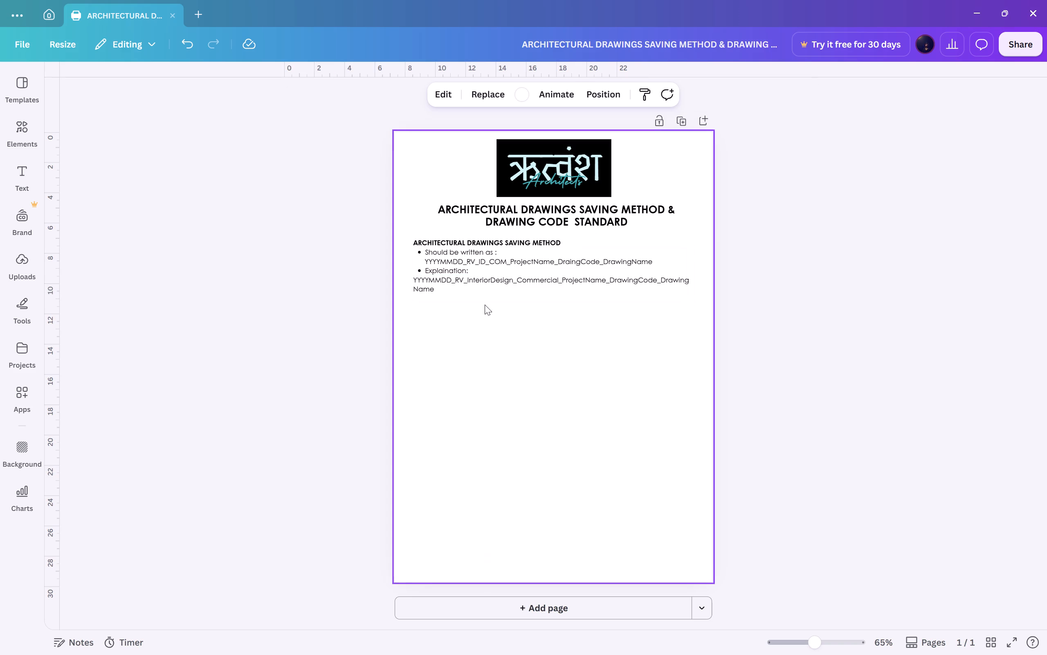
{"action": "double_click", "coordinate": [463, 287]}
{"action": "left_click_drag", "start_coordinate": [438, 291], "coordinate": [414, 286]}
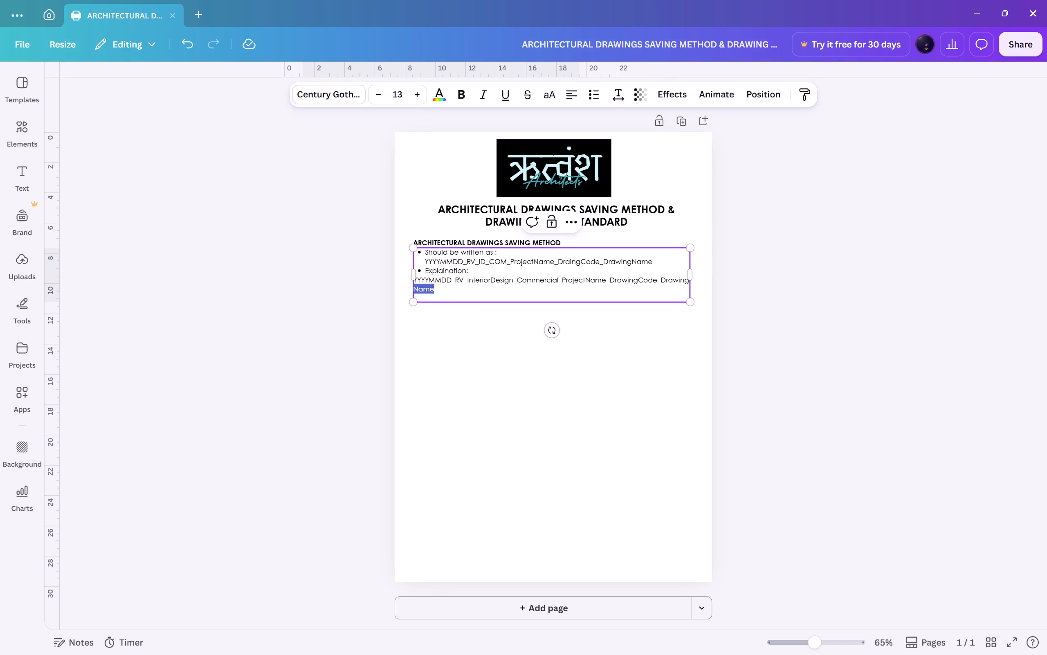
{"action": "left_click_drag", "start_coordinate": [414, 286], "coordinate": [413, 282]}
{"action": "key", "text": "BackSpace"}
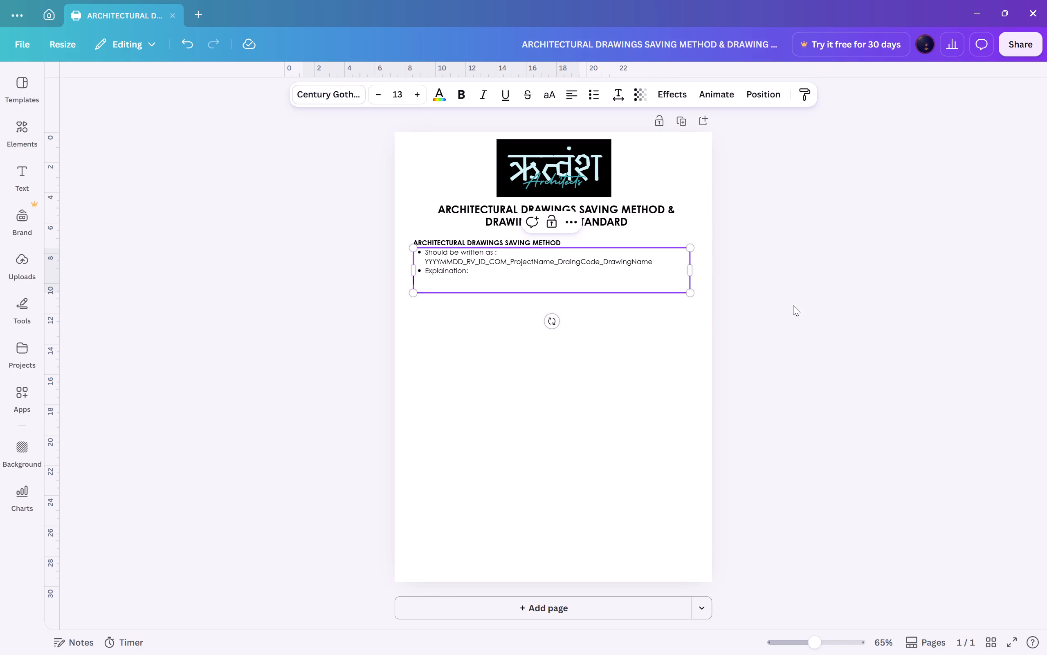
{"action": "left_click", "coordinate": [793, 305]}
Remove the empty lines beneath the "Explaination:" bullet, keeping its colon.
{"action": "left_click", "coordinate": [494, 285]}
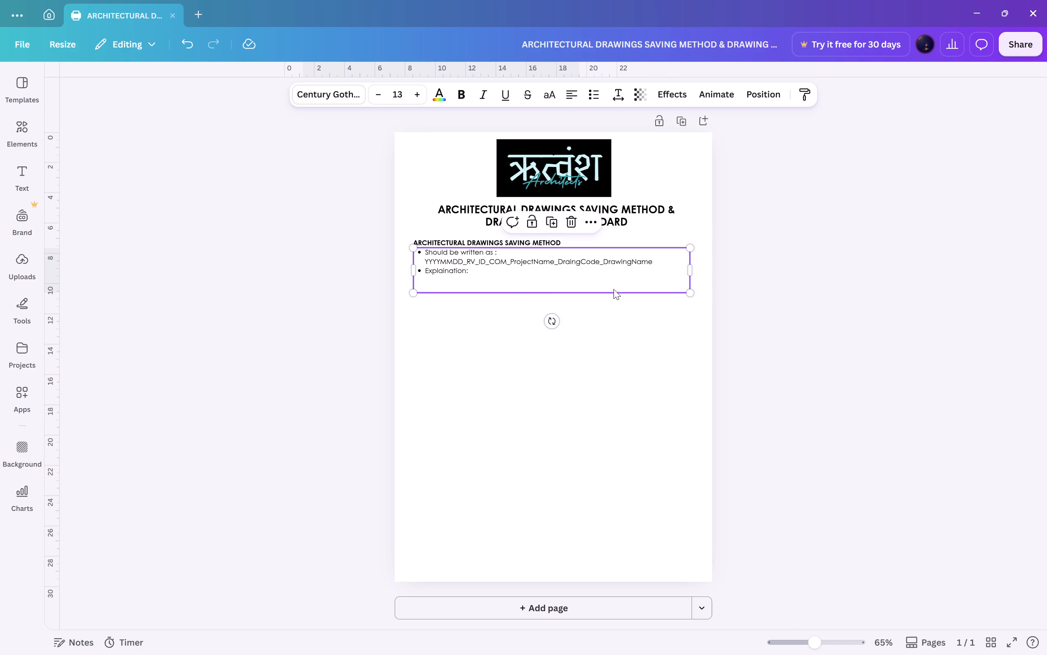
{"action": "left_click", "coordinate": [552, 285]}
{"action": "left_click", "coordinate": [508, 283]}
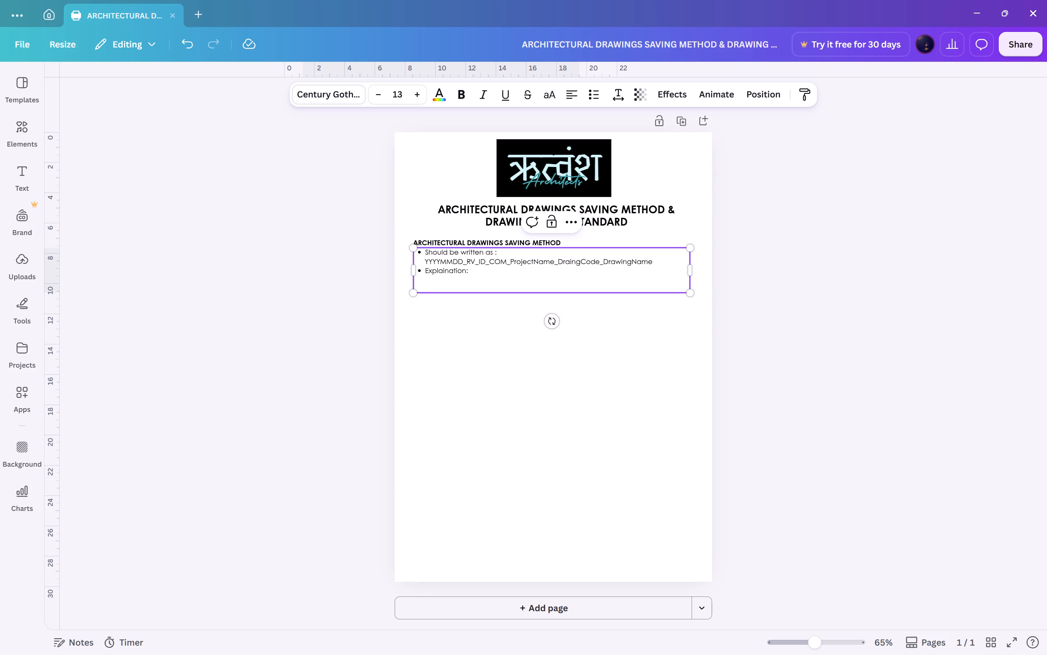
{"action": "key", "text": "BackSpace"}
{"action": "key", "text": "BackSpace"}
{"action": "key", "text": "shift+colon"}
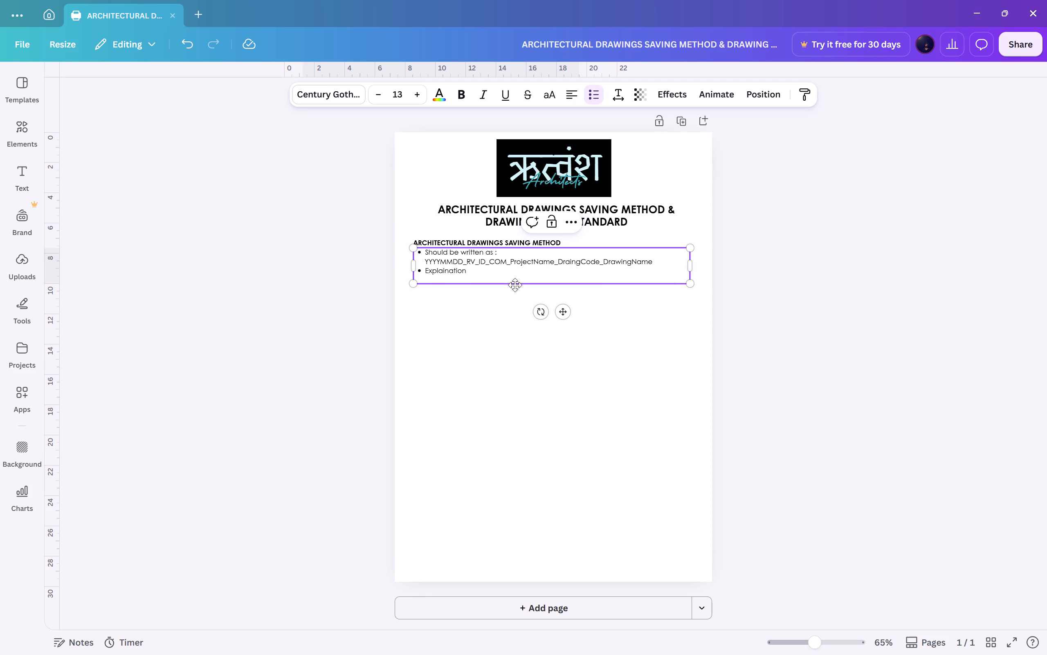
{"action": "left_click", "coordinate": [488, 282]}
{"action": "left_click", "coordinate": [487, 278]}
{"action": "key", "text": "BackSpace"}
{"action": "left_click", "coordinate": [818, 300]}
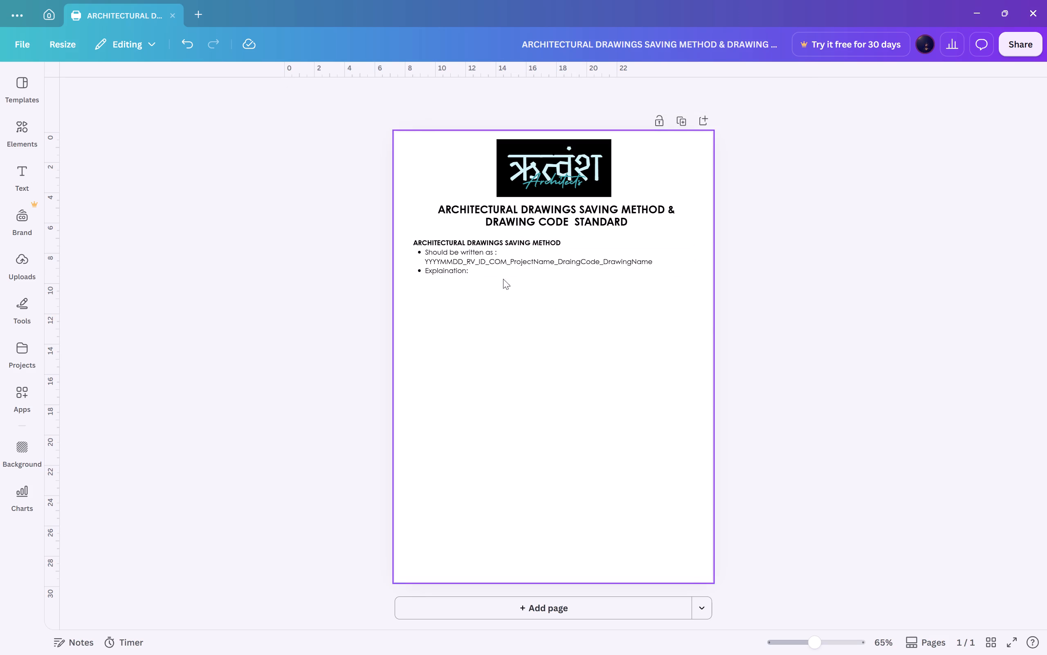
Duplicate the bulleted text box, place it beneath "Explaination:", and replace its contents with the copied full "YYYYMMDD_RV_InteriorDesign_Commercial" pattern, without a bullet.
{"action": "left_click", "coordinate": [497, 268]}
{"action": "left_click", "coordinate": [547, 220]}
{"action": "left_click_drag", "start_coordinate": [471, 269], "coordinate": [488, 299]}
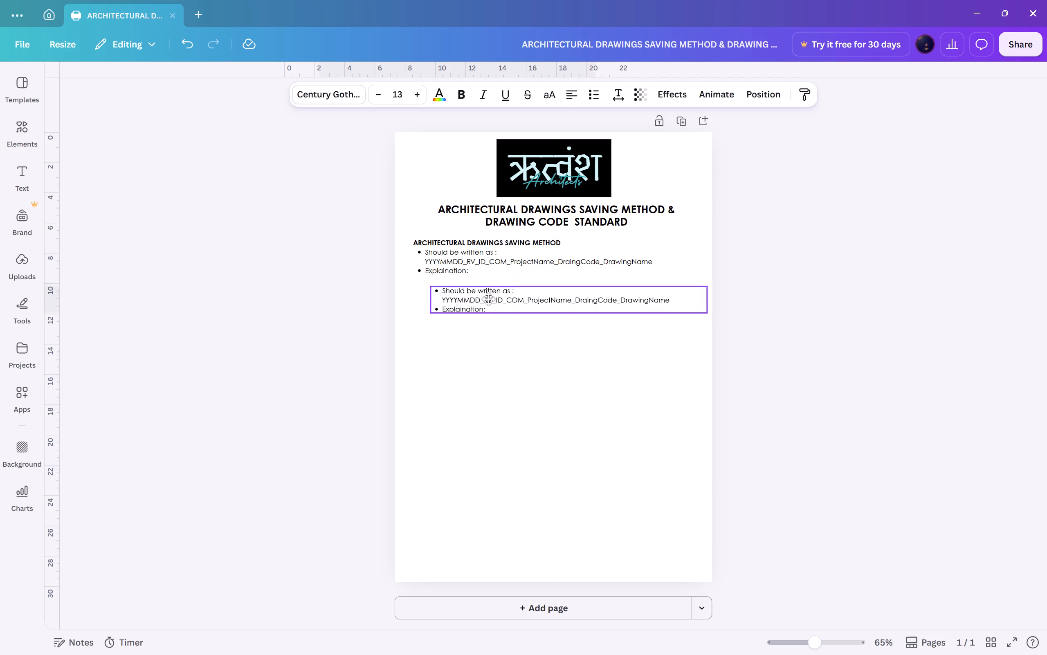
{"action": "left_click_drag", "start_coordinate": [488, 299], "coordinate": [484, 289]}
{"action": "left_click", "coordinate": [480, 295]}
{"action": "key", "text": "BackSpace"}
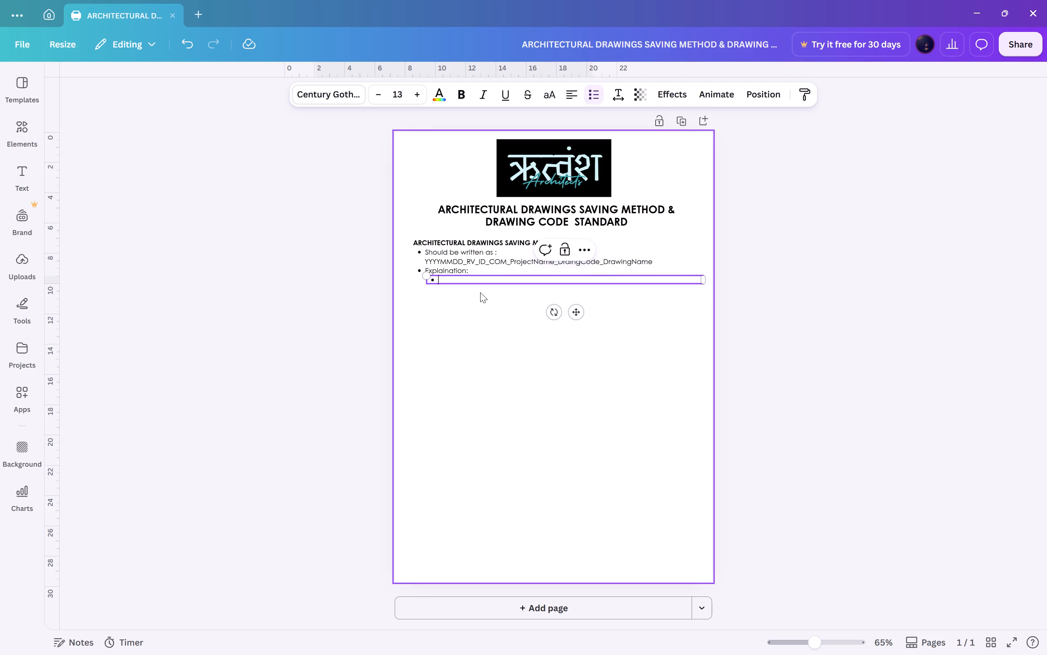
{"action": "key", "text": "BackSpace"}
{"action": "key", "text": "ctrl+v"}
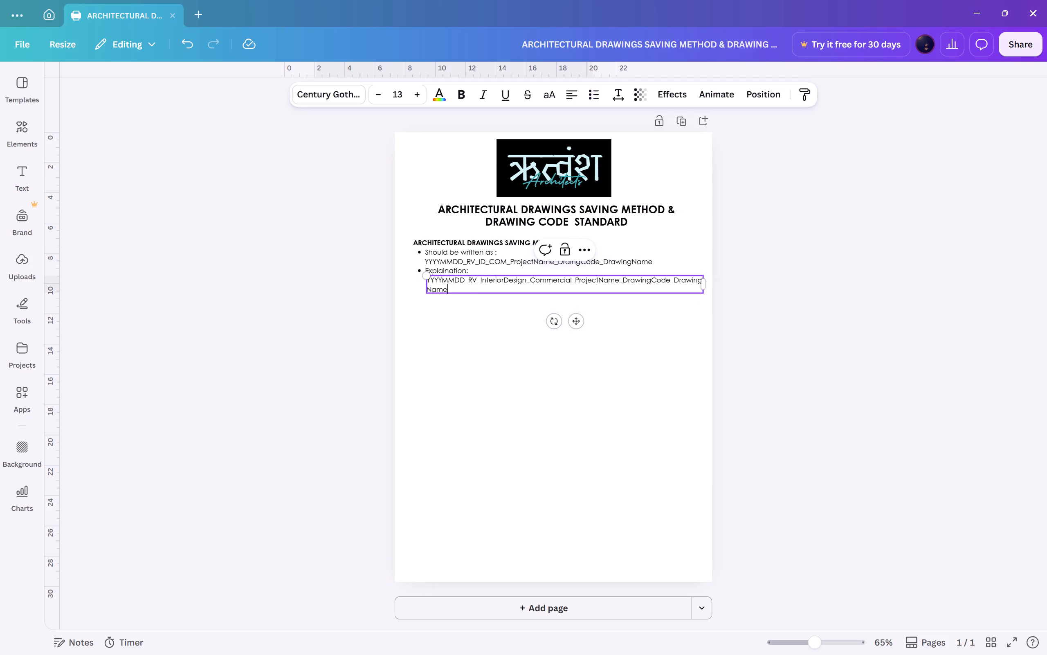
{"action": "left_click", "coordinate": [492, 346]}
Narrow the full pattern's text box slightly and nudge it into line with the bulleted text above.
{"action": "left_click", "coordinate": [576, 278]}
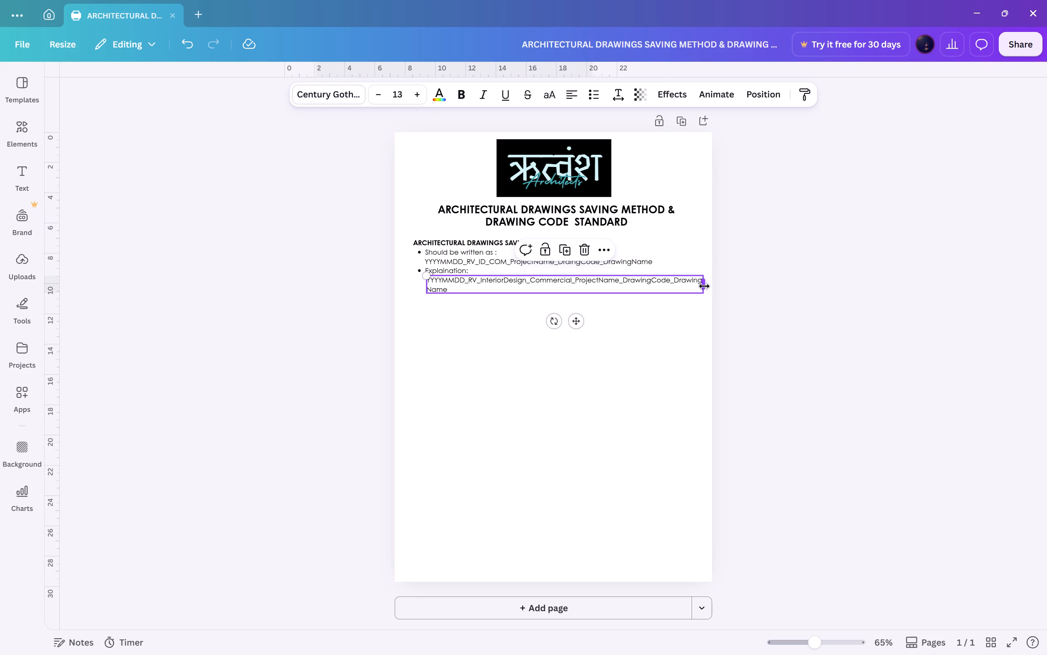
{"action": "left_click_drag", "start_coordinate": [704, 286], "coordinate": [692, 287]}
{"action": "left_click", "coordinate": [750, 290]}
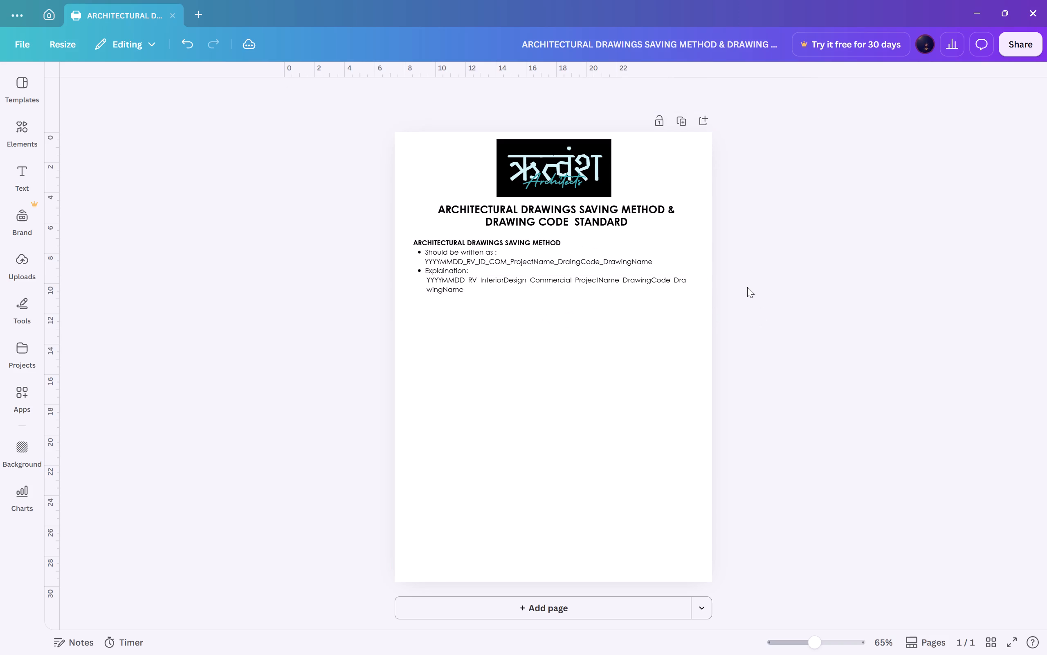
{"action": "left_click", "coordinate": [584, 287]}
{"action": "key", "text": "Left"}
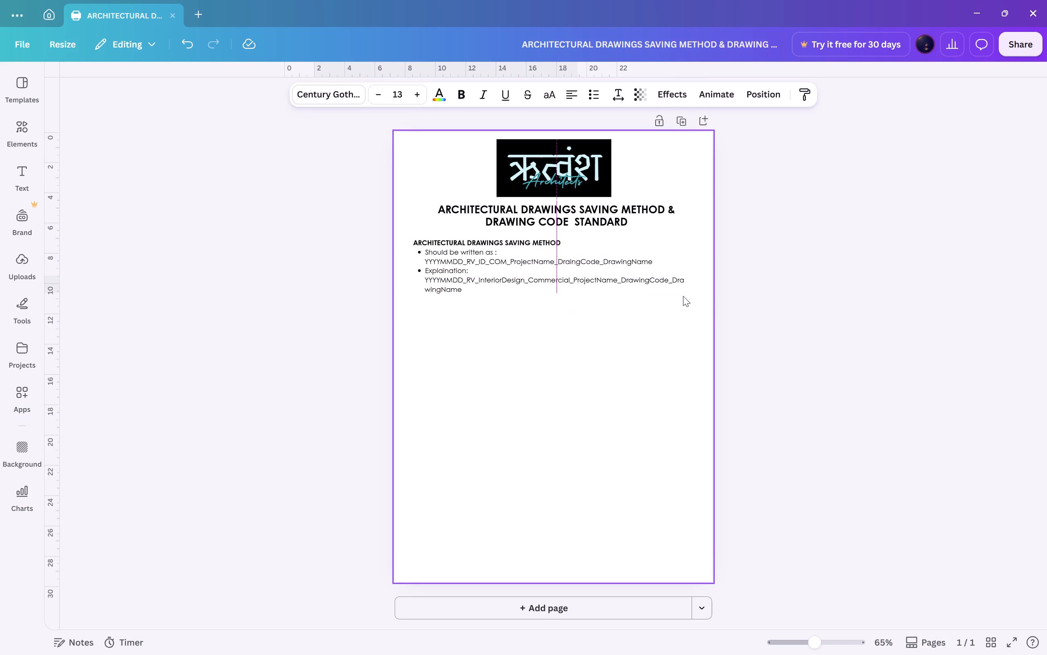
{"action": "left_click", "coordinate": [780, 288]}
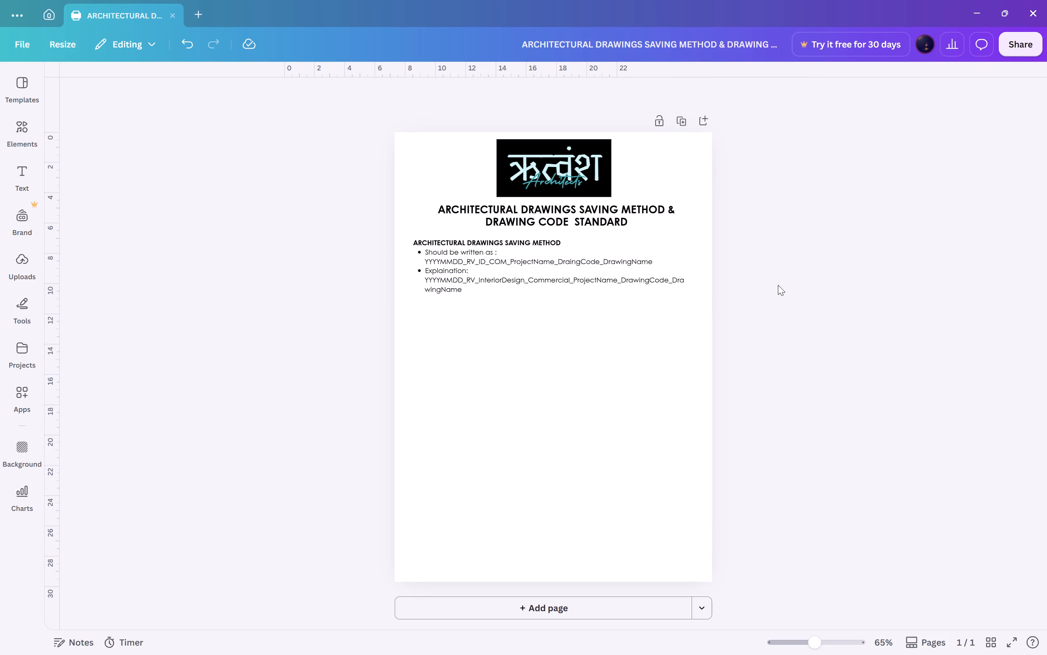
Duplicate the two-bullet text box and place the copy directly beneath the full pattern, aligned with the original.
{"action": "left_click", "coordinate": [508, 264]}
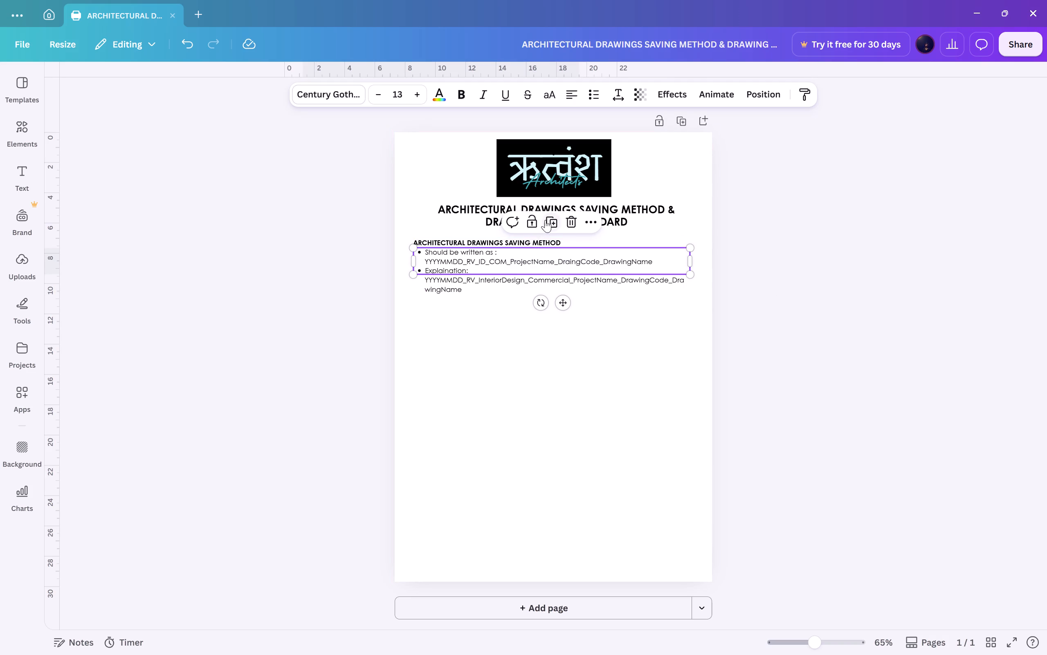
{"action": "left_click", "coordinate": [545, 220]}
{"action": "left_click_drag", "start_coordinate": [527, 263], "coordinate": [527, 305]}
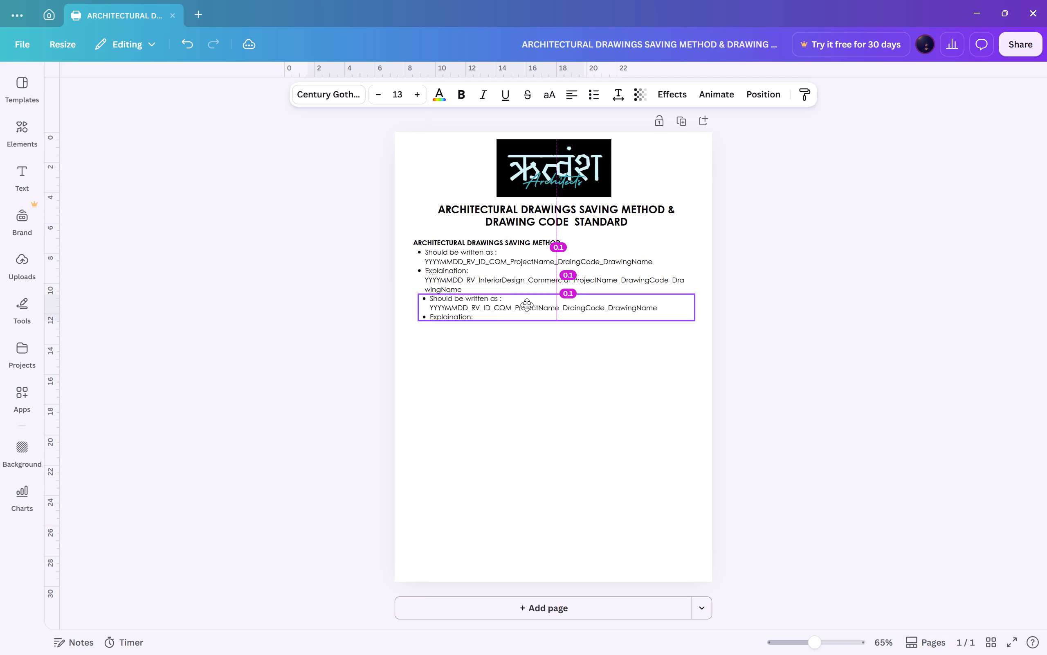
{"action": "left_click_drag", "start_coordinate": [527, 305], "coordinate": [520, 304]}
{"action": "left_click", "coordinate": [729, 239]}
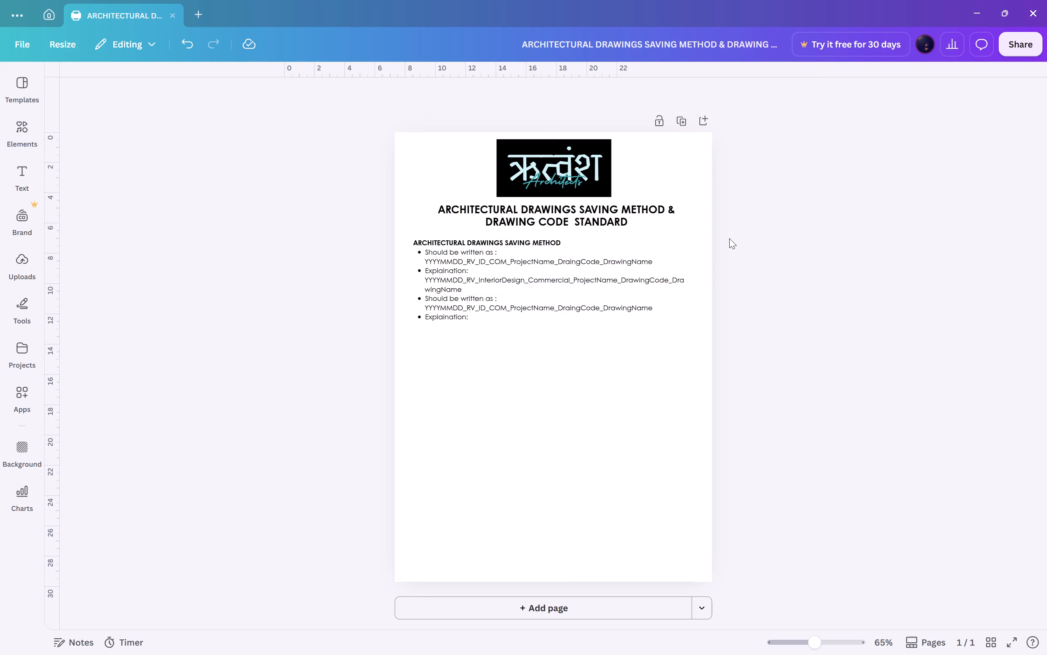
Resize the full pattern's text box so the line wraps just before "DrawingName".
{"action": "left_click", "coordinate": [461, 289]}
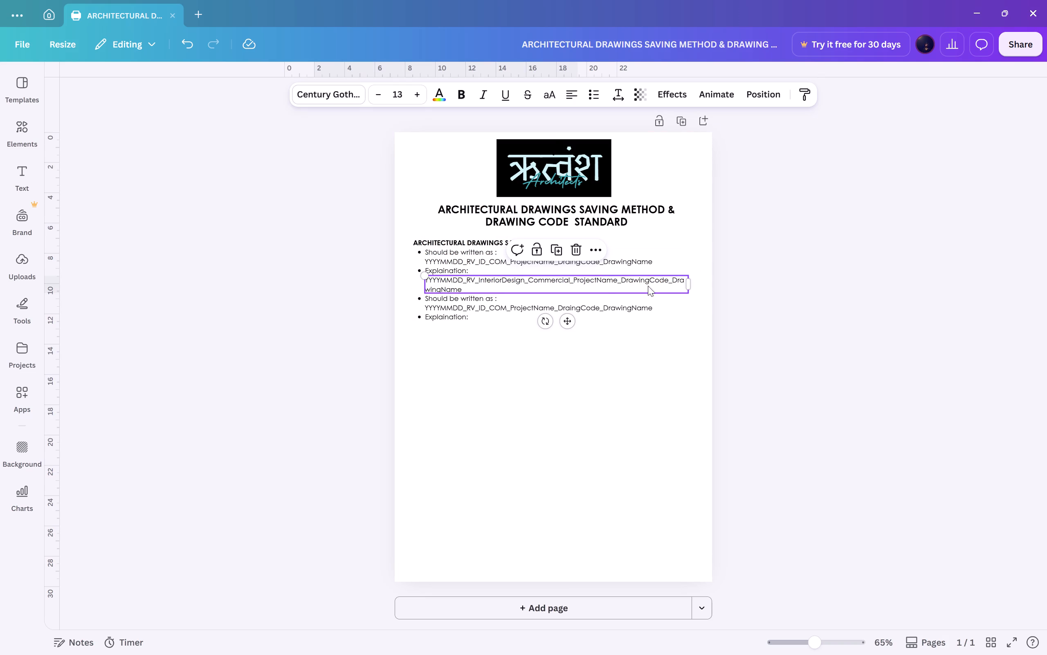
{"action": "left_click_drag", "start_coordinate": [690, 286], "coordinate": [699, 286]}
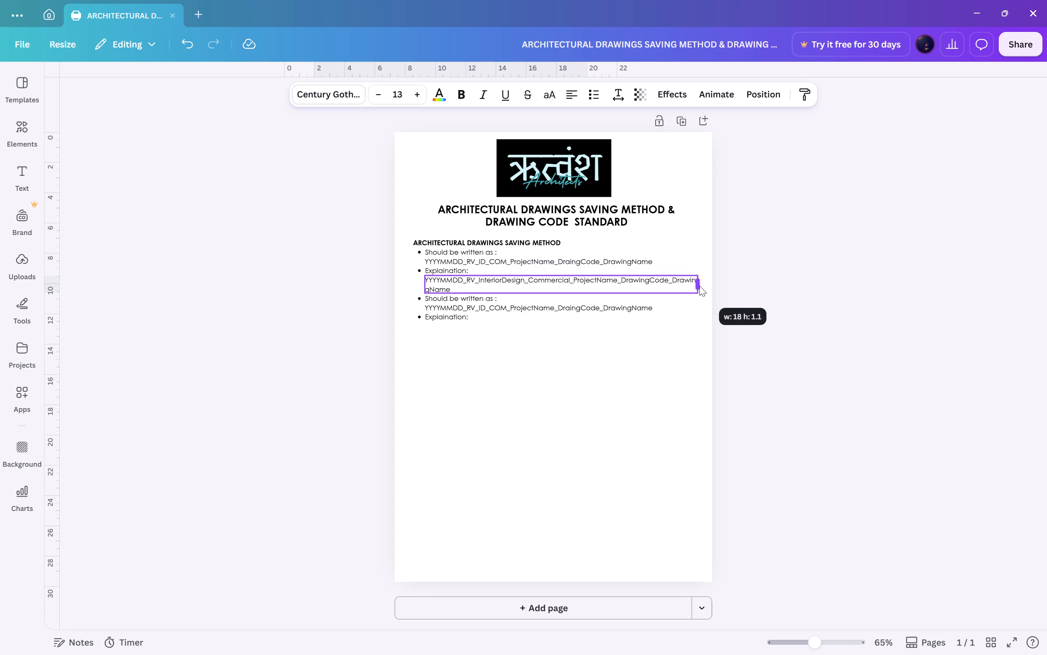
{"action": "left_click_drag", "start_coordinate": [699, 286], "coordinate": [676, 287]}
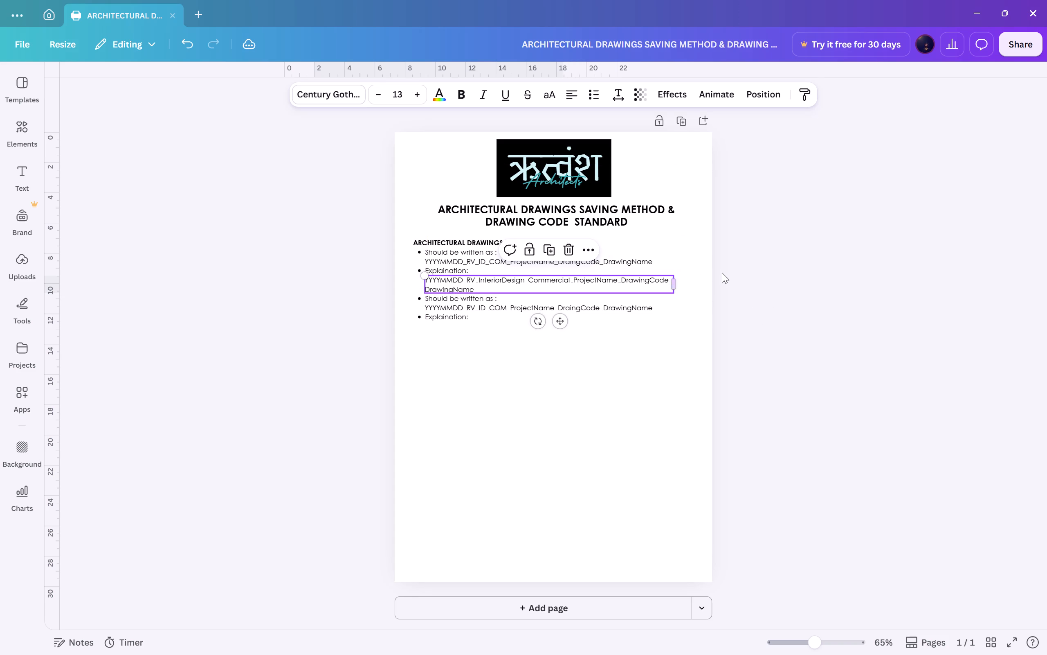
{"action": "left_click", "coordinate": [724, 271]}
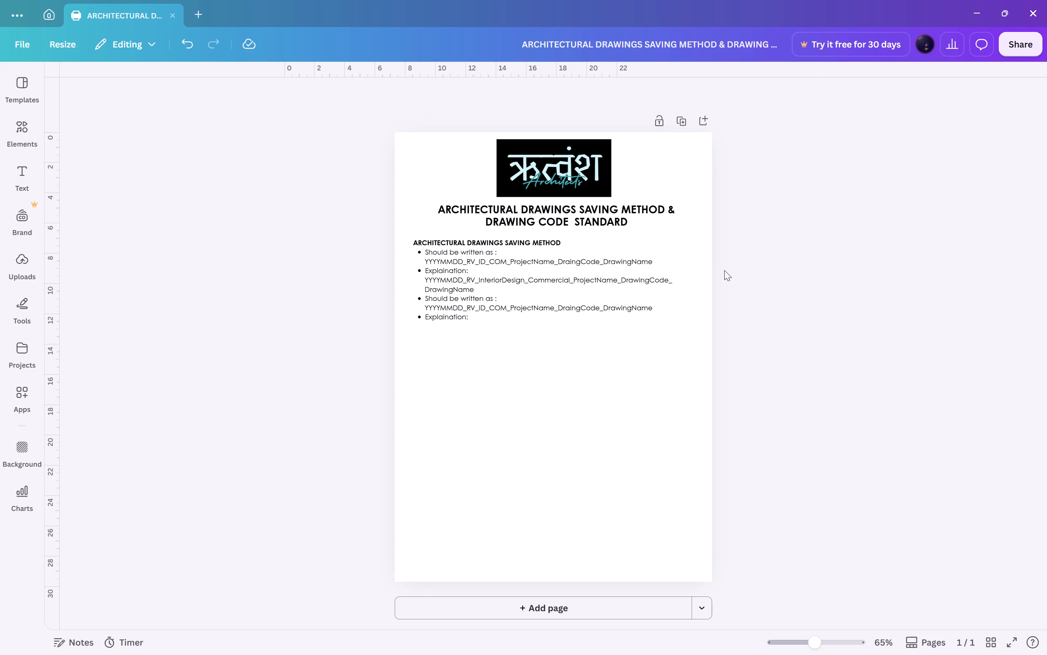
Replace the duplicated text box's contents with a single bullet reading "Example:".
{"action": "left_click", "coordinate": [481, 309]}
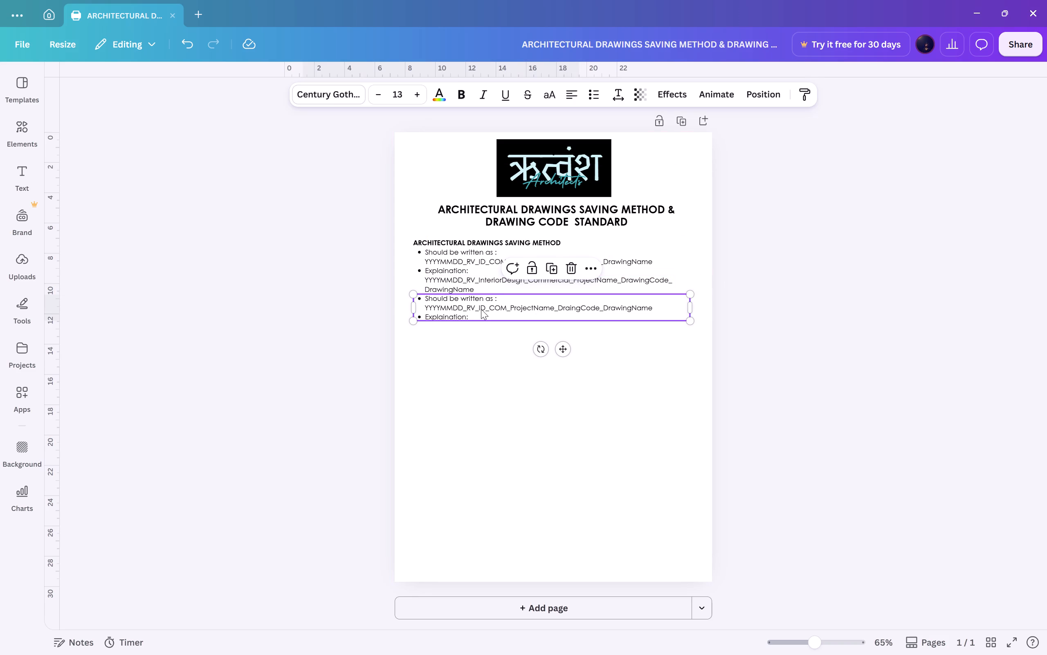
{"action": "left_click", "coordinate": [478, 312]}
{"action": "key", "text": "BackSpace"}
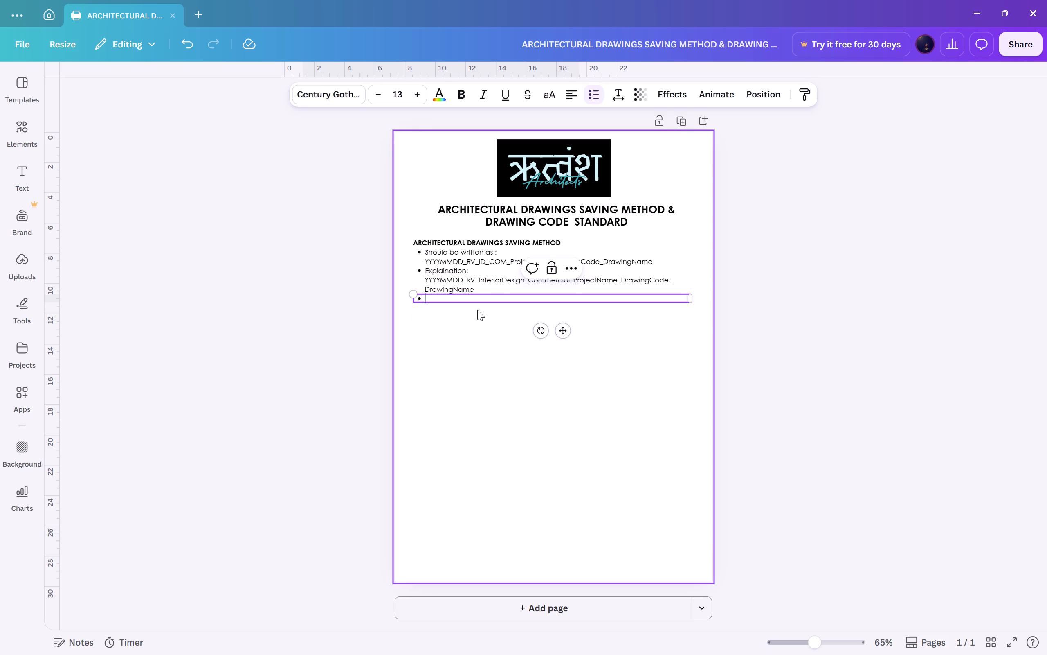
{"action": "key", "text": "x"}
{"action": "type", "text": "am"}
{"action": "type", "text": "ple"}
{"action": "key", "text": "shift+colon"}
Add an unbulleted line beneath "Example:", indented with six spaces to align with the bullet text.
{"action": "key", "text": "Return"}
{"action": "key", "text": "BackSpace"}
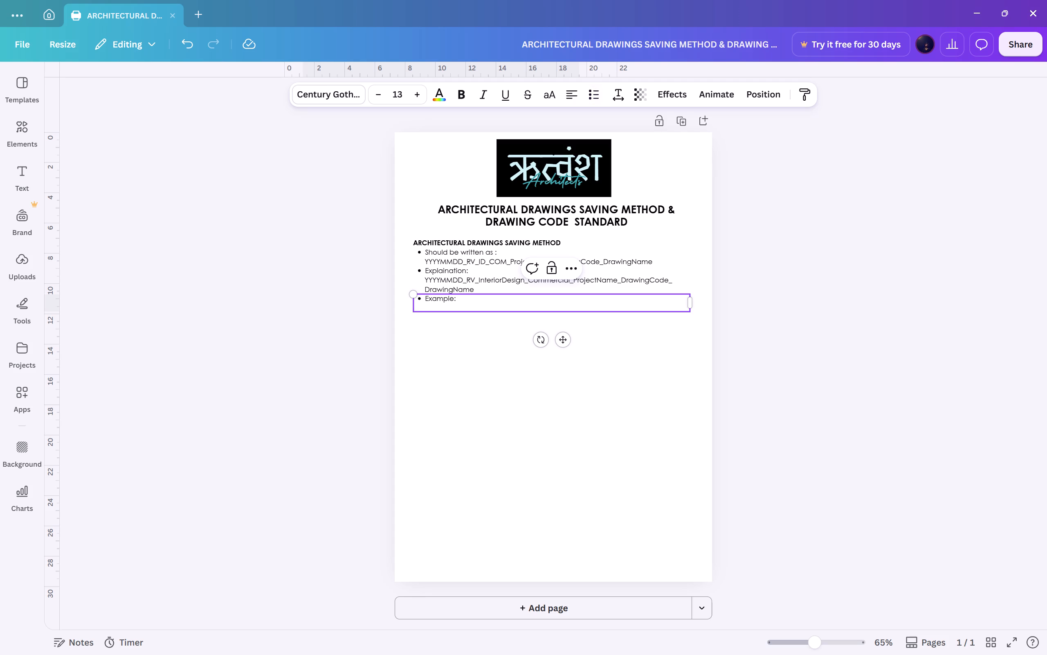
{"action": "key", "text": "space"}
{"action": "key", "text": "space"}
{"action": "key", "text": "space"}
{"action": "key", "text": "space"}
{"action": "key", "text": "space"}
{"action": "key", "text": "space"}
{"action": "key", "text": "space"}
{"action": "key", "text": "BackSpace"}
Start the example file name with the date 2026/10/30.
{"action": "type", "text": "39"}
{"action": "key", "text": "BackSpace"}
{"action": "key", "text": "0"}
{"action": "key", "text": "BackSpace"}
{"action": "key", "text": "BackSpace"}
{"action": "type", "text": "202"}
{"action": "key", "text": "6"}
{"action": "key", "text": "slash"}
{"action": "type", "text": "10/"}
{"action": "type", "text": "30"}
Continue the example file name after the date with "_RV_ID_COM_SS Gym_".
{"action": "key", "text": "shift+underscore"}
{"action": "type", "text": "RV"}
{"action": "key", "text": "shift+underscore"}
{"action": "type", "text": "ID"}
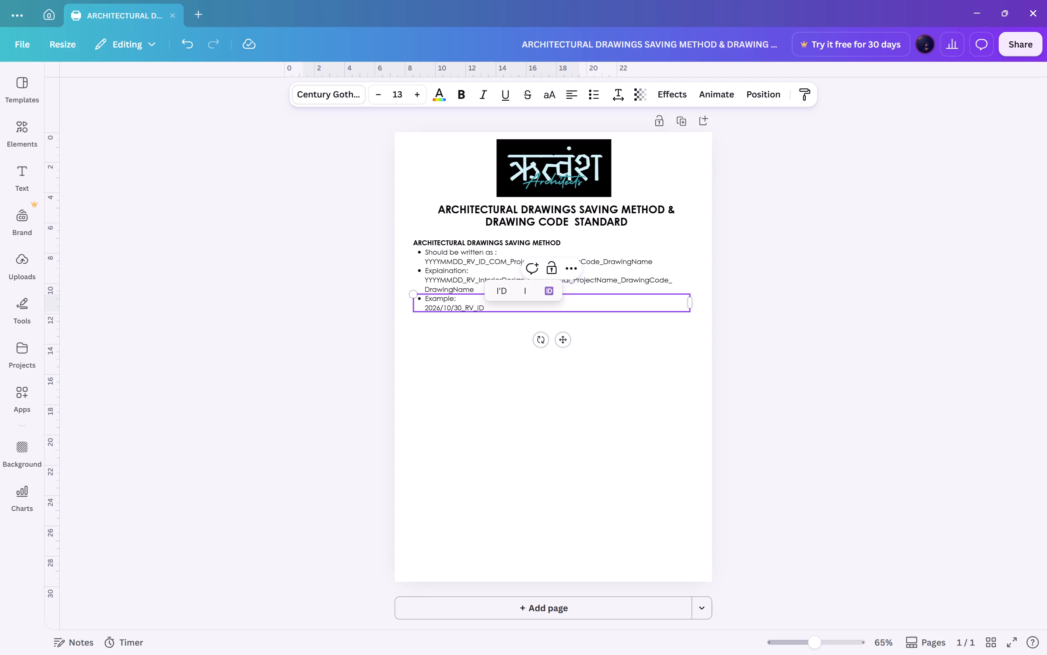
{"action": "key", "text": "shift+underscore"}
{"action": "type", "text": "COM"}
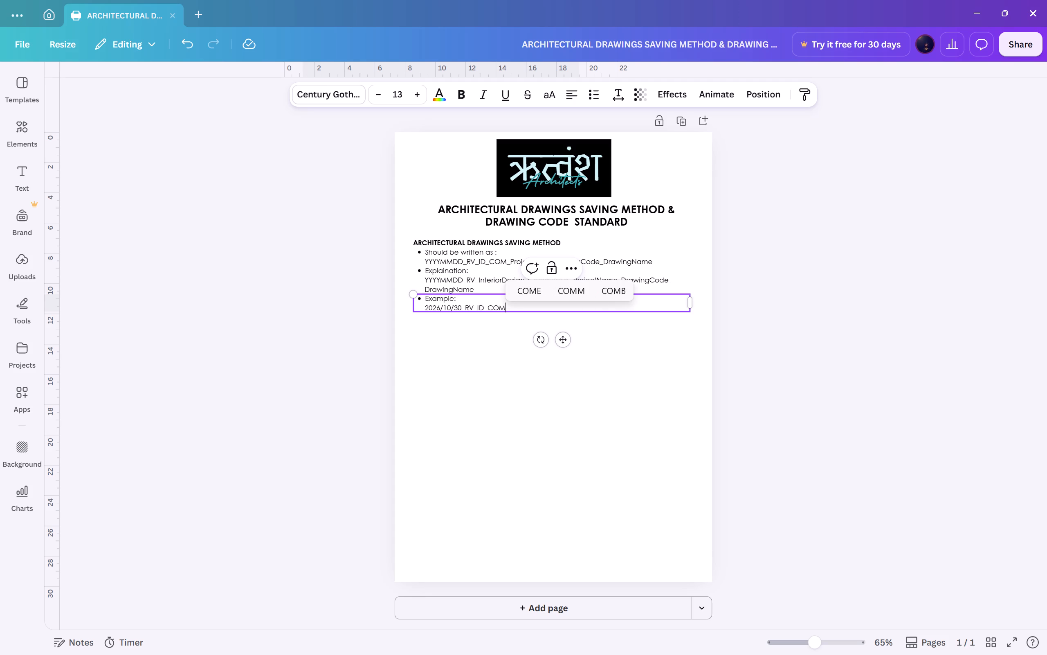
{"action": "key", "text": "shift+underscore"}
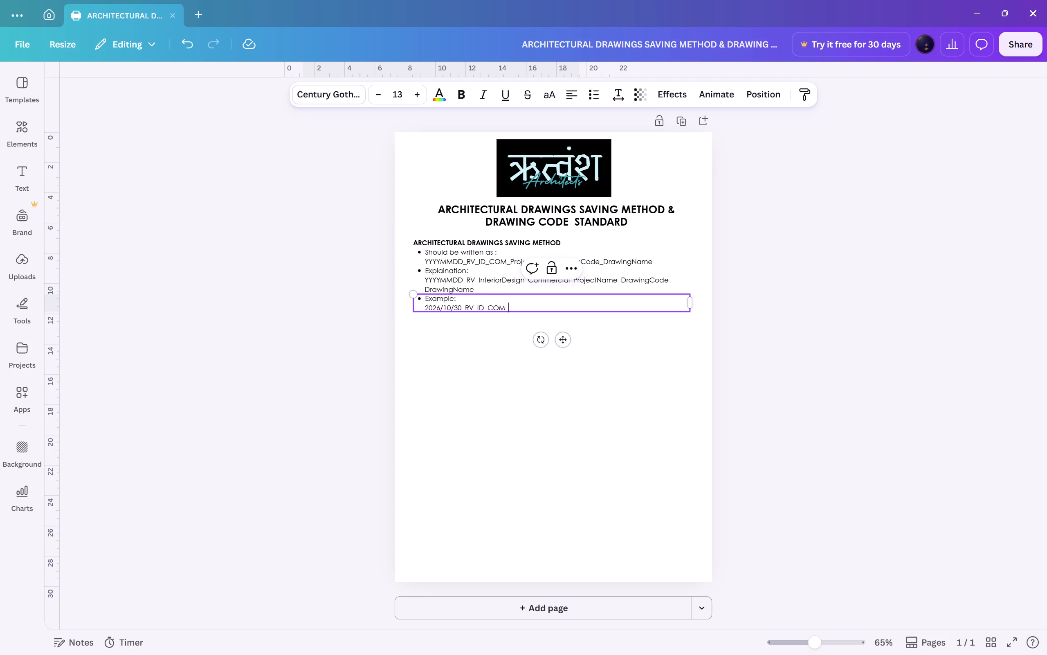
{"action": "type", "text": "SS"}
{"action": "key", "text": "space"}
{"action": "key", "text": "g"}
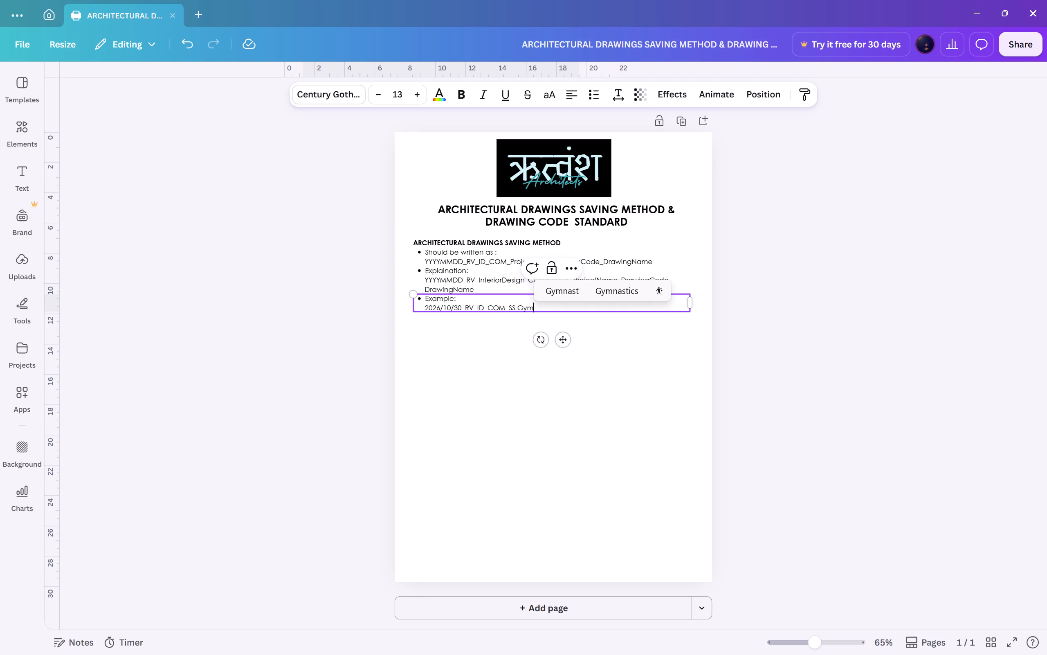
{"action": "key", "text": "shift+underscore"}
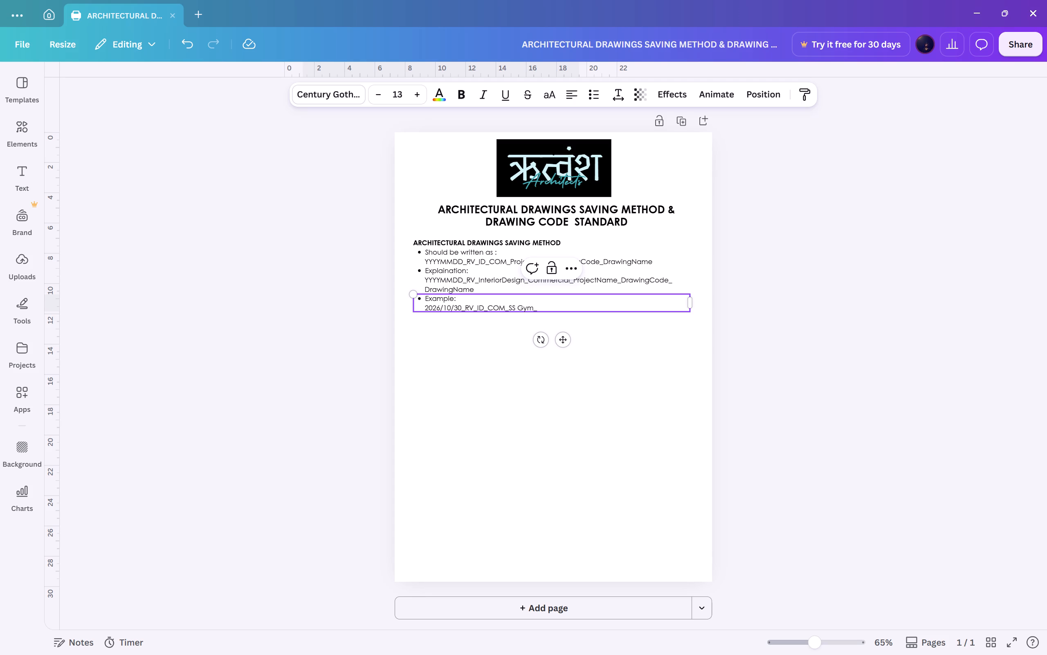
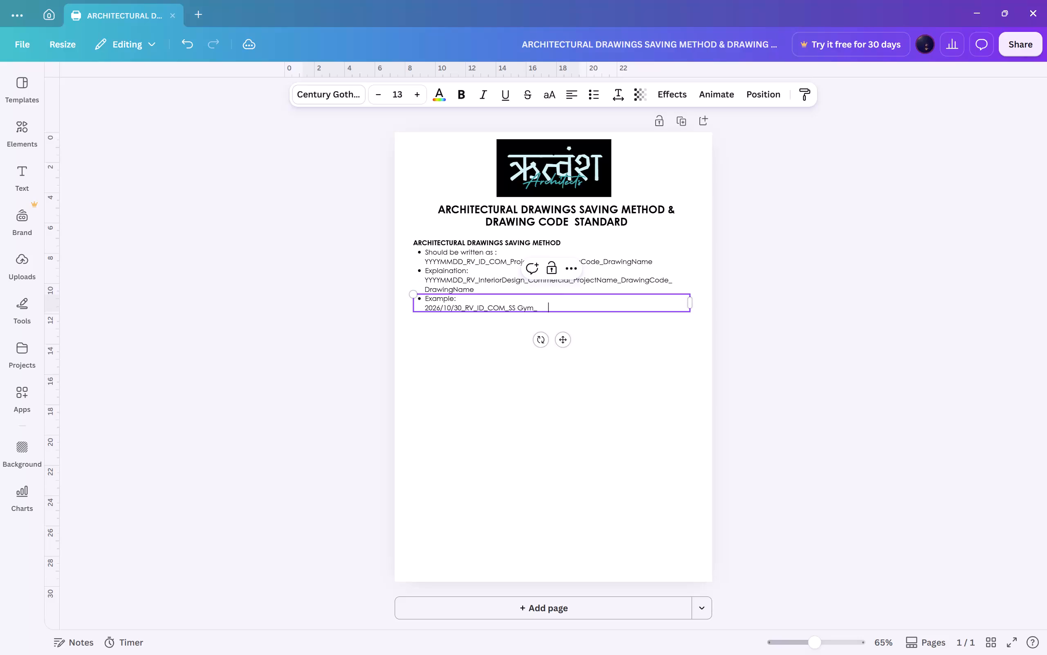
Finish the example file name with "_GroundFloorLayout", keeping the blank gap for the drawing code before it.
{"action": "key", "text": "shift+underscore"}
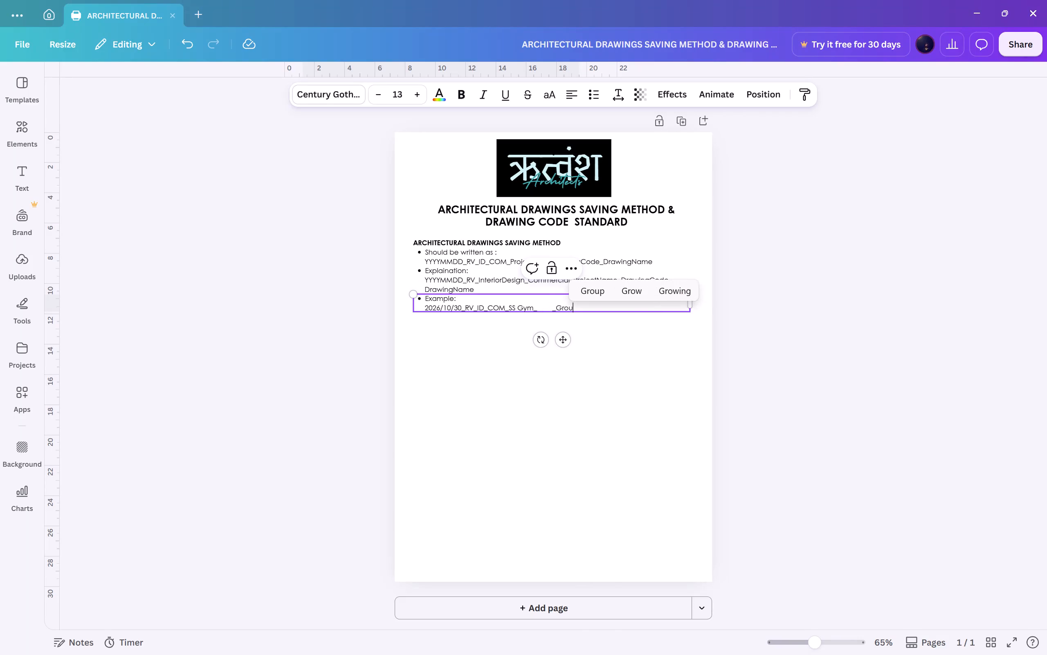
{"action": "key", "text": "BackSpace"}
{"action": "key", "text": "d"}
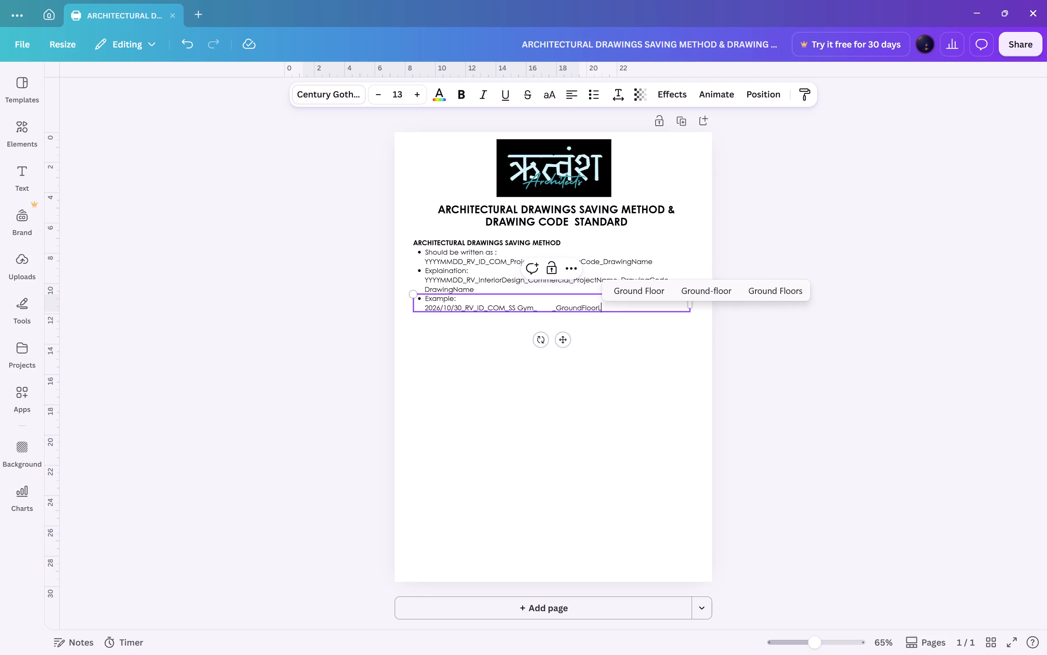
{"action": "type", "text": "ayout"}
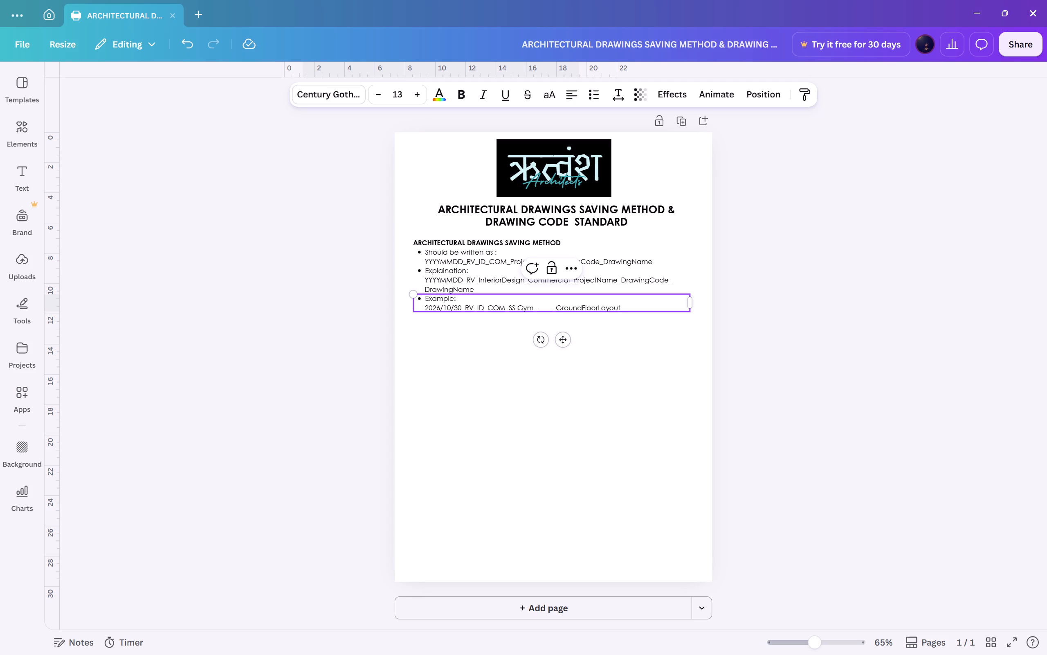
{"action": "left_click", "coordinate": [750, 314]}
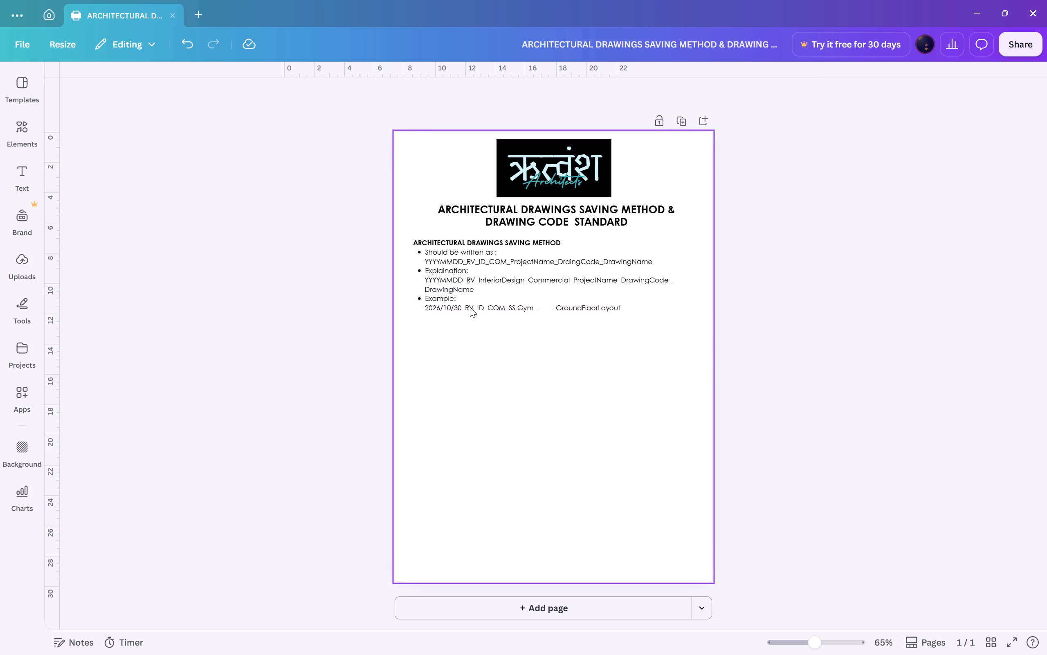
Add a new bullet beneath the example file name beginning with "Note: ".
{"action": "double_click", "coordinate": [636, 308]}
{"action": "key", "text": "Return"}
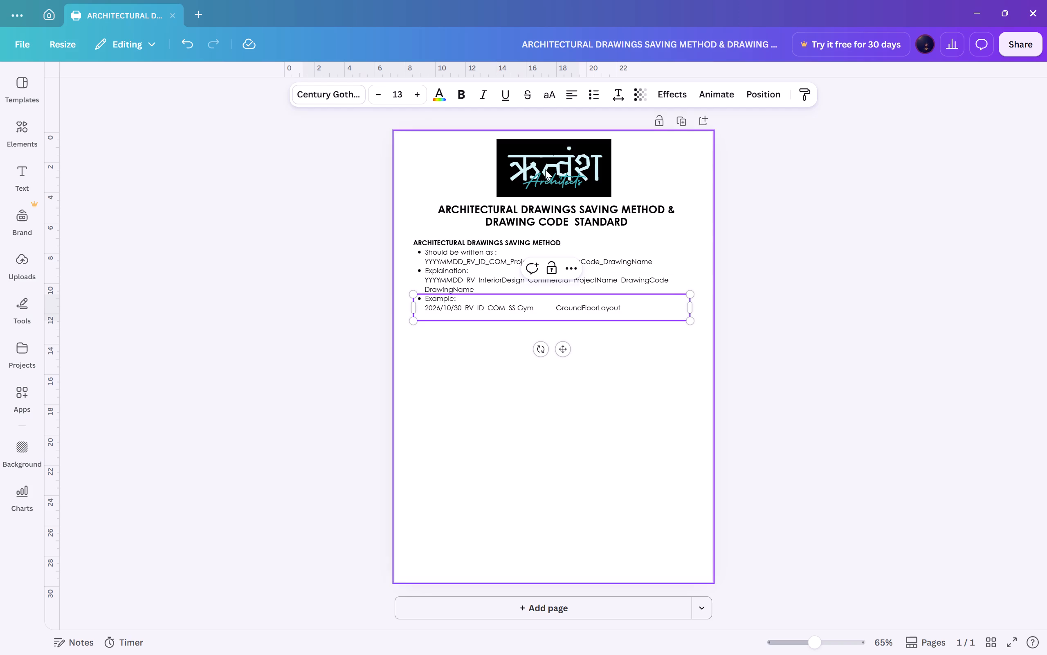
{"action": "left_click", "coordinate": [590, 92]}
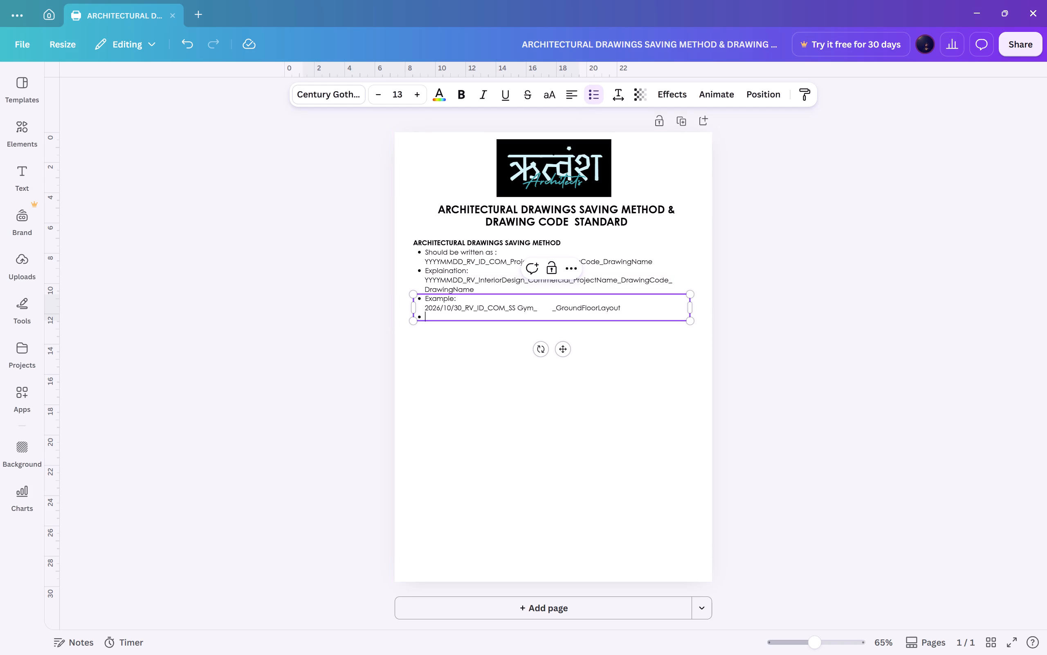
{"action": "type", "text": "ote"}
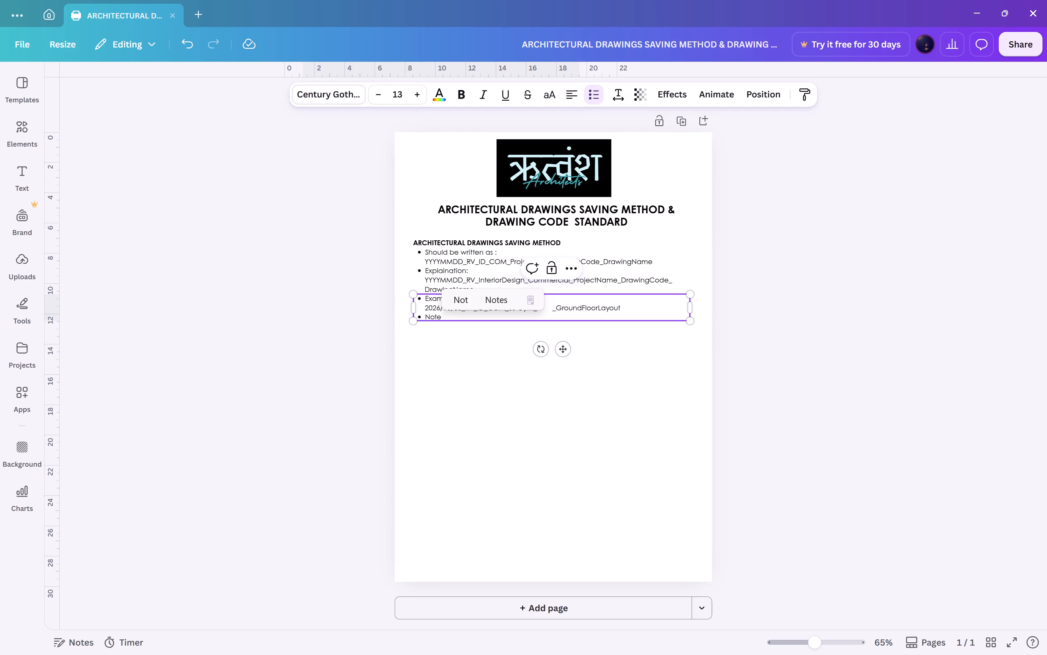
{"action": "type", "text": ":"}
{"action": "key", "text": "space"}
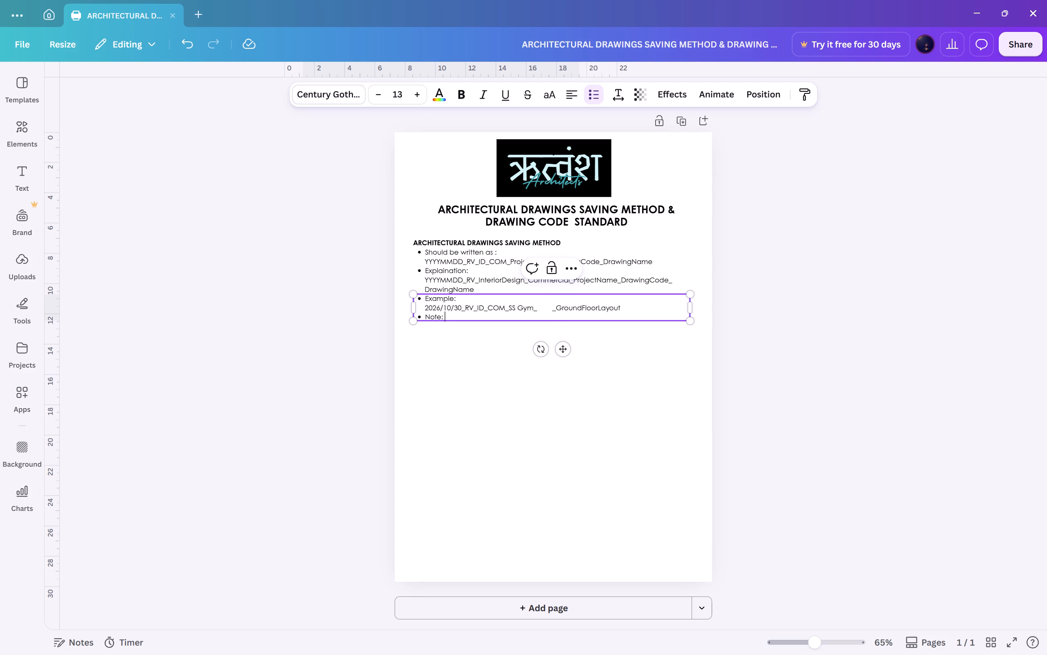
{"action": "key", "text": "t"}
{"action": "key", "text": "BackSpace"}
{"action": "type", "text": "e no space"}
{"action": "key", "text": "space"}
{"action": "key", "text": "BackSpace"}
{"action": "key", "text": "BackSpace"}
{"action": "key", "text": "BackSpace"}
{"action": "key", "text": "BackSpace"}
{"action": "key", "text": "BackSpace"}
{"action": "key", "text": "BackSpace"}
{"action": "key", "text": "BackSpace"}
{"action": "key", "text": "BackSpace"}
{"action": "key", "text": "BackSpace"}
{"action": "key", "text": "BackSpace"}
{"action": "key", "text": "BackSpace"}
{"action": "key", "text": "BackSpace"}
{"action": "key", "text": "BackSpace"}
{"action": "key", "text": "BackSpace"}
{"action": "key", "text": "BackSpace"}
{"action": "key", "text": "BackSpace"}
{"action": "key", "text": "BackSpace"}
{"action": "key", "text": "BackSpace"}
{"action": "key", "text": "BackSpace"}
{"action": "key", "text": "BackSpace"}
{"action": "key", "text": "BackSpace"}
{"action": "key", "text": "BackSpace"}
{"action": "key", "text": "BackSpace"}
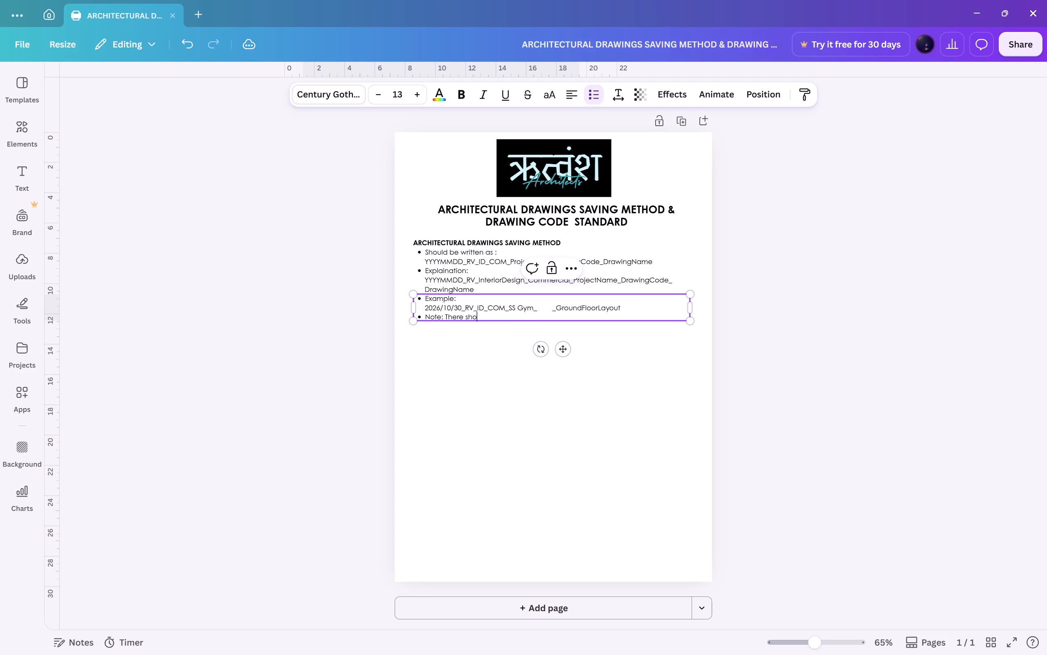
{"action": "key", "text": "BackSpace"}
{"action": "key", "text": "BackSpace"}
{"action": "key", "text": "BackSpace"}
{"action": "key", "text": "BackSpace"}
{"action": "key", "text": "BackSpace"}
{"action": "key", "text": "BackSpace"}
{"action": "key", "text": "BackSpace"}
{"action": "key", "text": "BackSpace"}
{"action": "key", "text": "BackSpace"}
Complete the note bullet with the text "No space should be provided while saving the drawing files".
{"action": "type", "text": "o space should be"}
{"action": "key", "text": "space"}
{"action": "type", "text": "provided"}
{"action": "key", "text": "space"}
{"action": "type", "text": "while saving the"}
{"action": "key", "text": "space"}
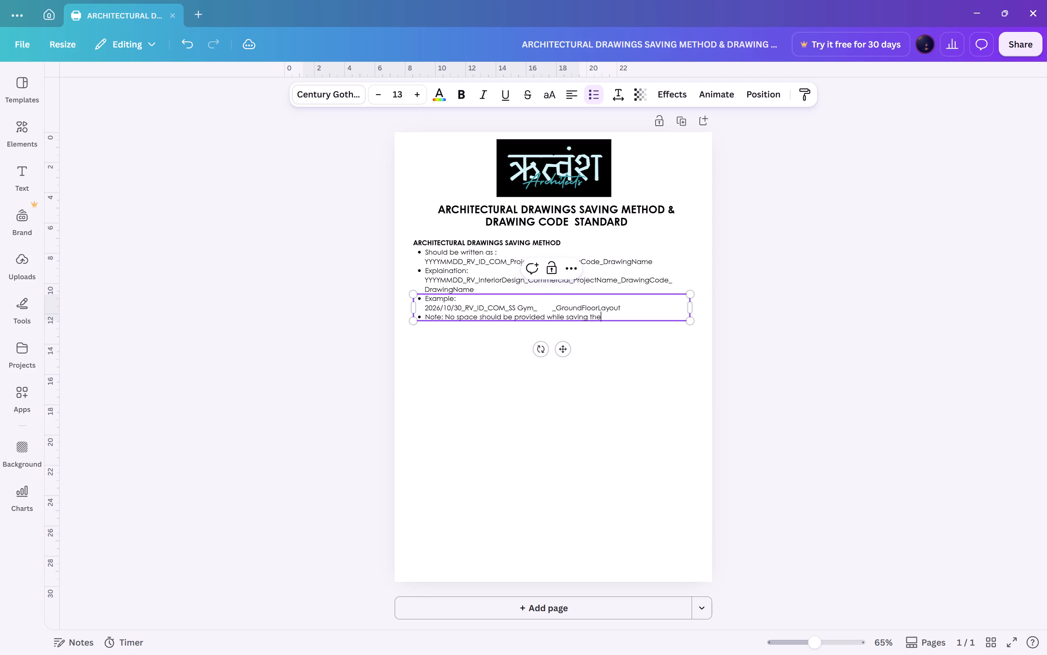
{"action": "type", "text": "dra"}
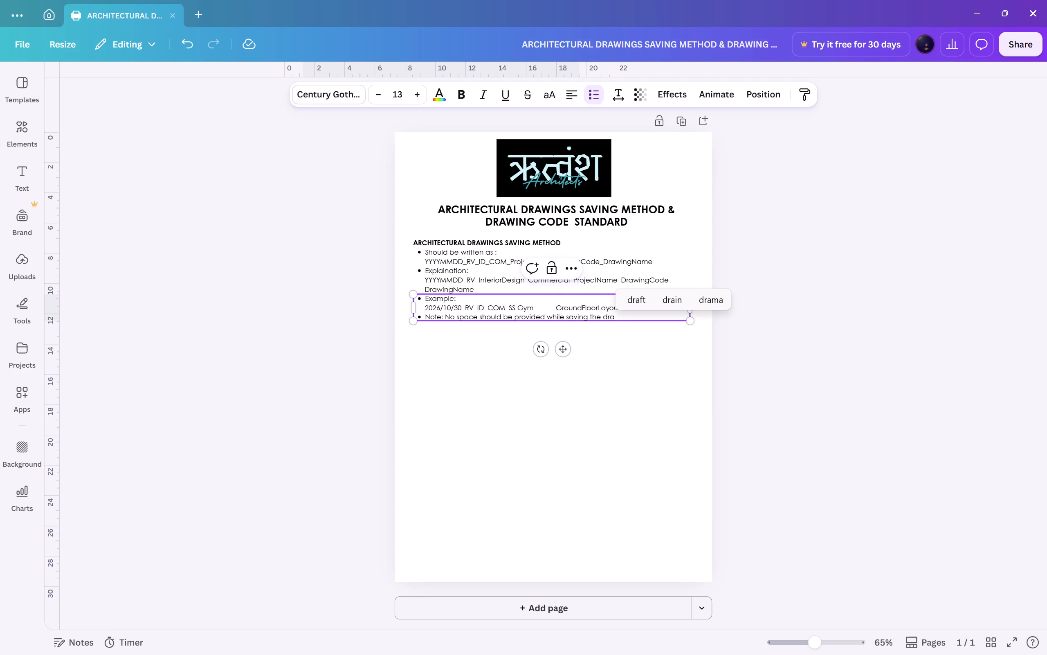
{"action": "type", "text": "wing files"}
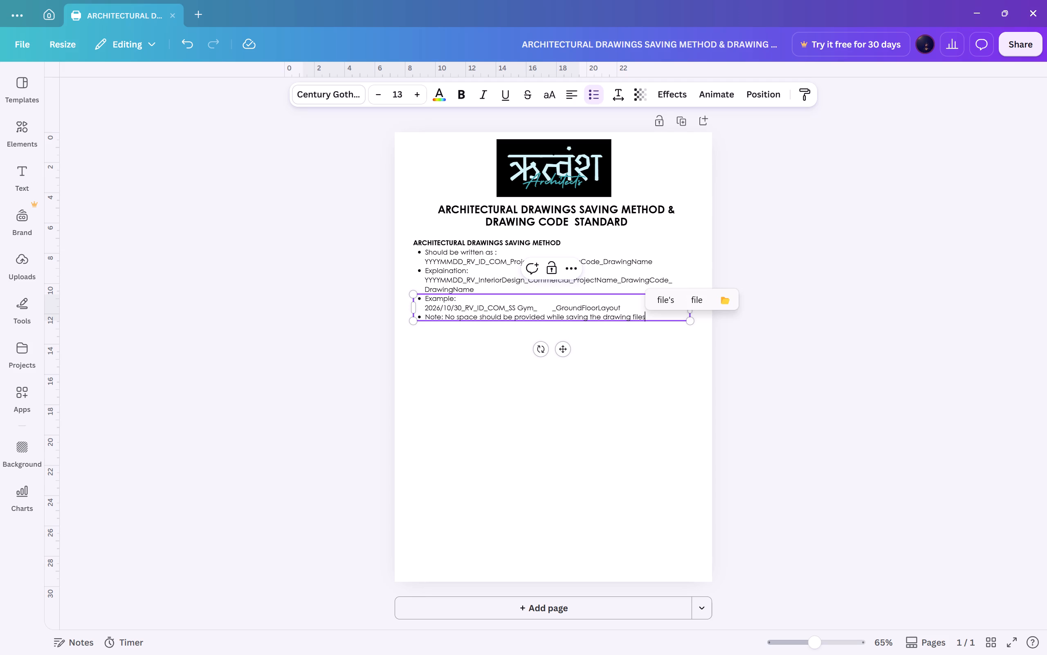
{"action": "left_click", "coordinate": [892, 135]}
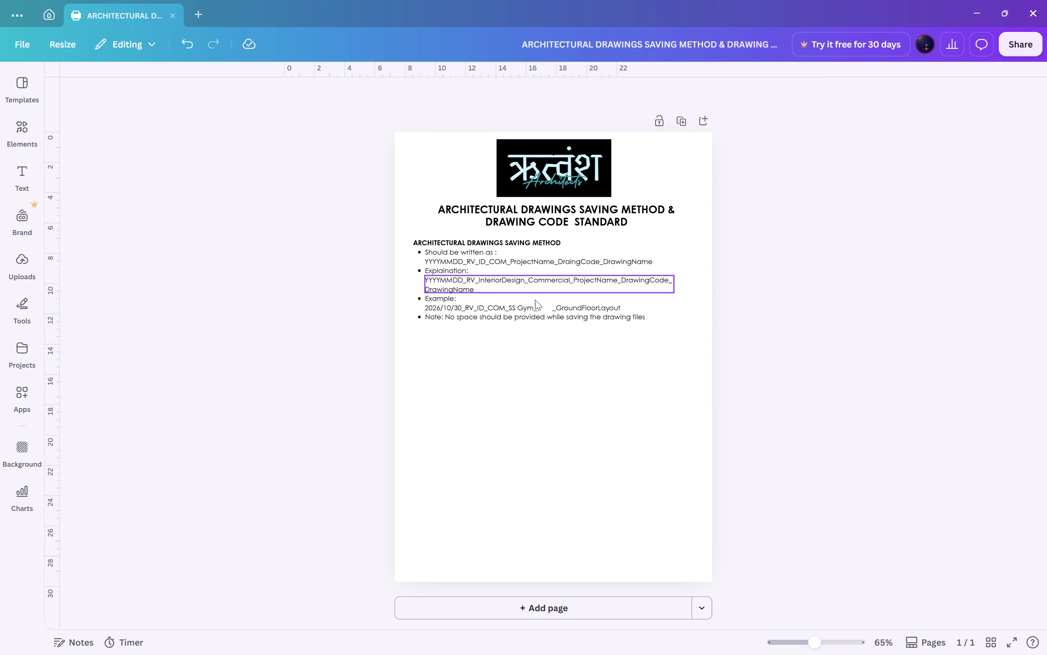
Make the word "Note" at the start of the last bullet bold.
{"action": "double_click", "coordinate": [463, 313]}
{"action": "left_click", "coordinate": [441, 318]}
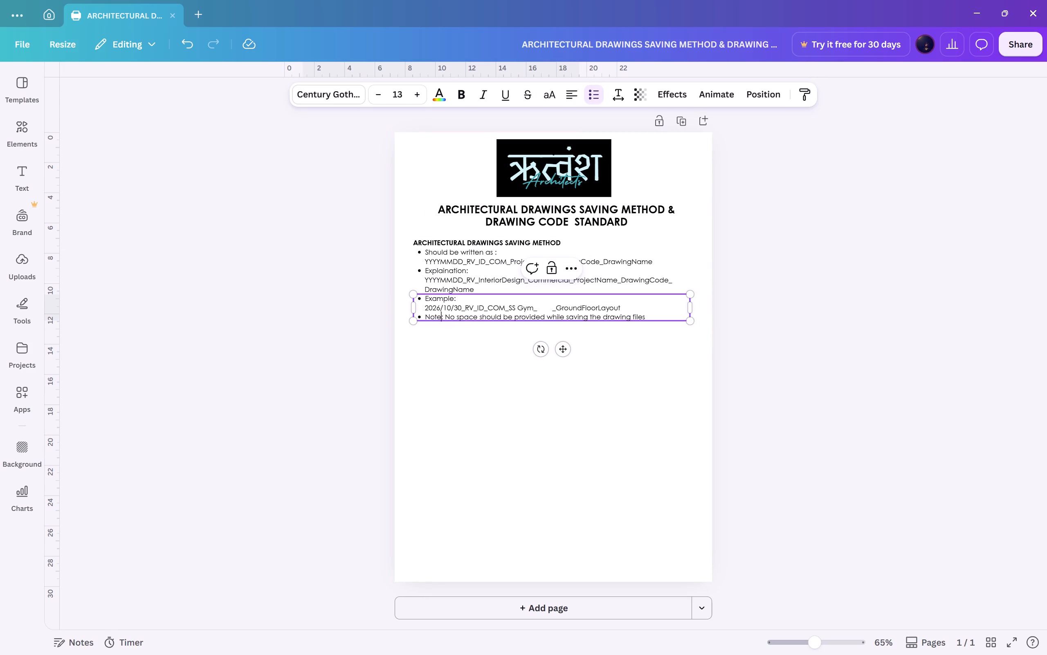
{"action": "left_click_drag", "start_coordinate": [441, 318], "coordinate": [422, 317]}
{"action": "left_click", "coordinate": [461, 90]}
{"action": "left_click", "coordinate": [690, 309]}
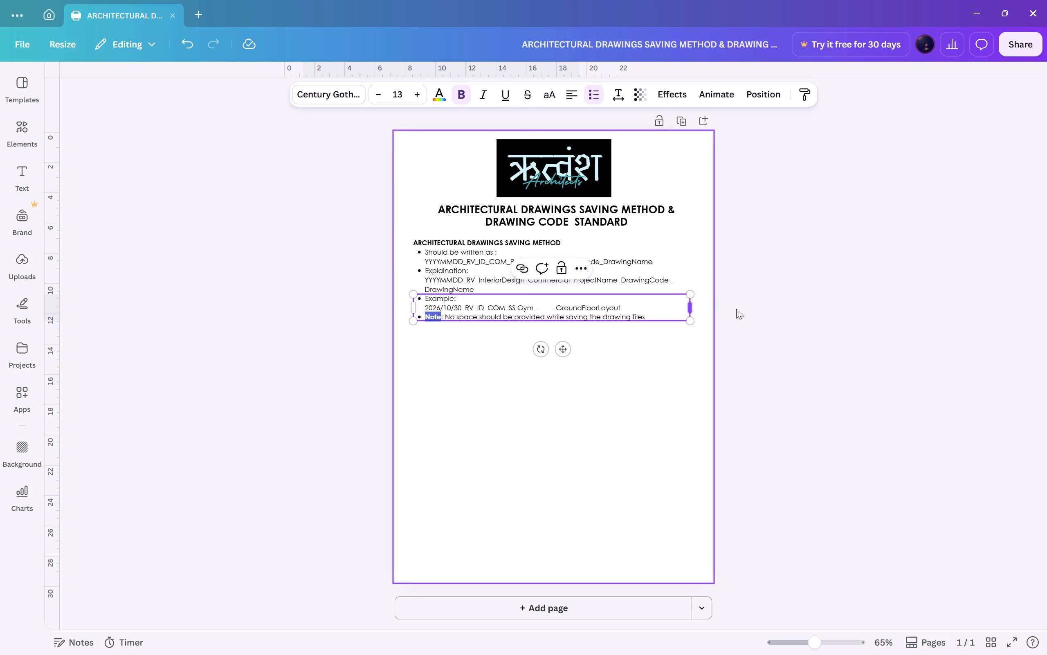
{"action": "left_click", "coordinate": [793, 315]}
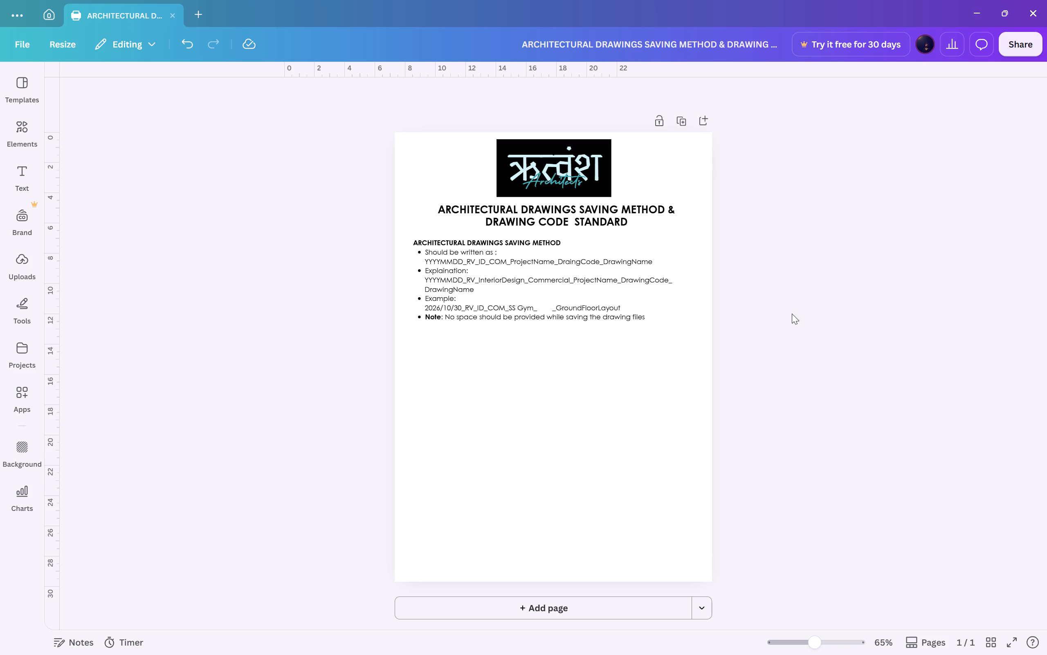
Search the elements library for "page number" and look through the graphics results.
{"action": "left_click", "coordinate": [20, 142]}
{"action": "left_click", "coordinate": [123, 98]}
{"action": "type", "text": "pg numd"}
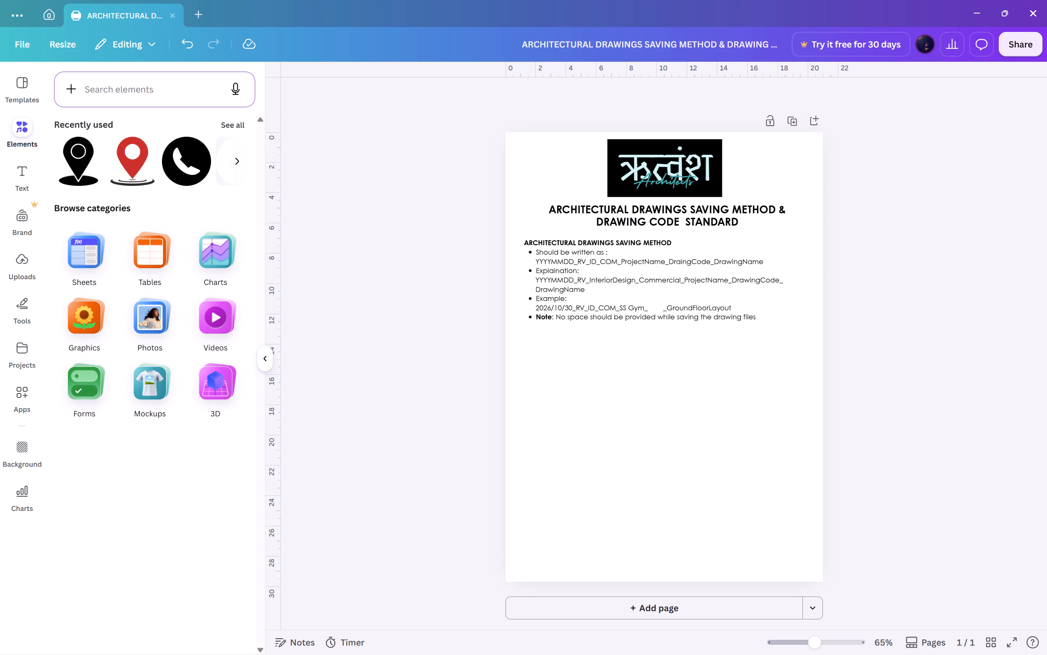
{"action": "key", "text": "BackSpace"}
{"action": "left_click", "coordinate": [123, 98]}
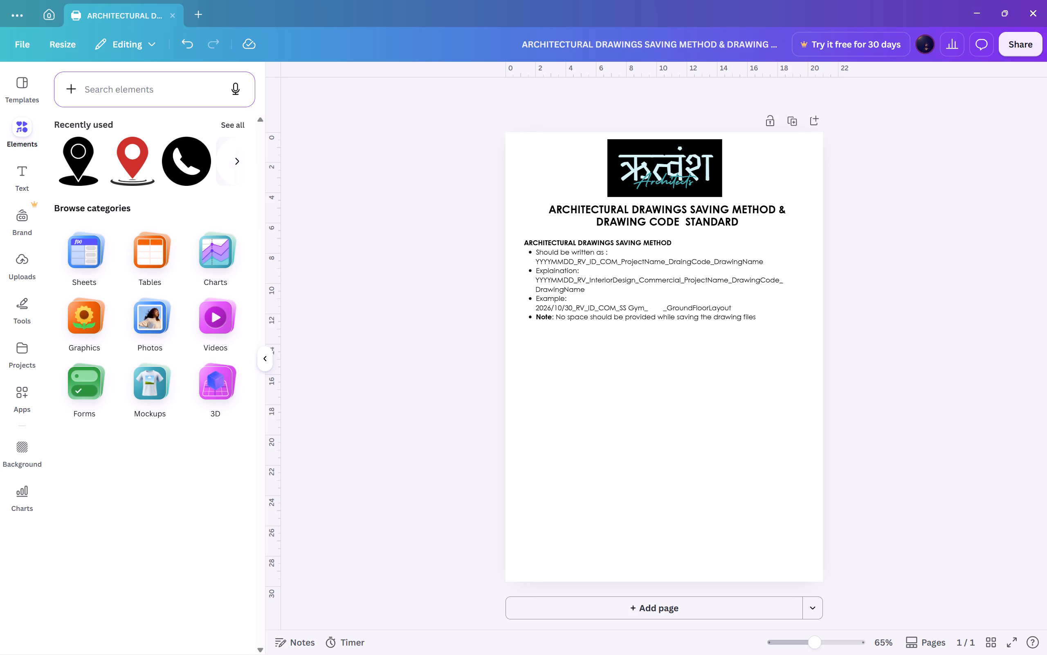
{"action": "left_click", "coordinate": [122, 98]}
{"action": "left_click", "coordinate": [122, 93]}
{"action": "type", "text": "page num"}
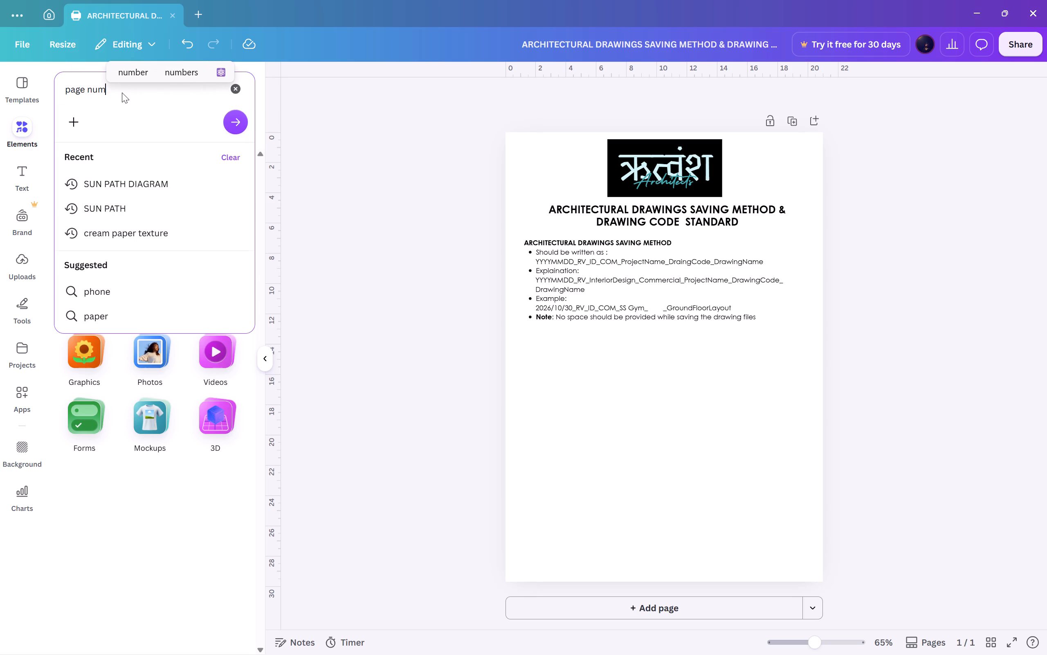
{"action": "type", "text": "be"}
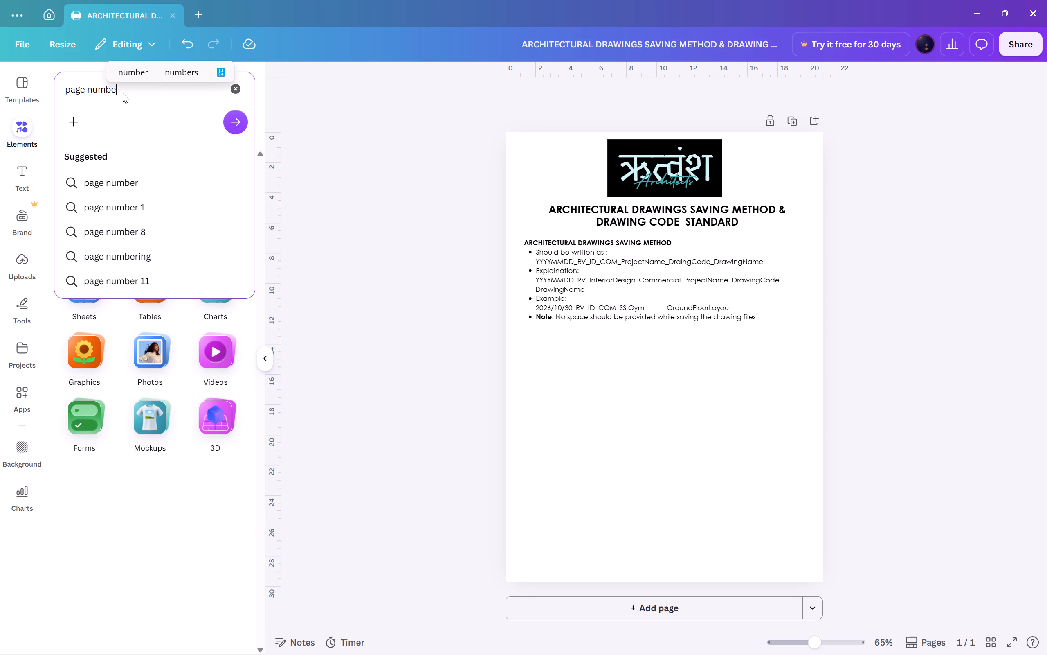
{"action": "key", "text": "r"}
{"action": "key", "text": "Return"}
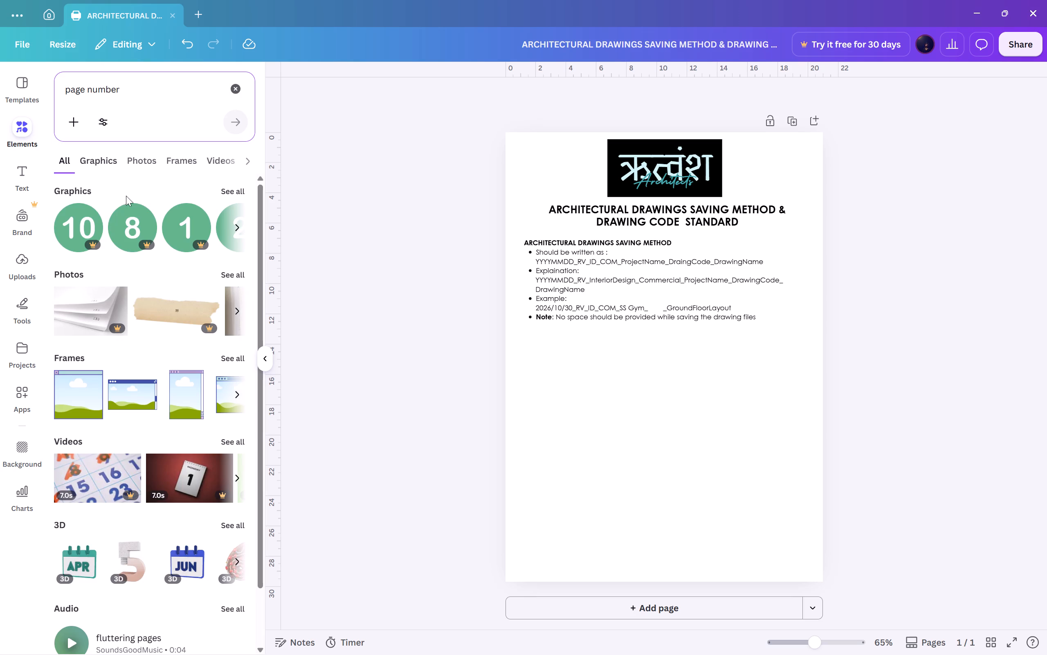
{"action": "left_click", "coordinate": [236, 192]}
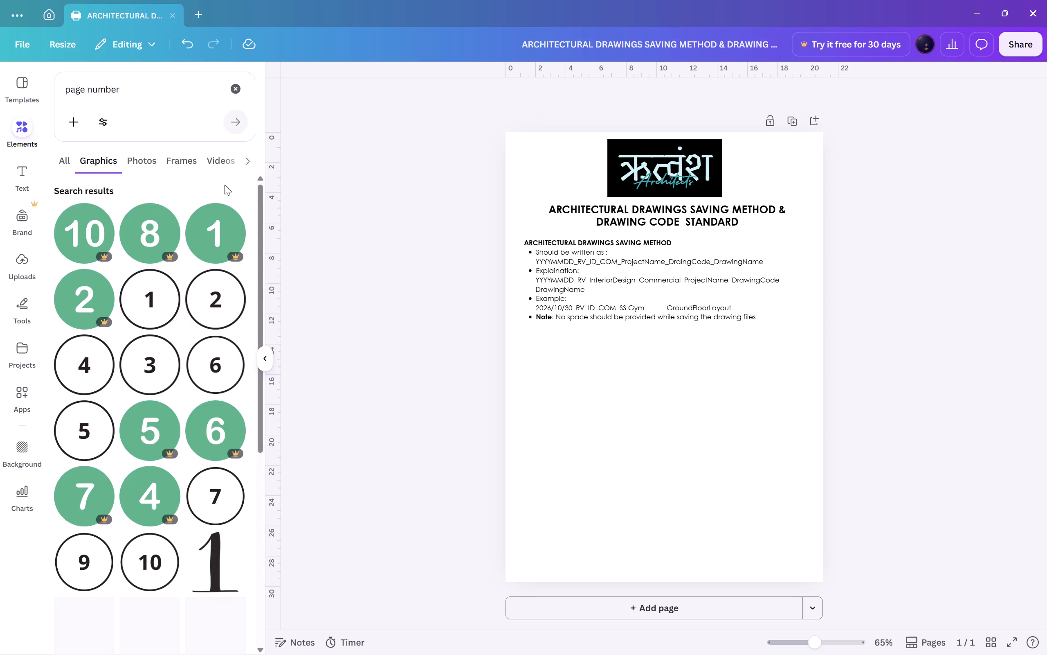
{"action": "scroll", "coordinate": [171, 431], "scroll_direction": "down", "scroll_amount": 3}
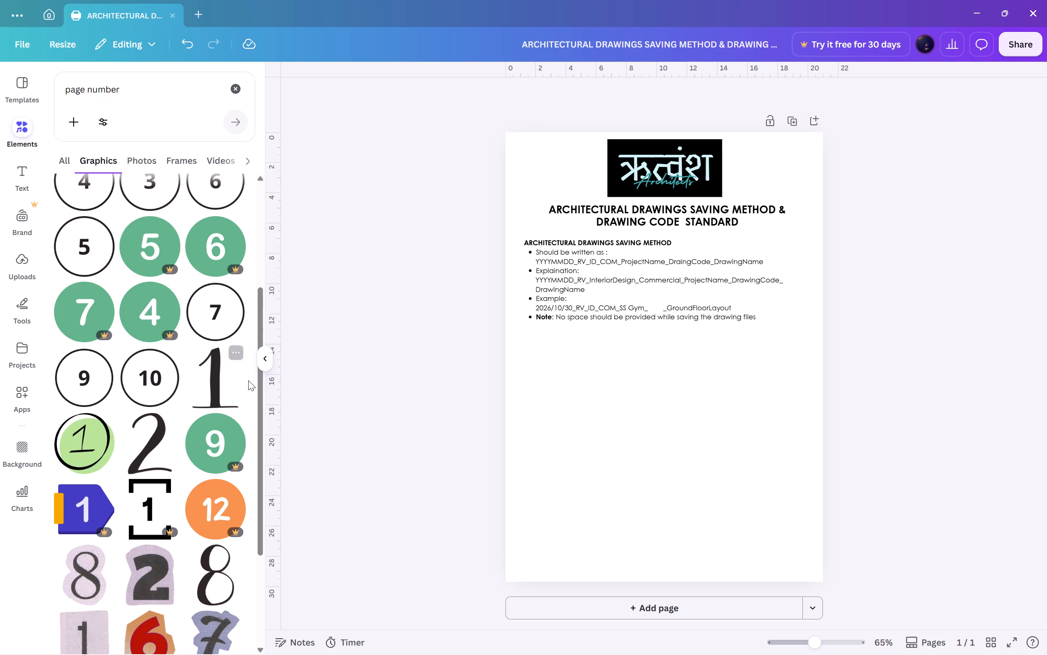
{"action": "left_click", "coordinate": [267, 355]}
Add a straight line to the page.
{"action": "left_click", "coordinate": [15, 298]}
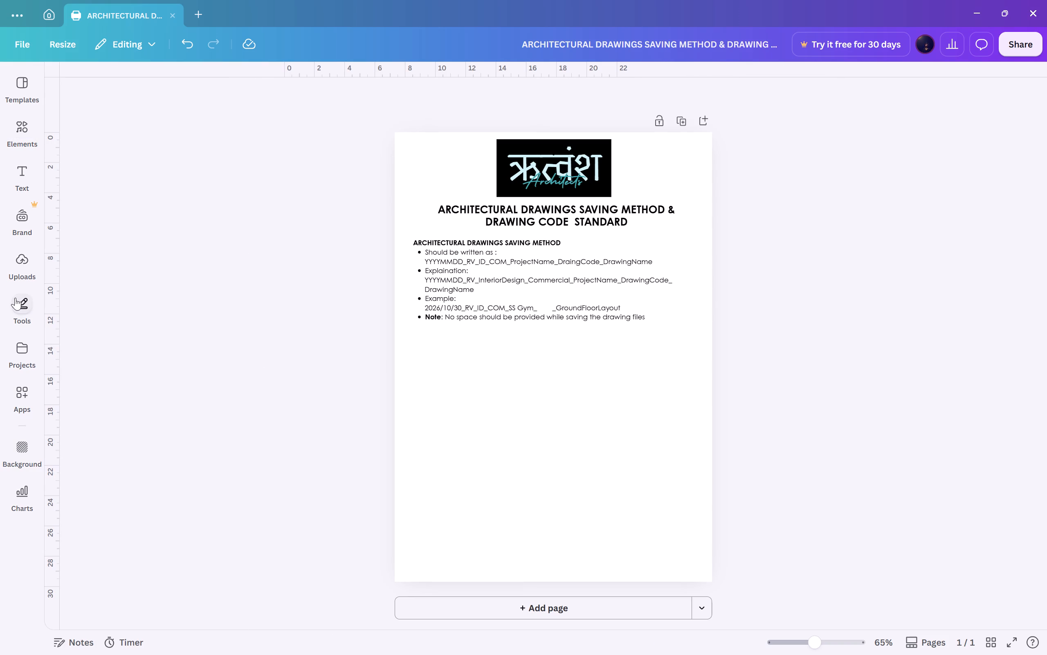
{"action": "left_click", "coordinate": [68, 329]}
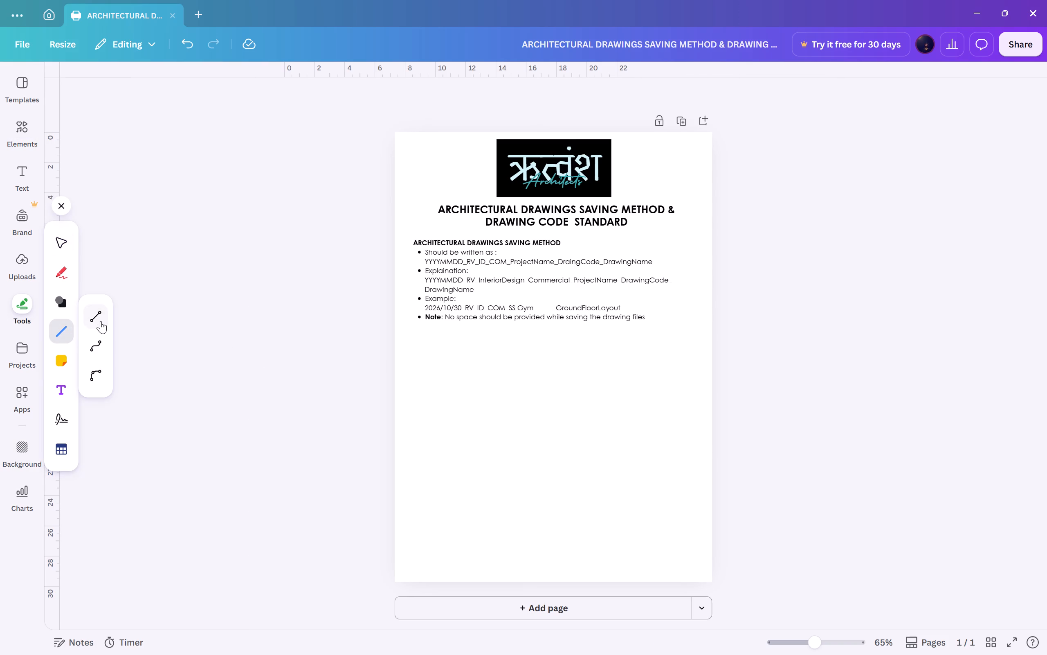
{"action": "key", "text": "Escape"}
{"action": "key", "text": "l"}
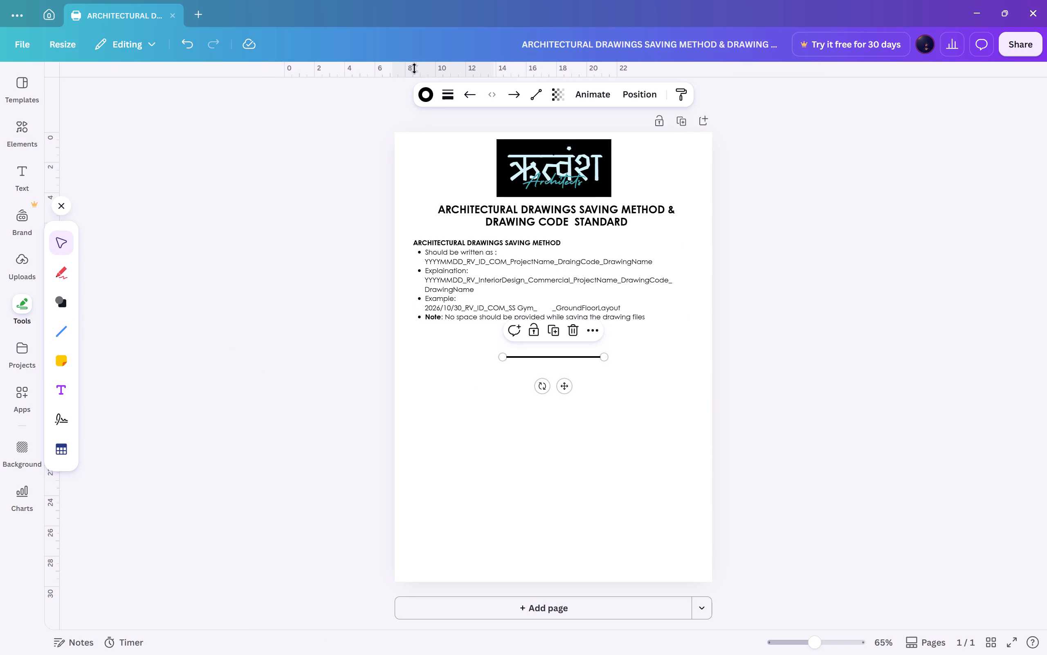
Set the new line's stroke weight to 1.
{"action": "left_click", "coordinate": [429, 100]}
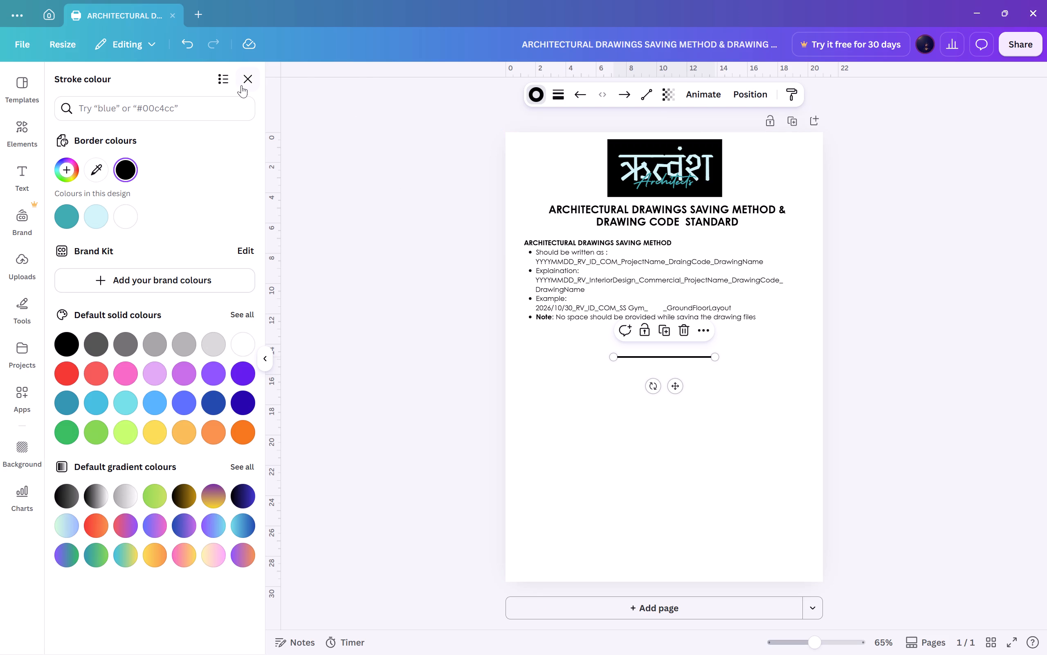
{"action": "left_click", "coordinate": [243, 85]}
{"action": "left_click", "coordinate": [446, 91]}
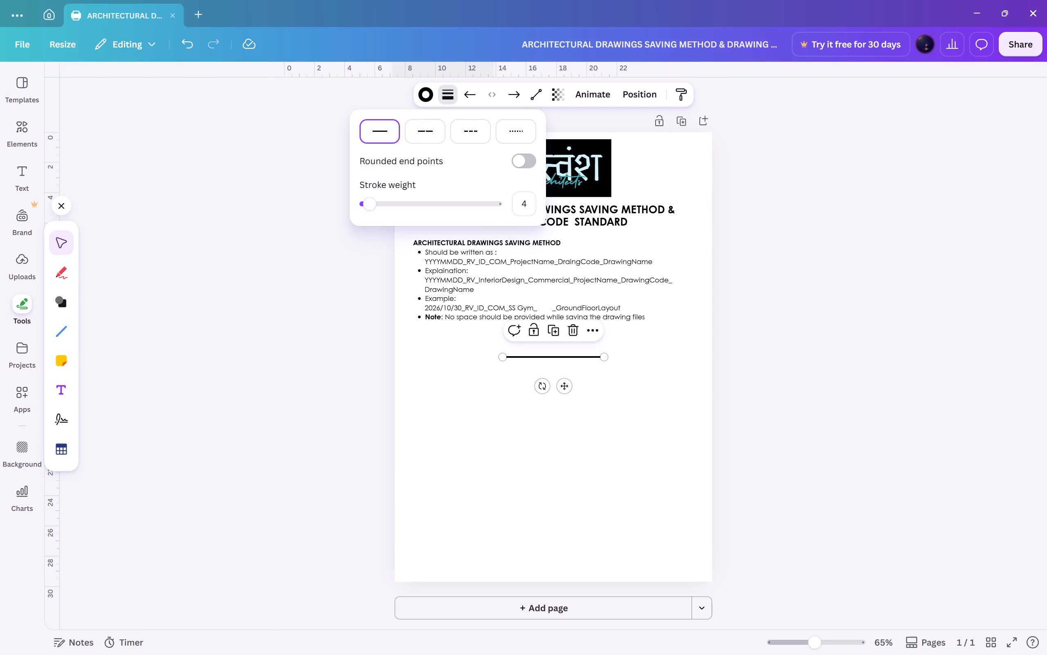
{"action": "left_click", "coordinate": [530, 203]}
{"action": "key", "text": "BackSpace"}
{"action": "key", "text": "1"}
{"action": "key", "text": "Return"}
Move the line to the page's footer area, aligned with the text margin, and extend it across to the opposite text margin.
{"action": "left_click_drag", "start_coordinate": [549, 358], "coordinate": [467, 547]}
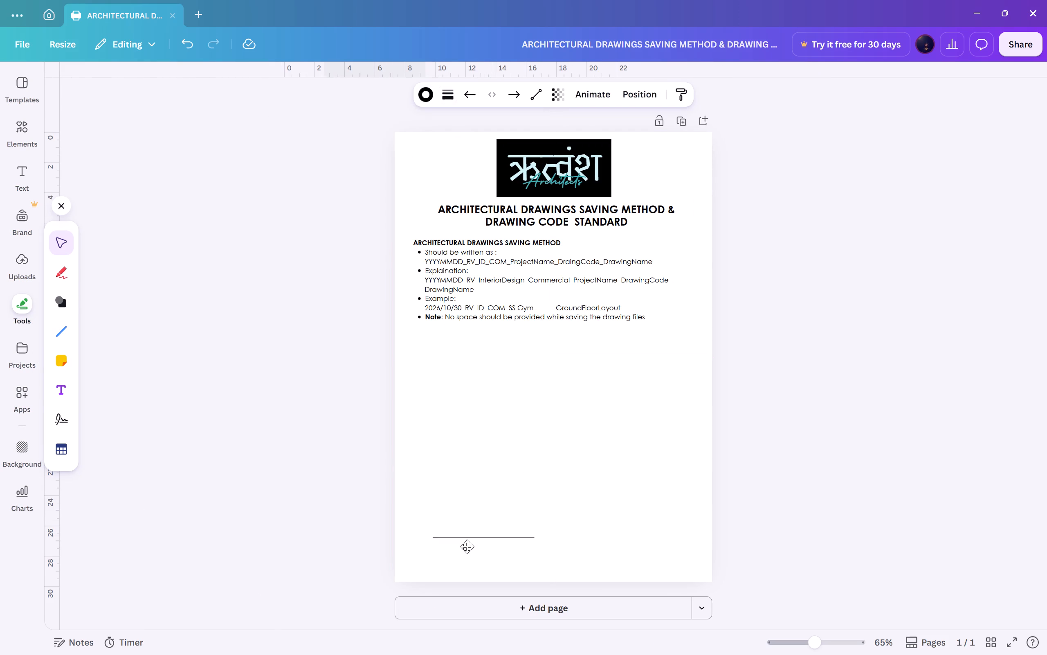
{"action": "left_click_drag", "start_coordinate": [467, 547], "coordinate": [460, 569]}
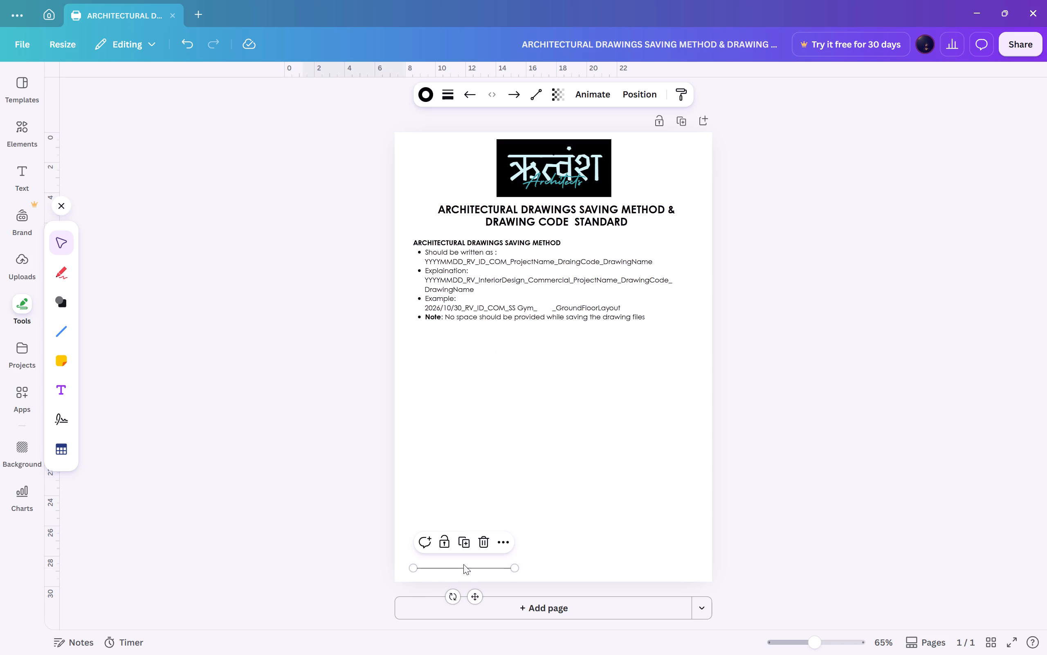
{"action": "left_click_drag", "start_coordinate": [517, 569], "coordinate": [667, 565]}
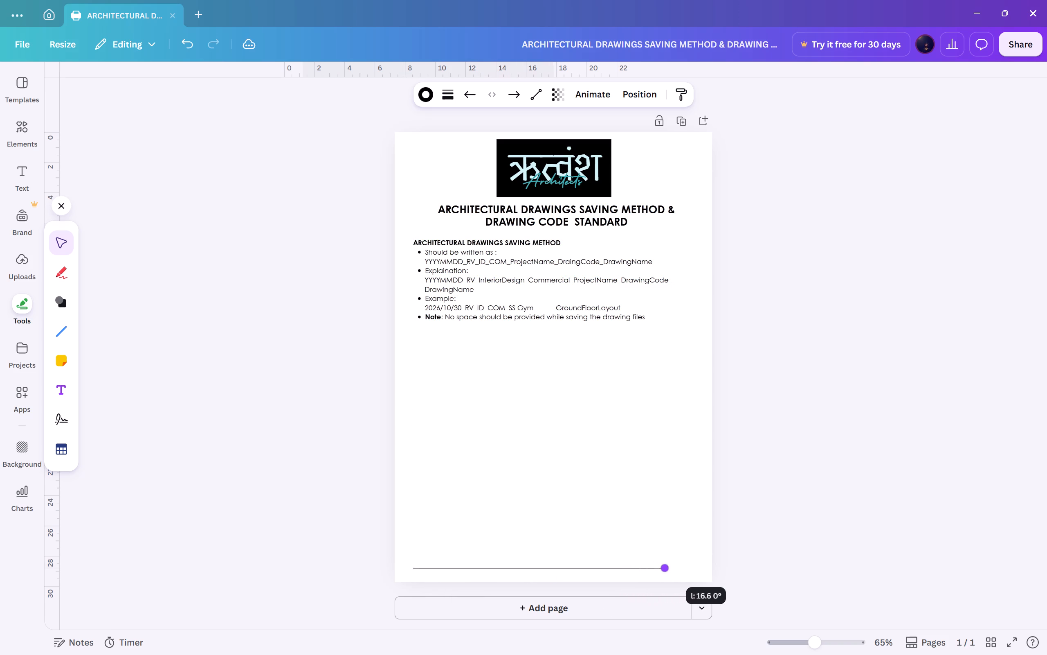
{"action": "left_click_drag", "start_coordinate": [667, 565], "coordinate": [682, 567]}
{"action": "left_click", "coordinate": [770, 528]}
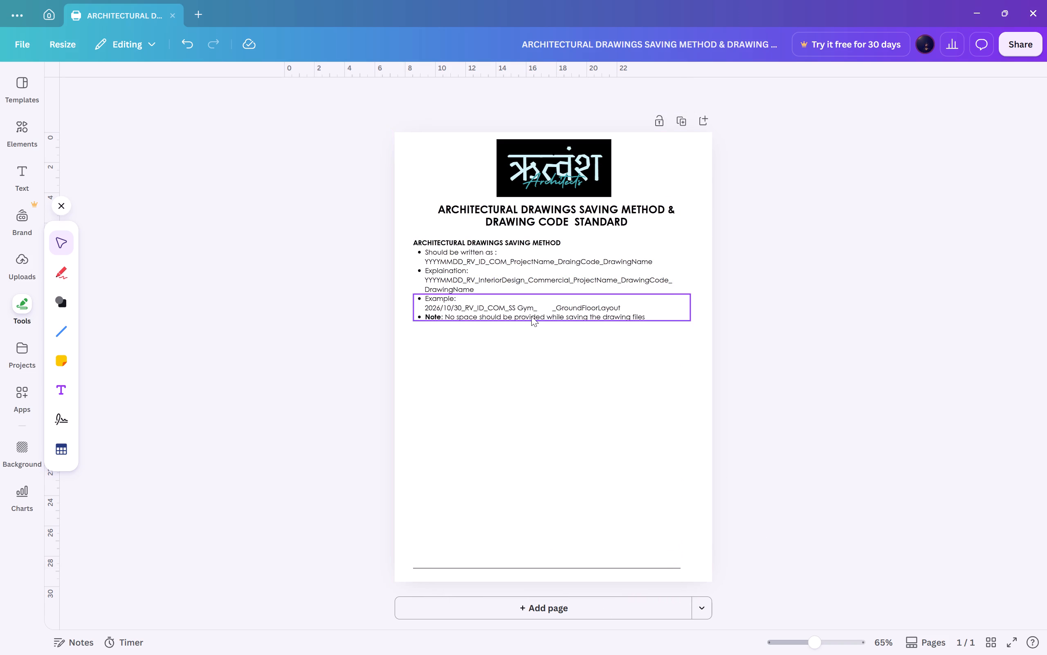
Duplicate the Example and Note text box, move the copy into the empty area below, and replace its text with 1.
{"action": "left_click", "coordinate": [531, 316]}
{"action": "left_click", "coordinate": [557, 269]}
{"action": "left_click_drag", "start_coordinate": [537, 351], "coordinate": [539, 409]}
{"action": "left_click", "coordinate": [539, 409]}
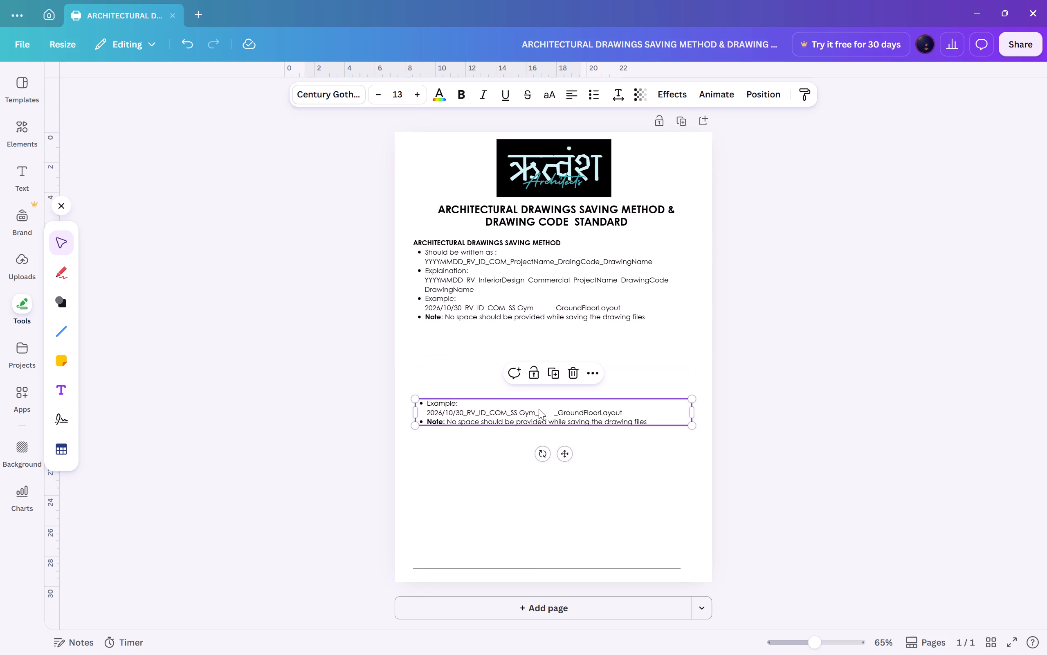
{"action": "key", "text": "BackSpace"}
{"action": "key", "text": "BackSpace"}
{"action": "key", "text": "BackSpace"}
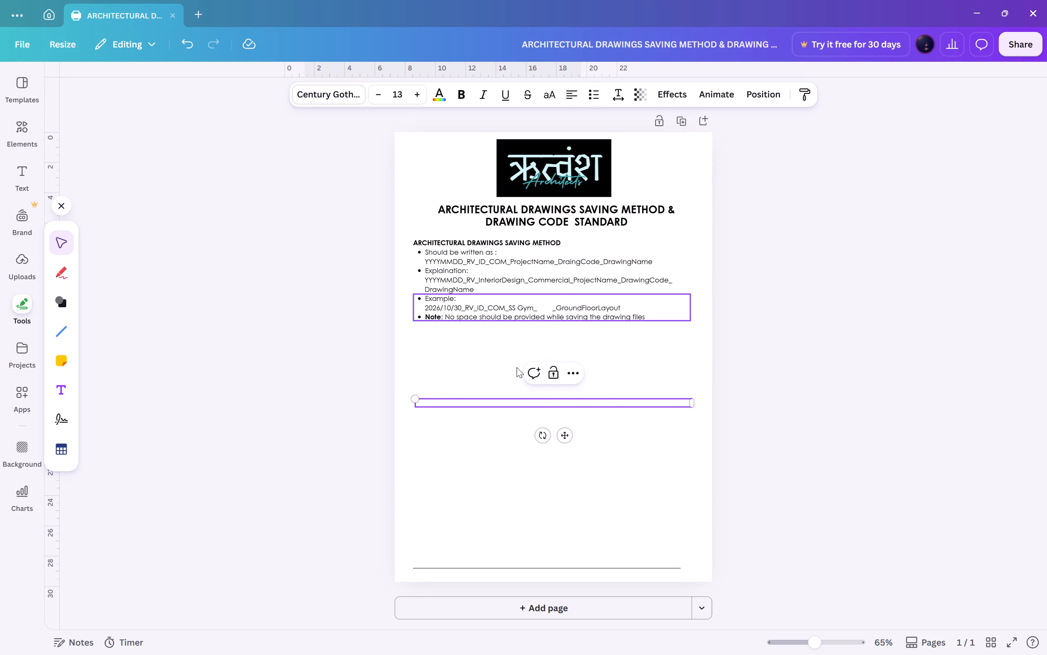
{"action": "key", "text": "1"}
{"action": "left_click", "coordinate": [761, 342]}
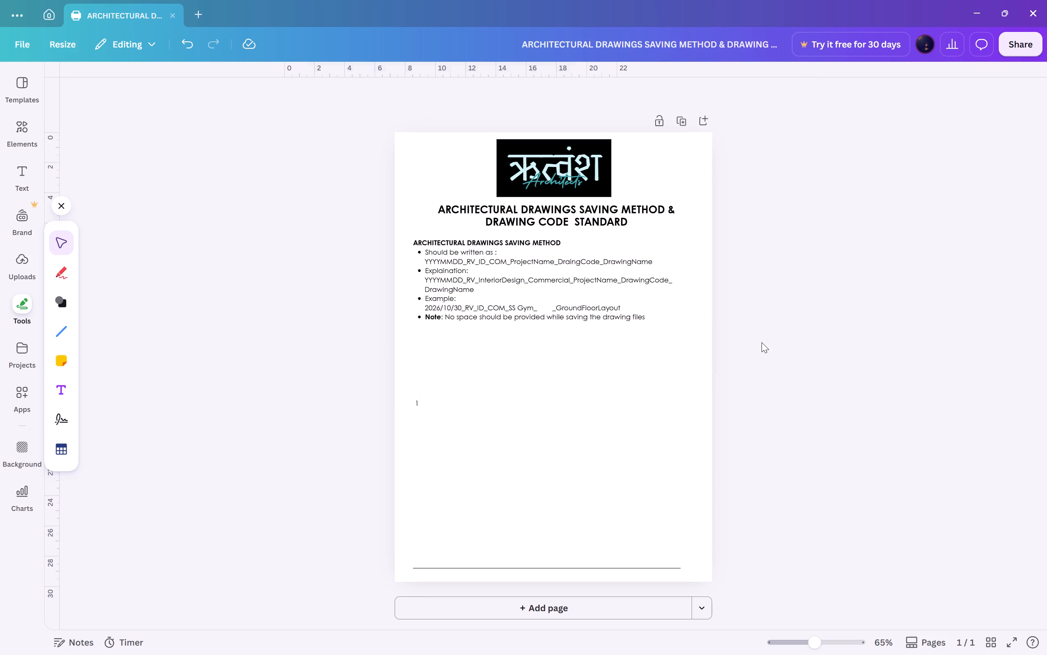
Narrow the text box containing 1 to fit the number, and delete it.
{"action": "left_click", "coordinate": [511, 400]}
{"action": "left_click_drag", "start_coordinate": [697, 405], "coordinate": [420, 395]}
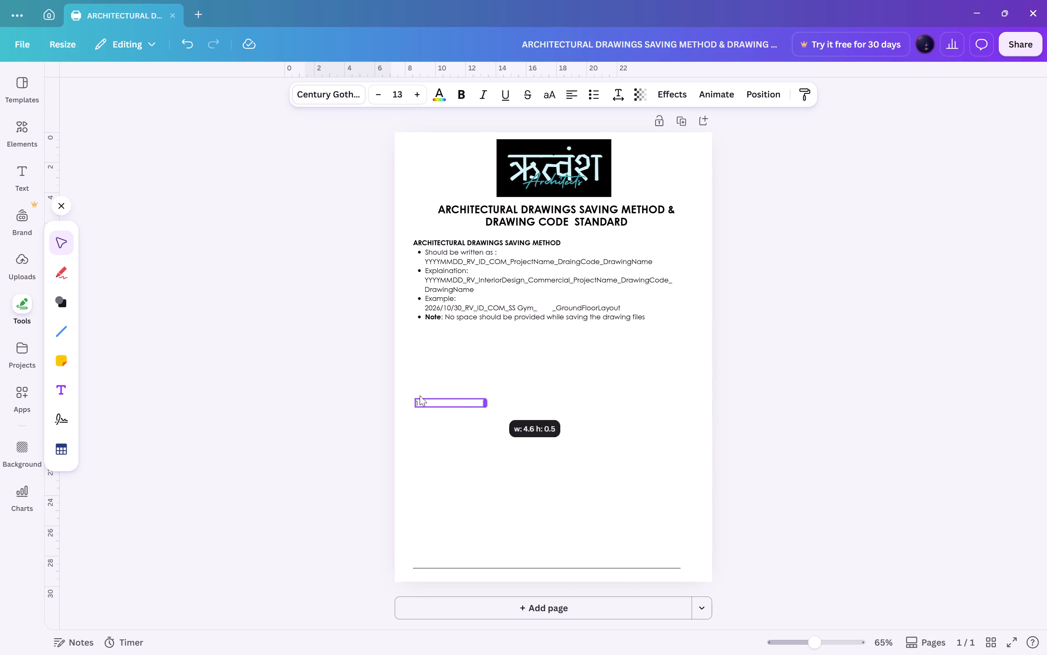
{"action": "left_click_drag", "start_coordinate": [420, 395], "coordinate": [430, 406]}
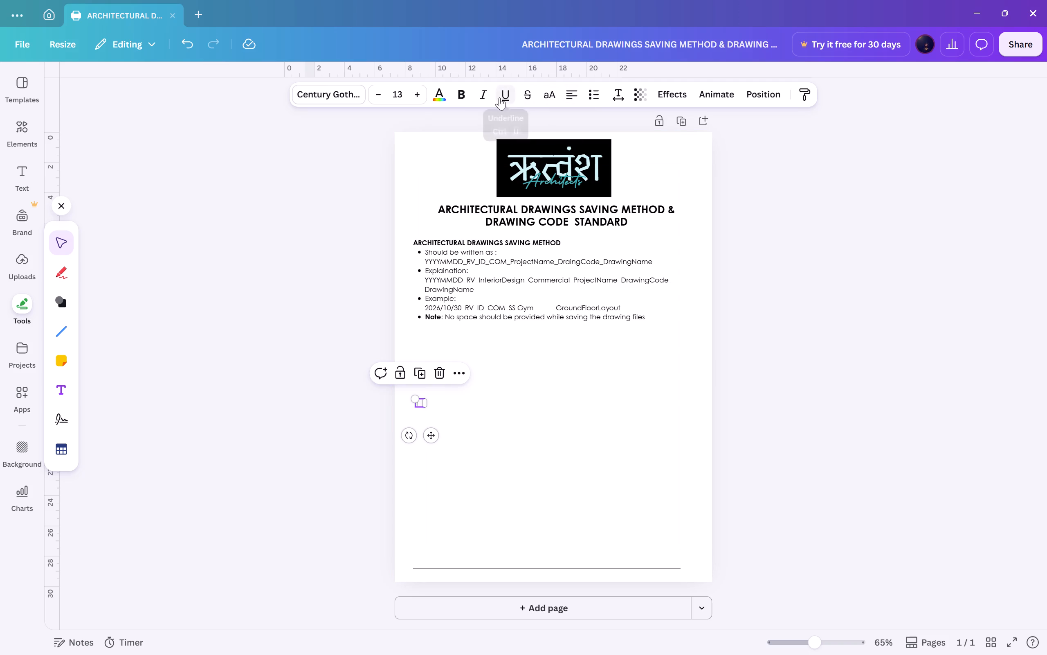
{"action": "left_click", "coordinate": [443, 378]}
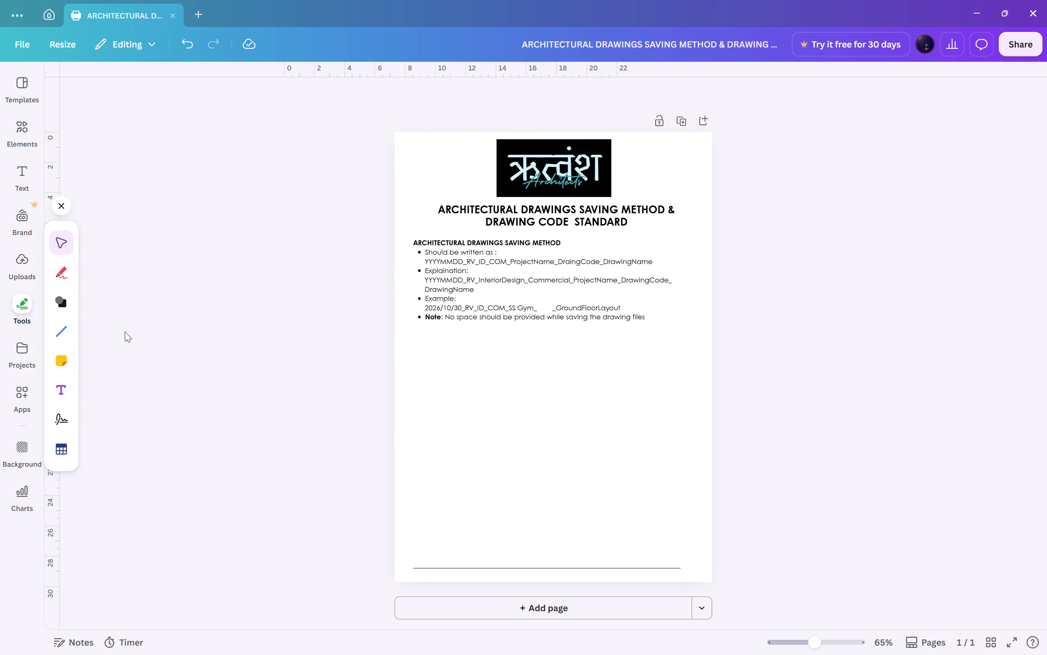
Add a circle to the page with no fill colour and an outline stroke weight of 2.
{"action": "left_click", "coordinate": [66, 208]}
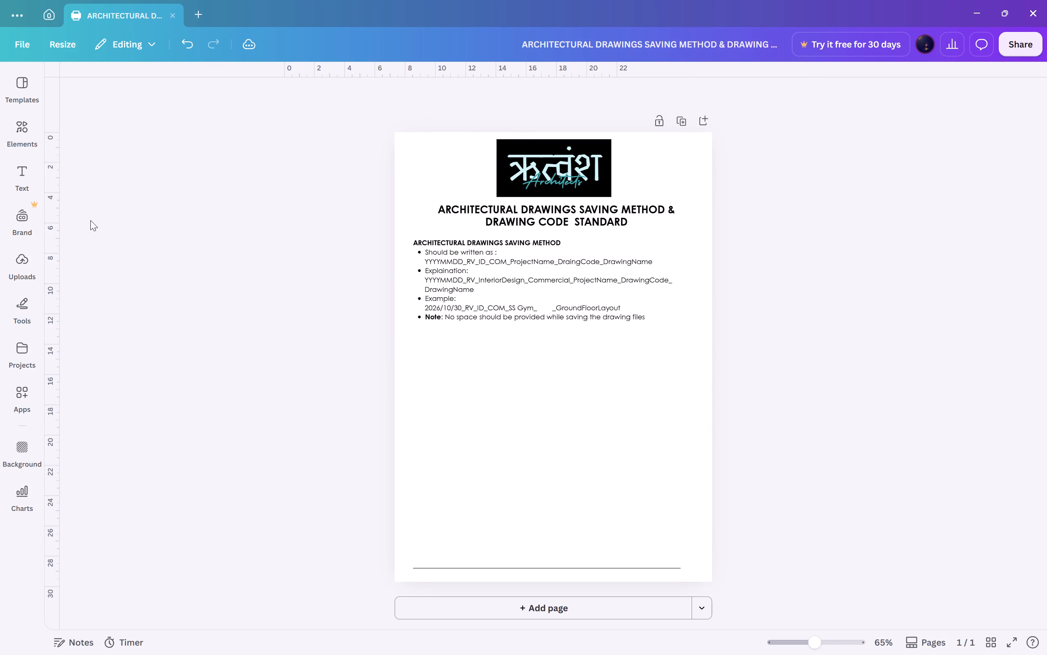
{"action": "key", "text": "c"}
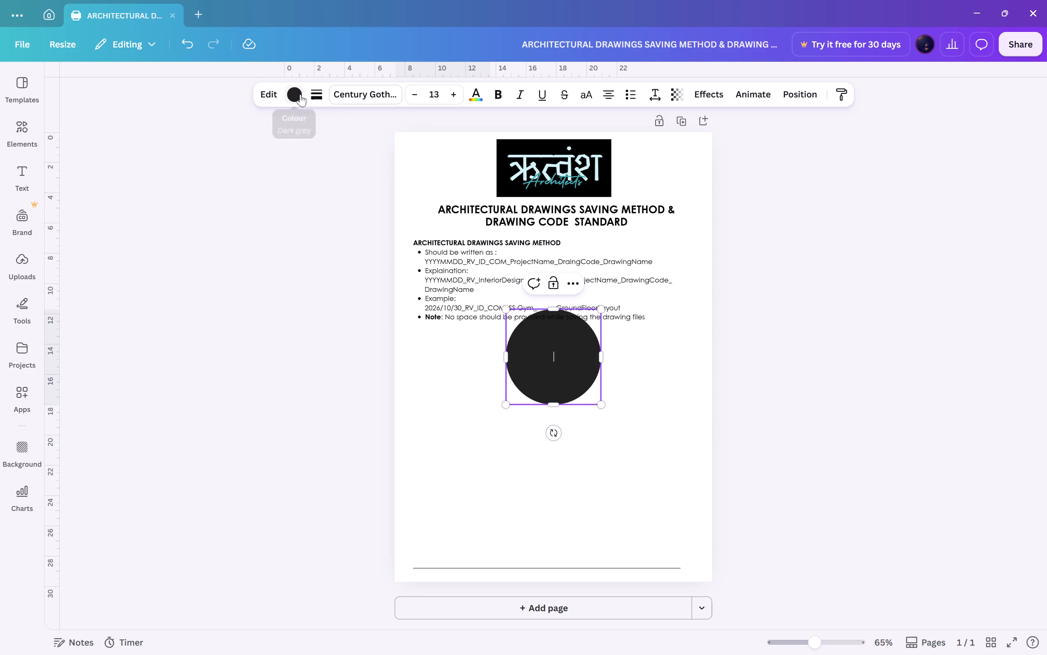
{"action": "left_click", "coordinate": [300, 94]}
{"action": "left_click", "coordinate": [117, 217]}
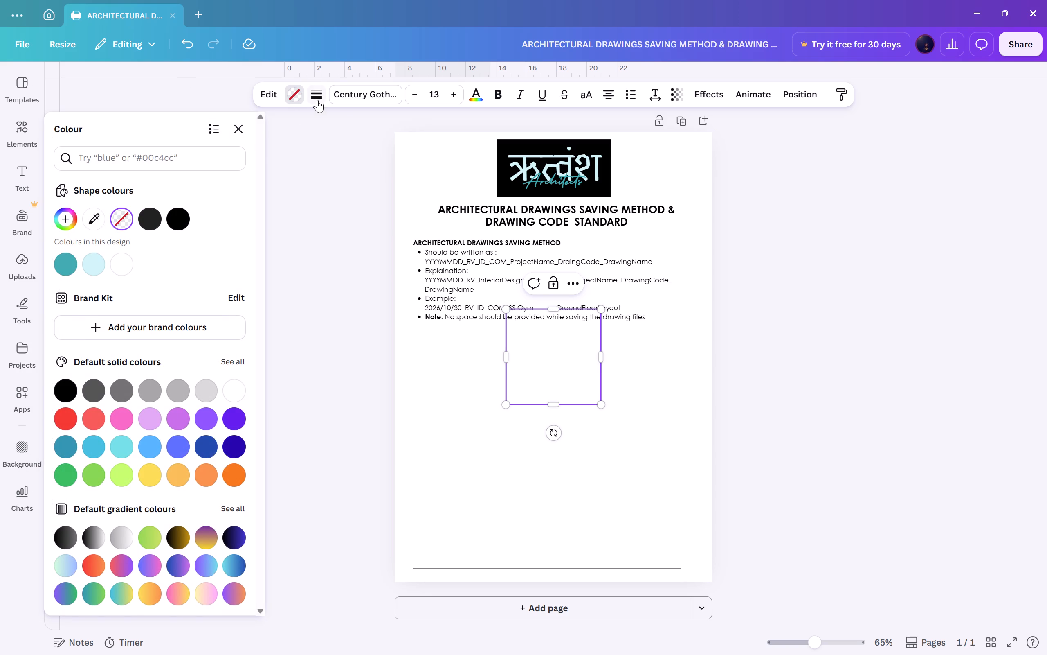
{"action": "left_click", "coordinate": [317, 100]}
{"action": "left_click", "coordinate": [403, 182]}
{"action": "key", "text": "BackSpace"}
{"action": "key", "text": "2"}
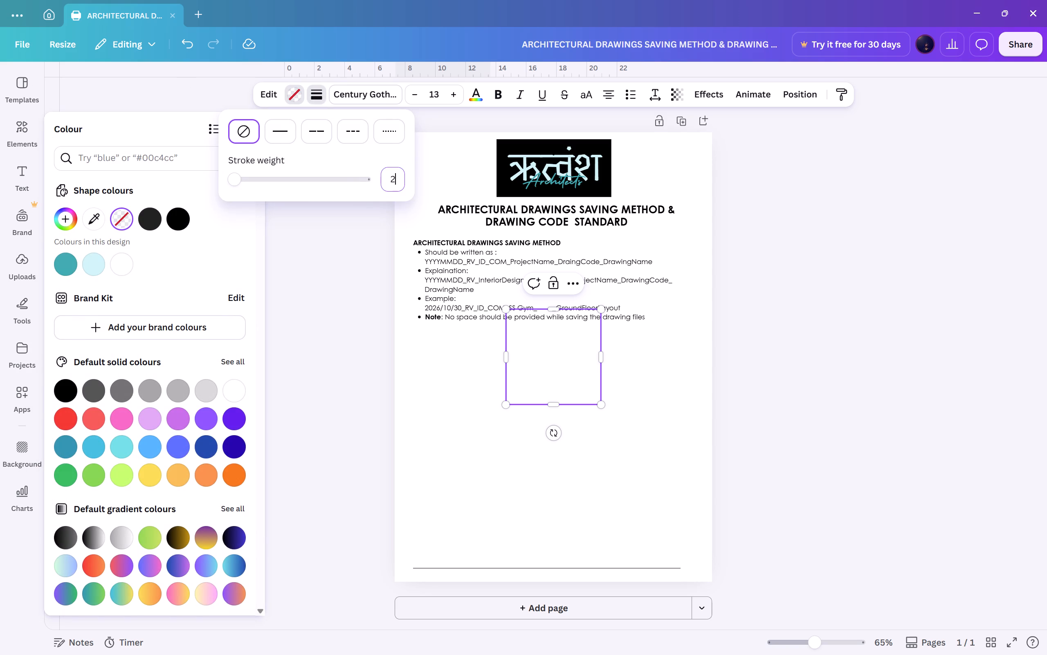
{"action": "key", "text": "Return"}
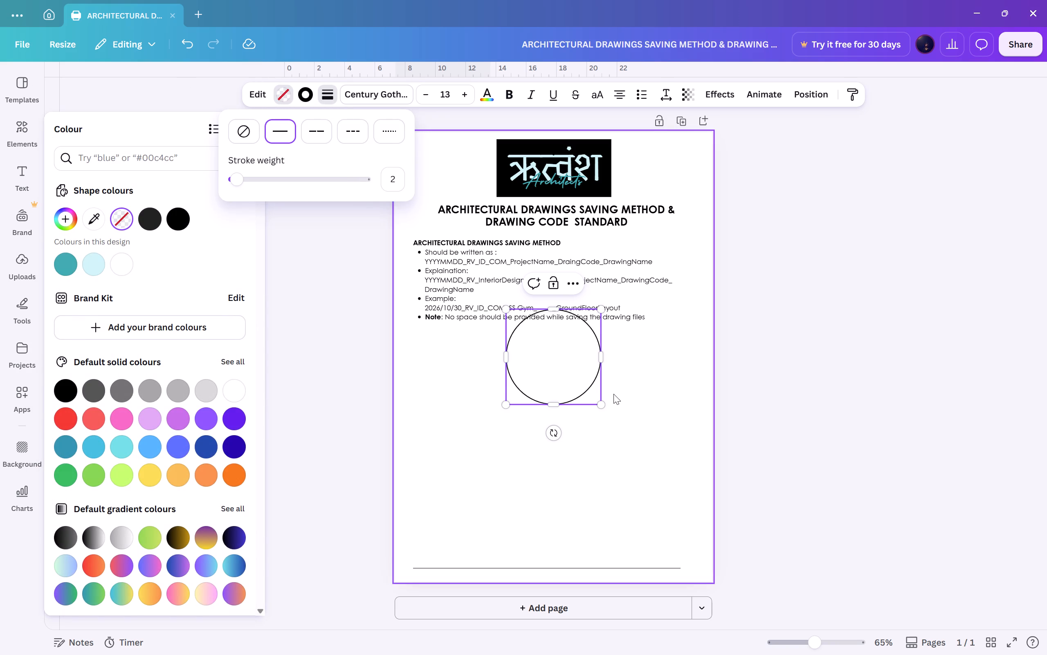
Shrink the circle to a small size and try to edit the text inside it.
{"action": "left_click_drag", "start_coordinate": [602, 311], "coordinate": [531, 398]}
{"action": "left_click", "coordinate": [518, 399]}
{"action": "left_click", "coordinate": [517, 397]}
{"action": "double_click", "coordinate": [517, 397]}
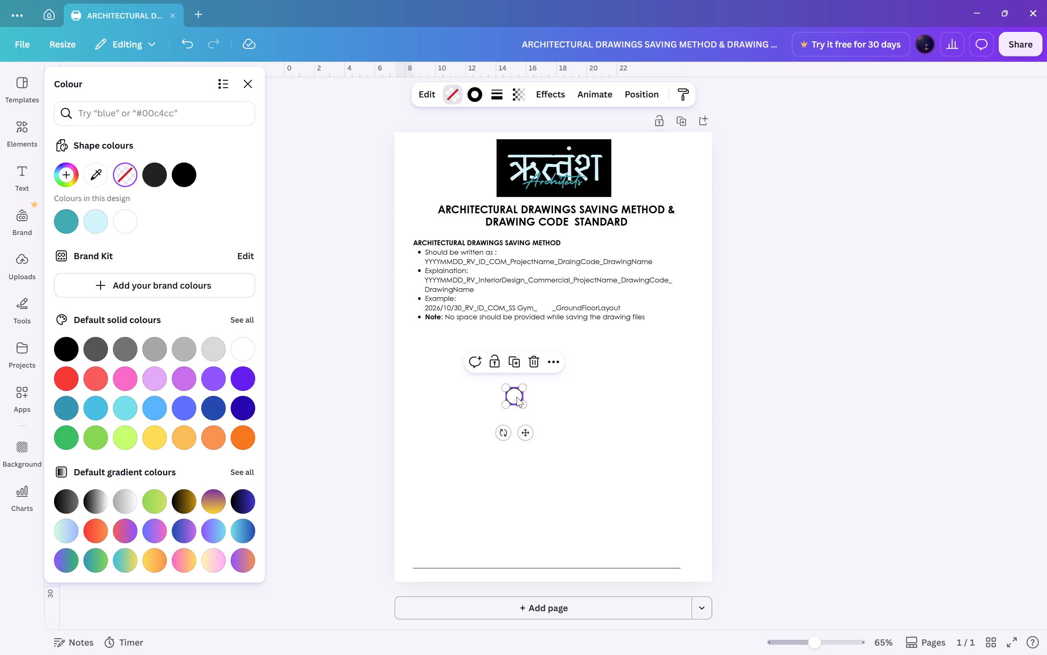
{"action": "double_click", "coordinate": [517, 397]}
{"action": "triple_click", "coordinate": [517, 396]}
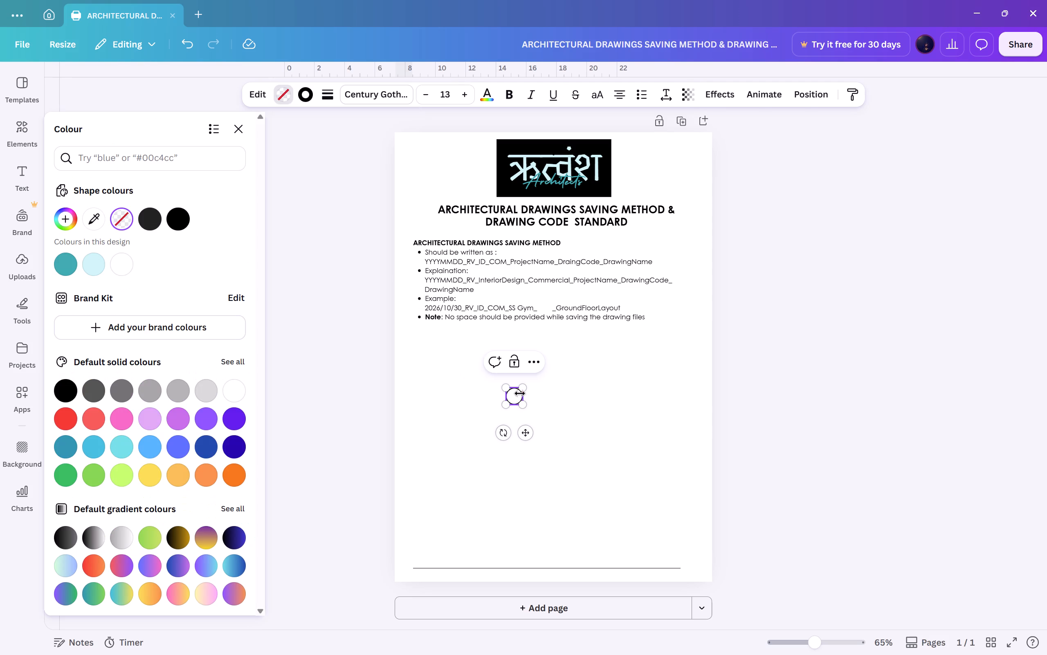
Enlarge the circle to about 5.3 cm across and enter 1 inside it.
{"action": "left_click_drag", "start_coordinate": [524, 387], "coordinate": [611, 346]}
{"action": "double_click", "coordinate": [557, 376]}
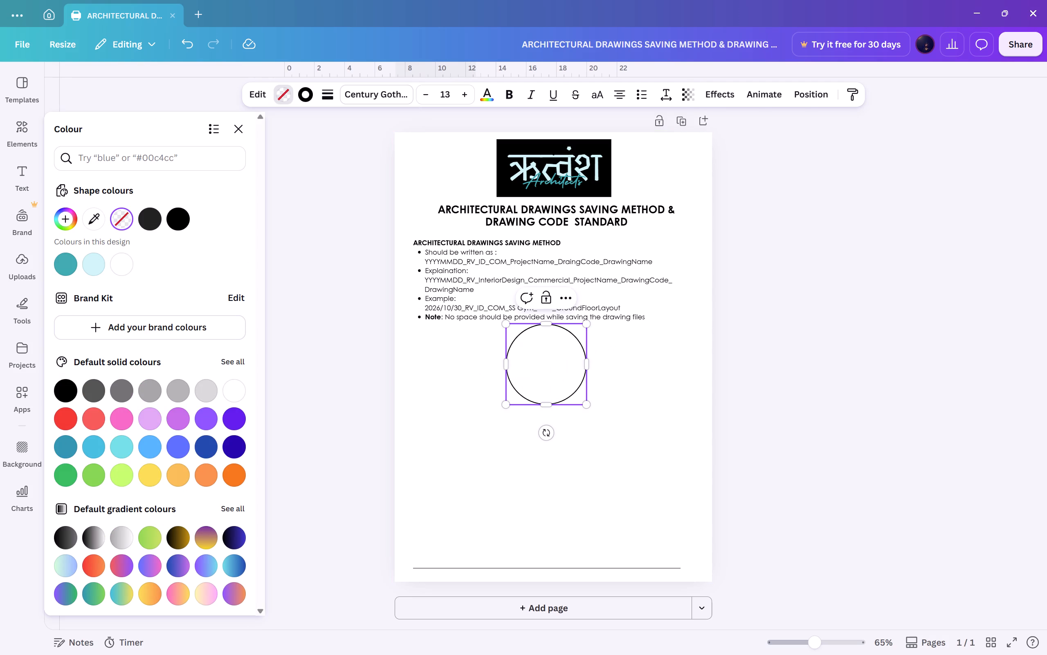
{"action": "triple_click", "coordinate": [548, 365]}
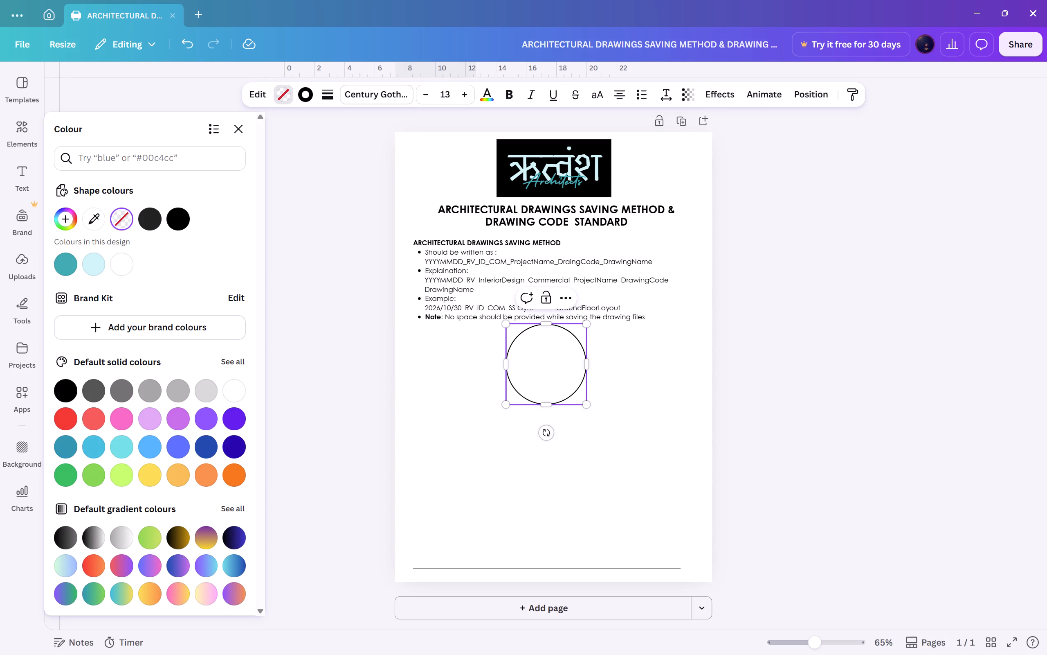
{"action": "key", "text": "1"}
Change the text colour of the number 1 inside the circle to black.
{"action": "triple_click", "coordinate": [548, 364]}
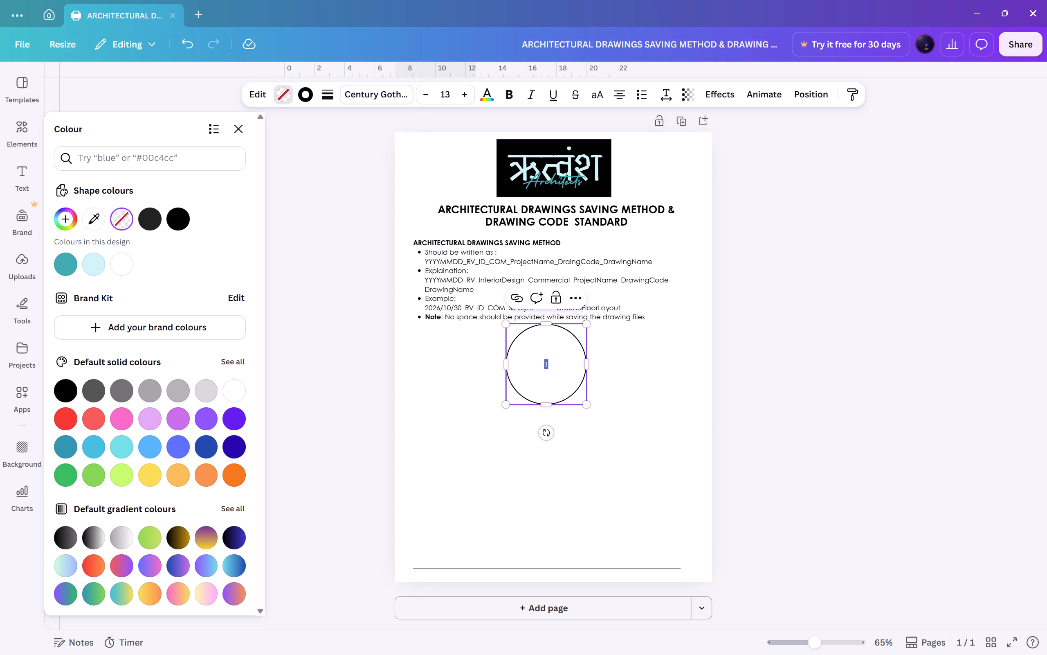
{"action": "left_click", "coordinate": [558, 364]}
{"action": "left_click", "coordinate": [550, 365]}
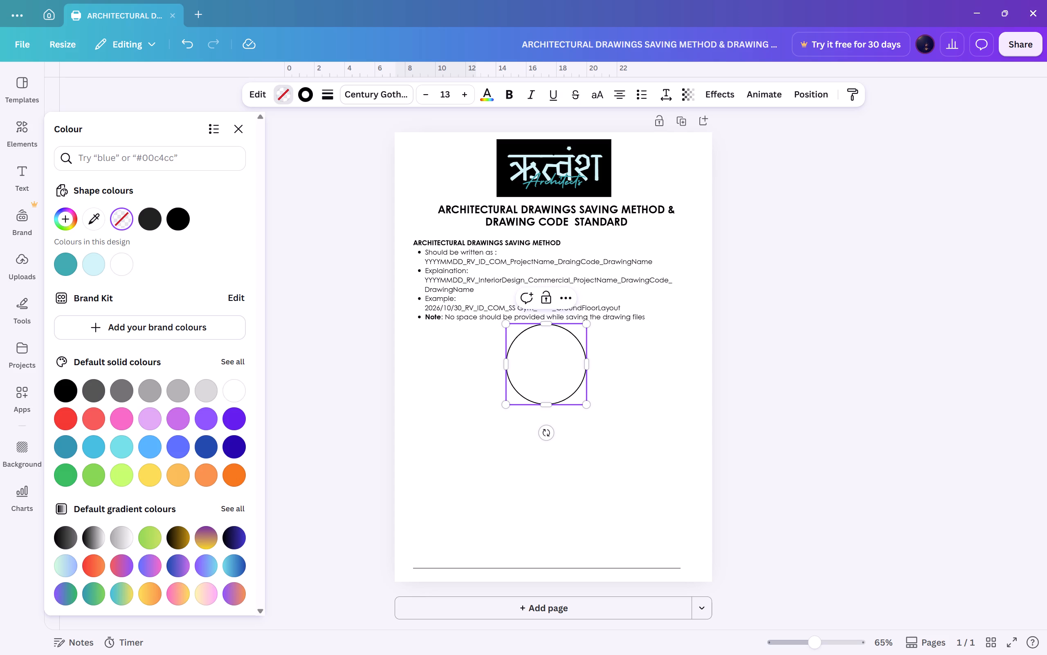
{"action": "left_click", "coordinate": [553, 364]}
{"action": "double_click", "coordinate": [553, 364]}
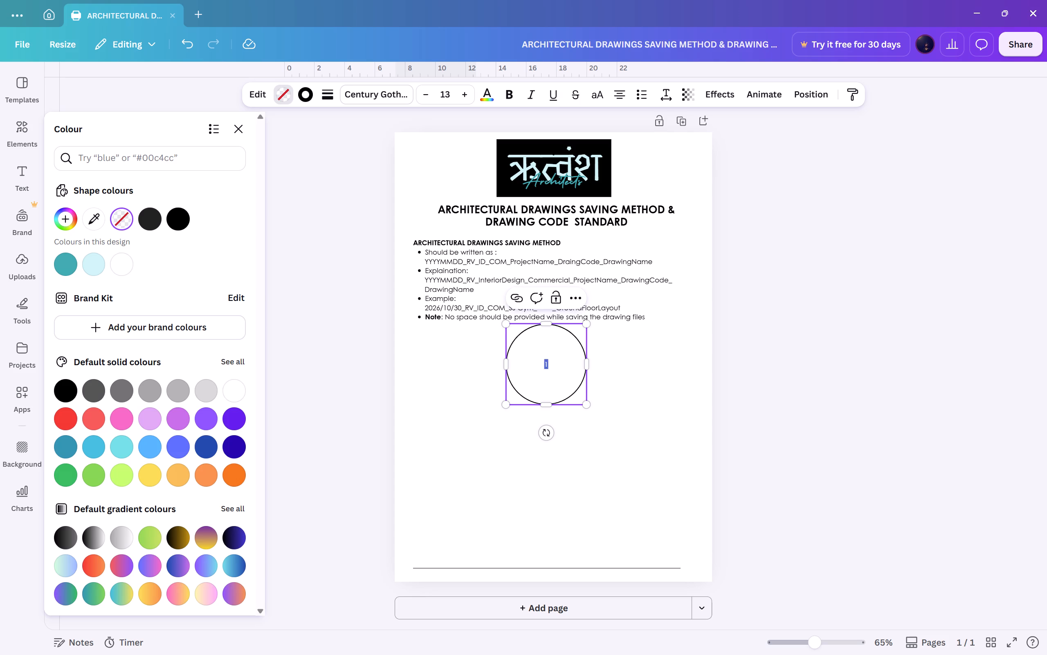
{"action": "left_click", "coordinate": [553, 364]}
{"action": "double_click", "coordinate": [553, 364]}
{"action": "left_click", "coordinate": [488, 100]}
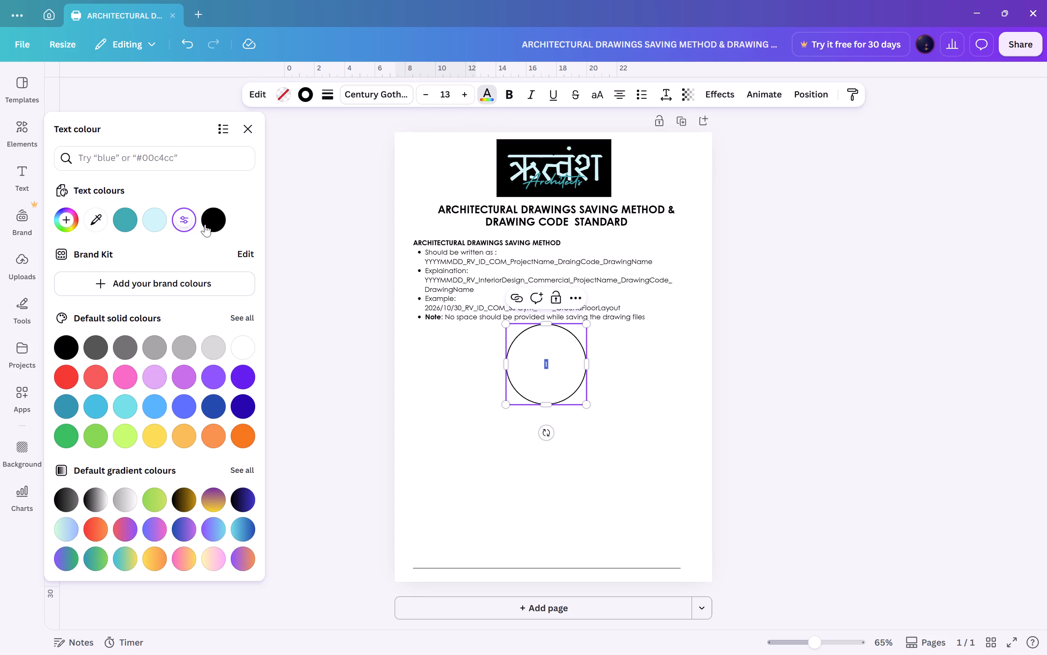
{"action": "left_click", "coordinate": [205, 224]}
{"action": "left_click", "coordinate": [350, 318]}
{"action": "left_click", "coordinate": [368, 326]}
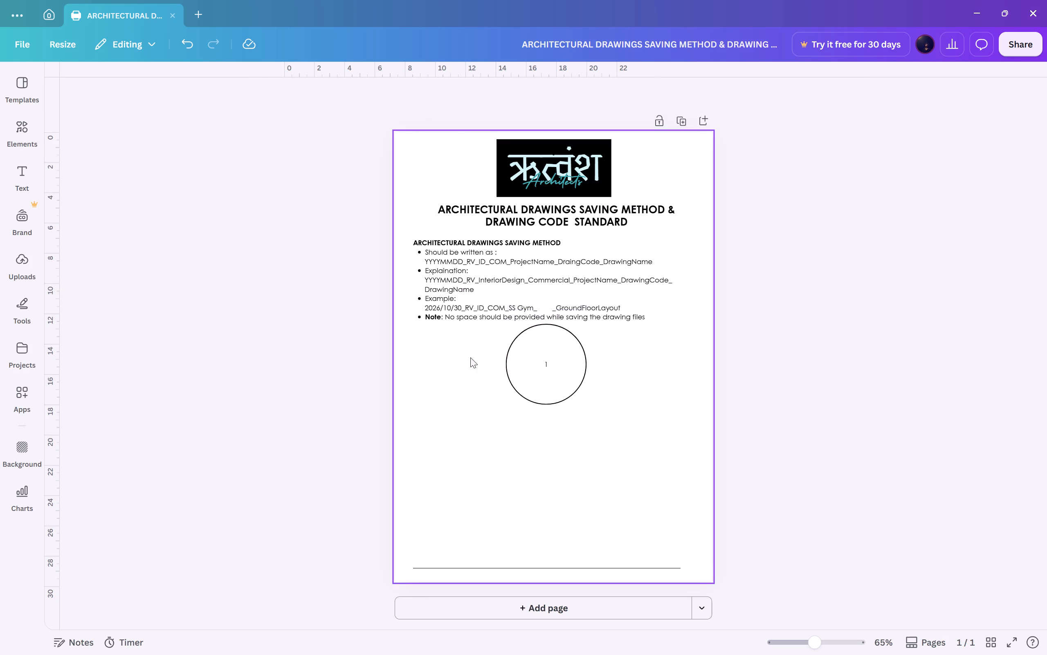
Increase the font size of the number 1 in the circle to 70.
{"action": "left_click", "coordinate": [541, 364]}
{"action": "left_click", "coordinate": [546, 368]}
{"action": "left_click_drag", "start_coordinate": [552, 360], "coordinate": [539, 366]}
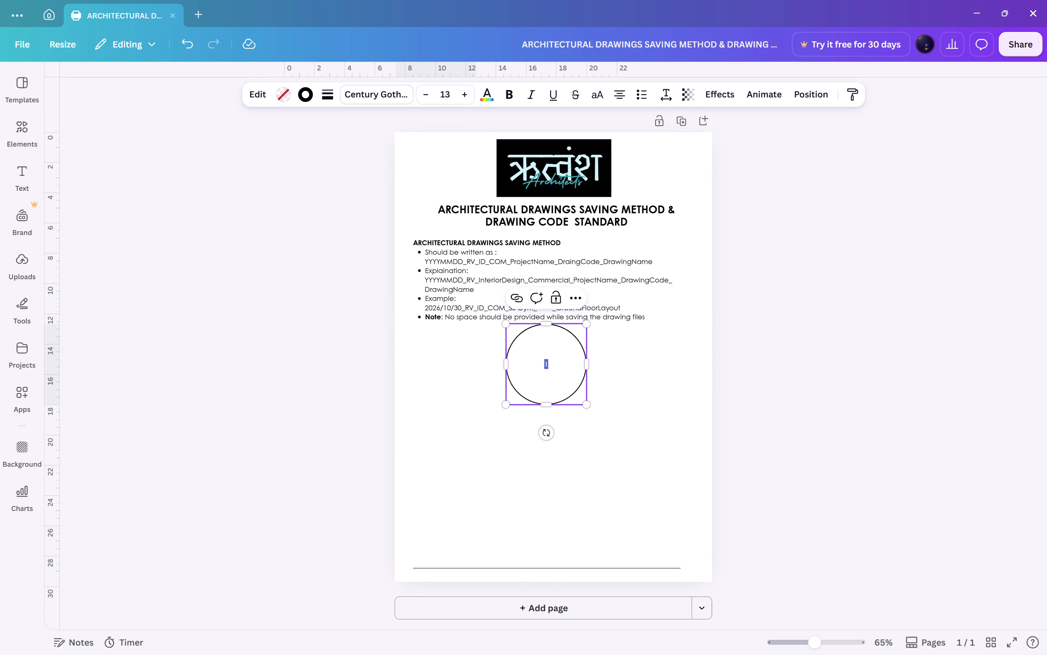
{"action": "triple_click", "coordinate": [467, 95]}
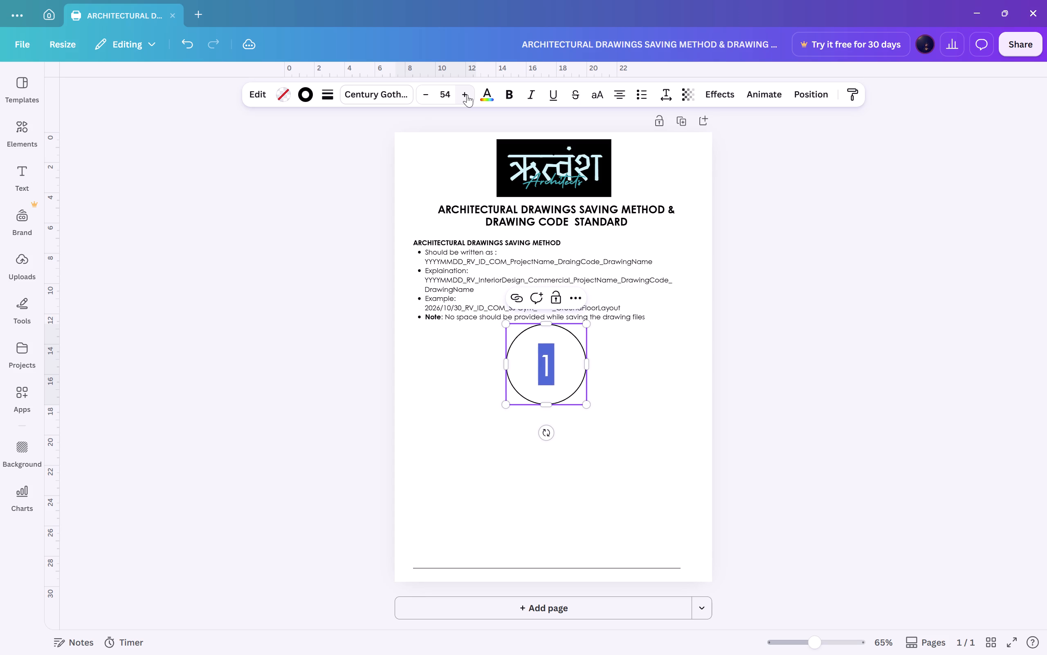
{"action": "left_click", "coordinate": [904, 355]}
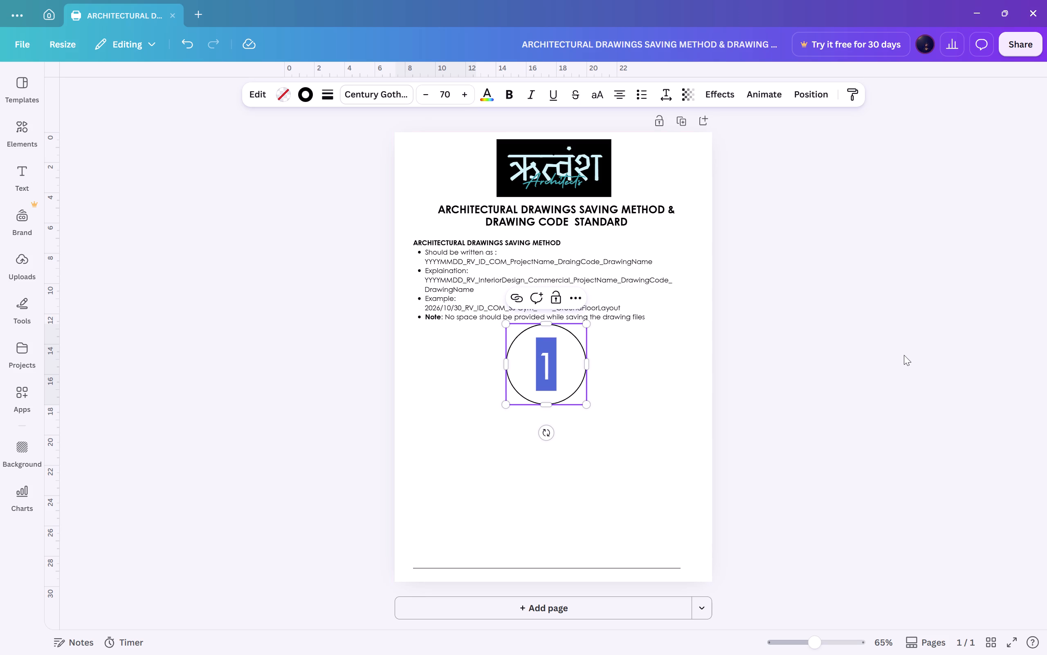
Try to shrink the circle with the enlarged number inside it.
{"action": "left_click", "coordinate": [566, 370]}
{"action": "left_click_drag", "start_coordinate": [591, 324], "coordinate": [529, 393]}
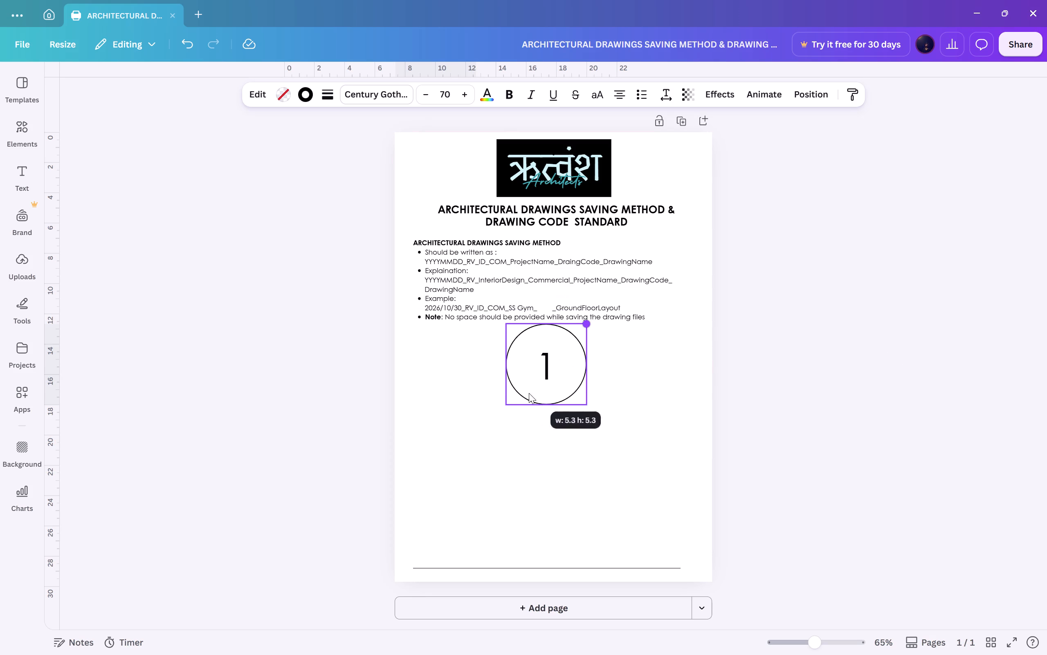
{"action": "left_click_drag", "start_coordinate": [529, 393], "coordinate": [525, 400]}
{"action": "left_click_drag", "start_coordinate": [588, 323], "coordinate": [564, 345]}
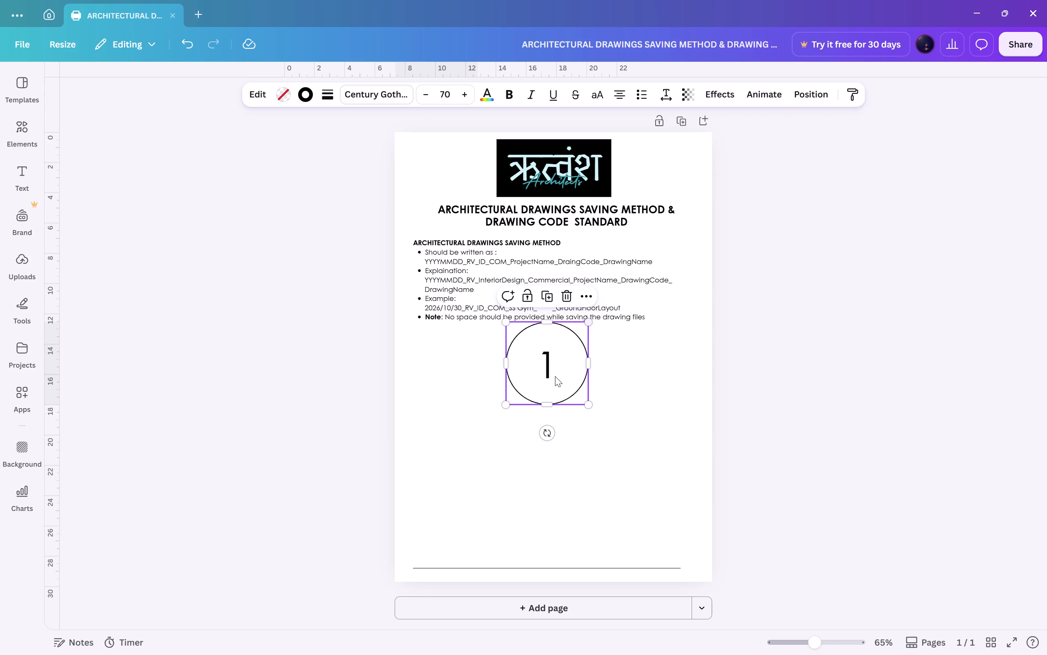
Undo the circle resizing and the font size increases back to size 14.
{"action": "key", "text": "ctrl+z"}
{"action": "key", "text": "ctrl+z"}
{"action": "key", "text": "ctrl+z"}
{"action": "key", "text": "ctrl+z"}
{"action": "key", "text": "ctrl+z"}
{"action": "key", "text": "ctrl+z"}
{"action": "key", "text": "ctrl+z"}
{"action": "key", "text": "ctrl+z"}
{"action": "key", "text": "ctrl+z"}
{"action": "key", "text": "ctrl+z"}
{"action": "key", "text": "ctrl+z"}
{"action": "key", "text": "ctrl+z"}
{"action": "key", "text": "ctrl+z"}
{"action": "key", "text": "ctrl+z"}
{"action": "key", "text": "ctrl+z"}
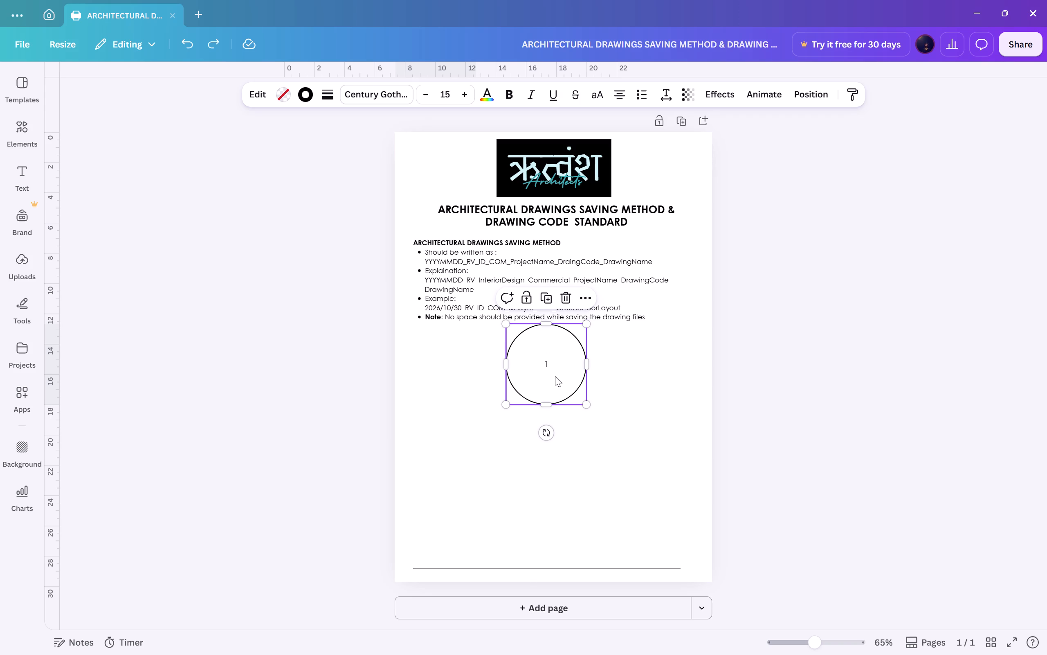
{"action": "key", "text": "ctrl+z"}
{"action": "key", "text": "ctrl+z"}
Shrink the circle so that it fits closely around the number 1.
{"action": "left_click_drag", "start_coordinate": [587, 323], "coordinate": [575, 341]}
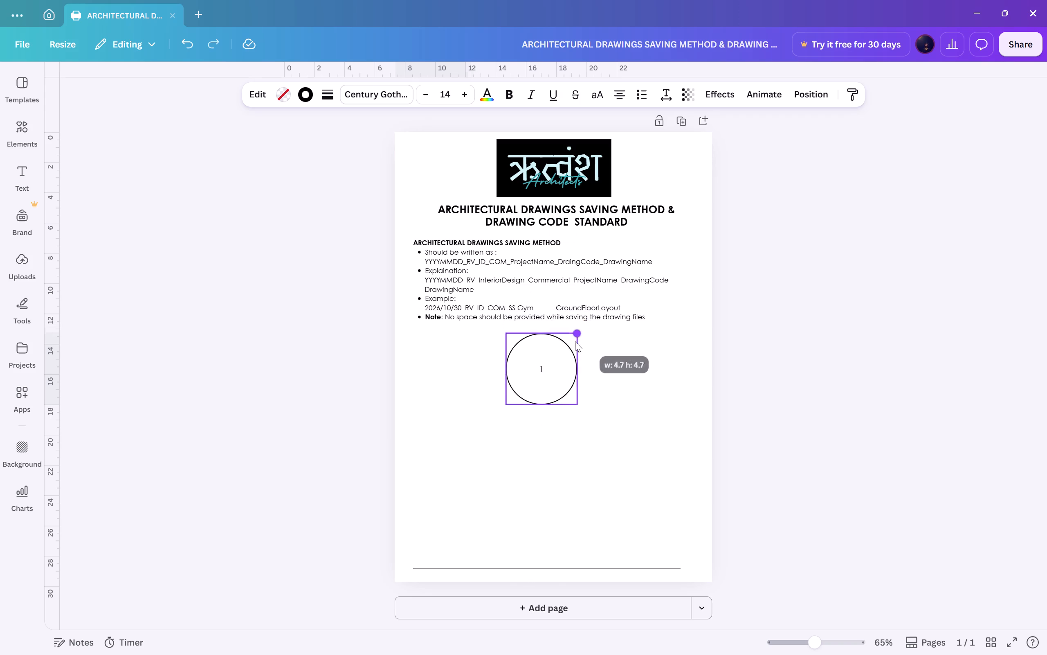
{"action": "left_click_drag", "start_coordinate": [575, 341], "coordinate": [510, 429]}
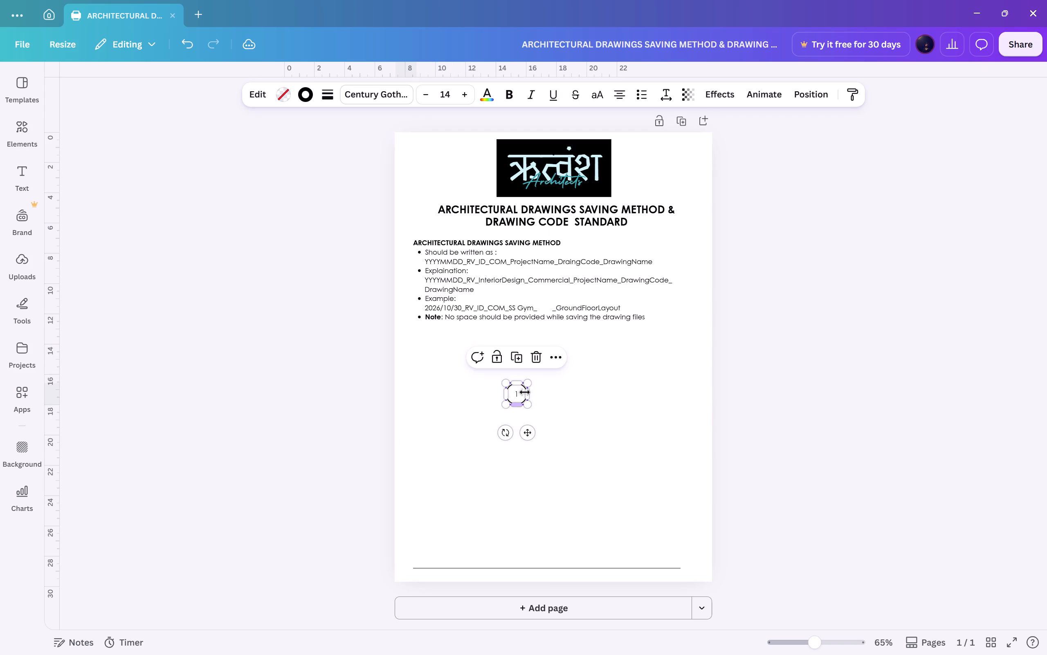
{"action": "left_click_drag", "start_coordinate": [529, 385], "coordinate": [520, 399]}
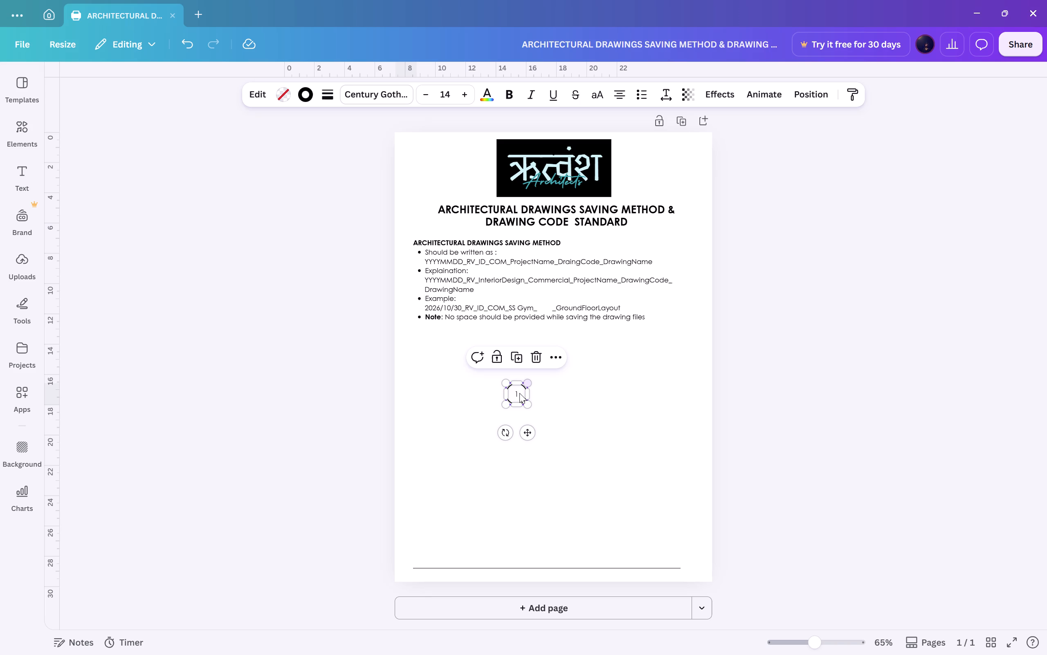
{"action": "left_click", "coordinate": [519, 392]}
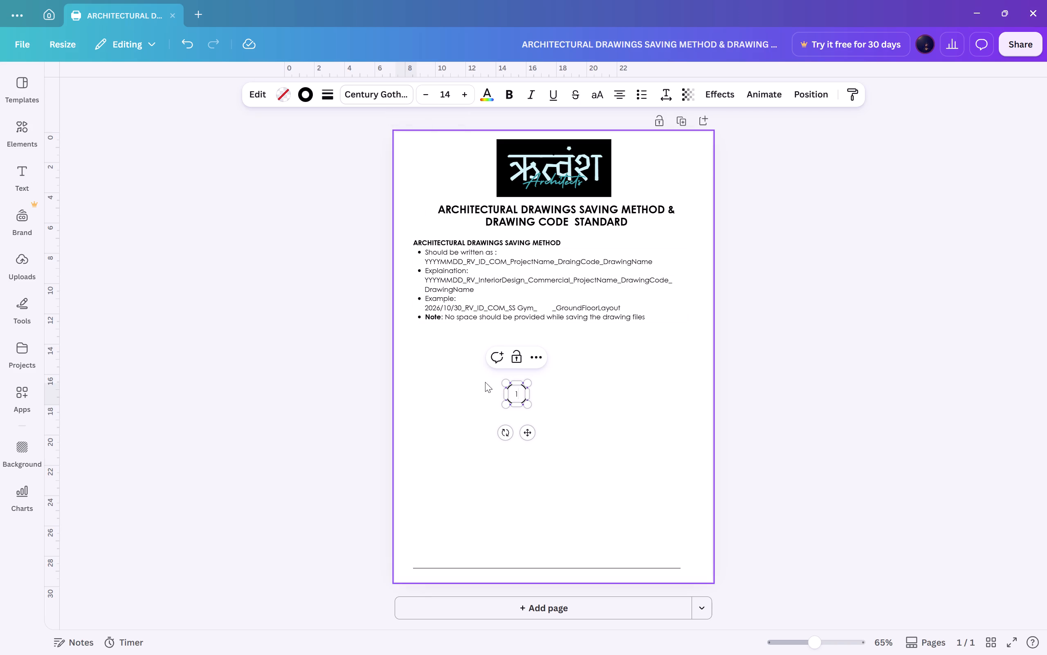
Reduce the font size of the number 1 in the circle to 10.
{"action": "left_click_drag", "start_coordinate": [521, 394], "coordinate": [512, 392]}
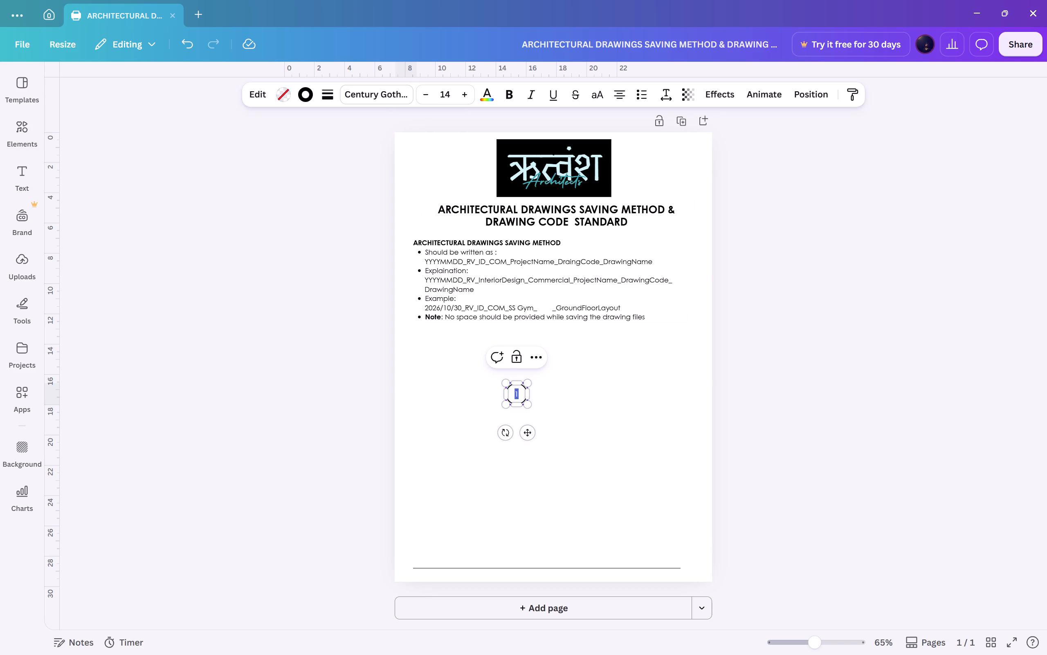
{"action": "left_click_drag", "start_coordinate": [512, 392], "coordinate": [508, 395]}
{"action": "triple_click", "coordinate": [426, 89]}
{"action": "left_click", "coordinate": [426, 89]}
Shrink the circle to about 1.1 by 1.1 cm.
{"action": "left_click_drag", "start_coordinate": [530, 383], "coordinate": [519, 406]}
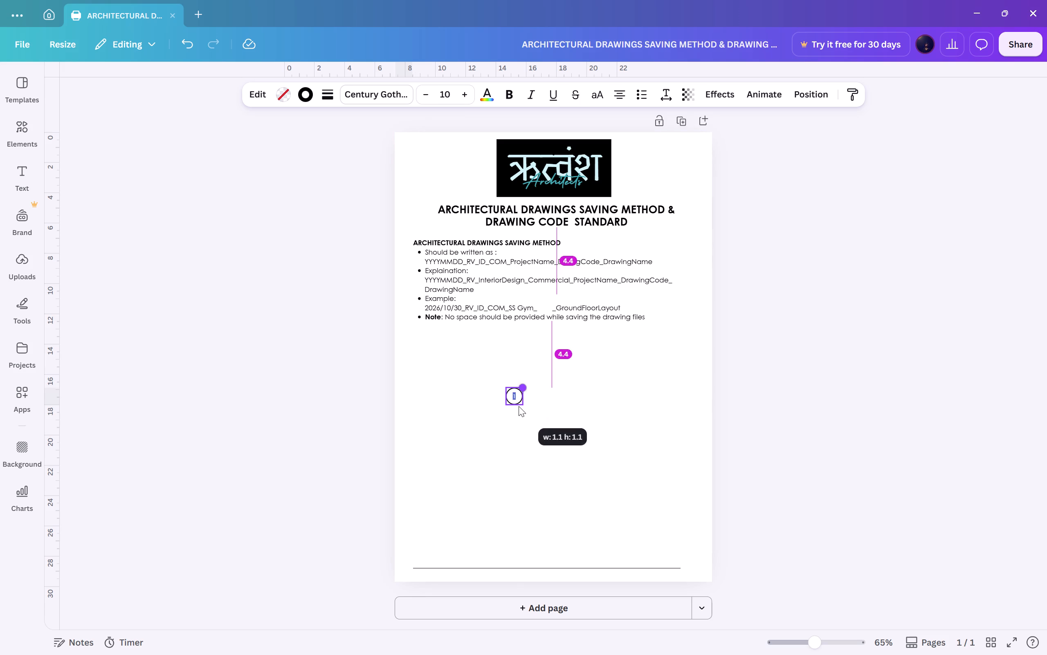
{"action": "left_click_drag", "start_coordinate": [519, 406], "coordinate": [519, 407]}
{"action": "left_click", "coordinate": [350, 436]}
Delete the number 1 from inside the circle, leaving the circle empty.
{"action": "double_click", "coordinate": [517, 394]}
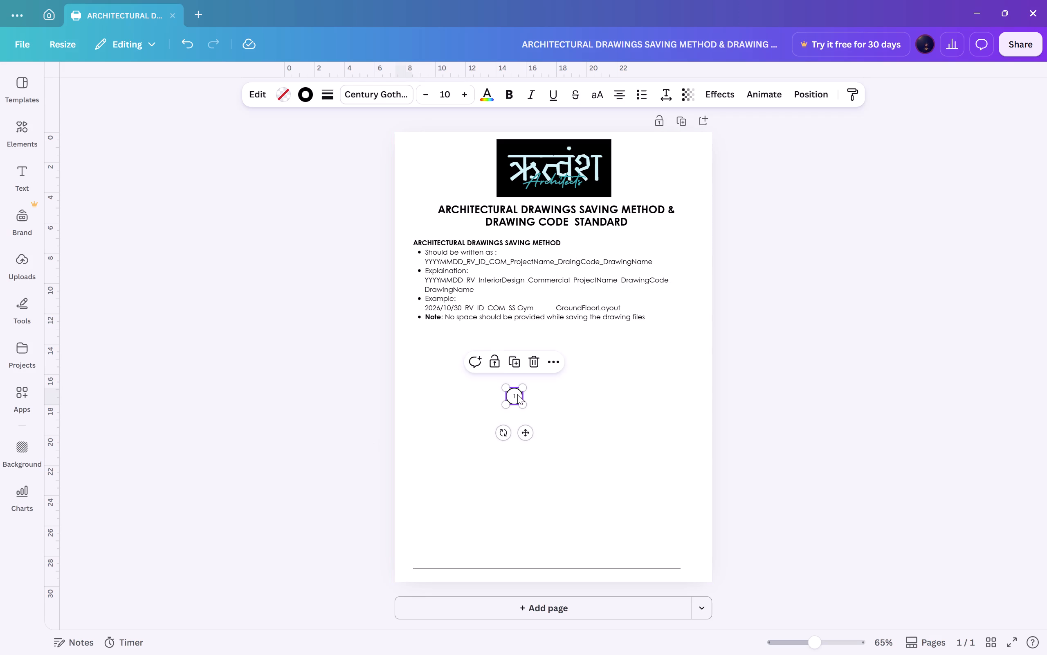
{"action": "key", "text": "BackSpace"}
{"action": "key", "text": "BackSpace"}
{"action": "left_click", "coordinate": [328, 451]}
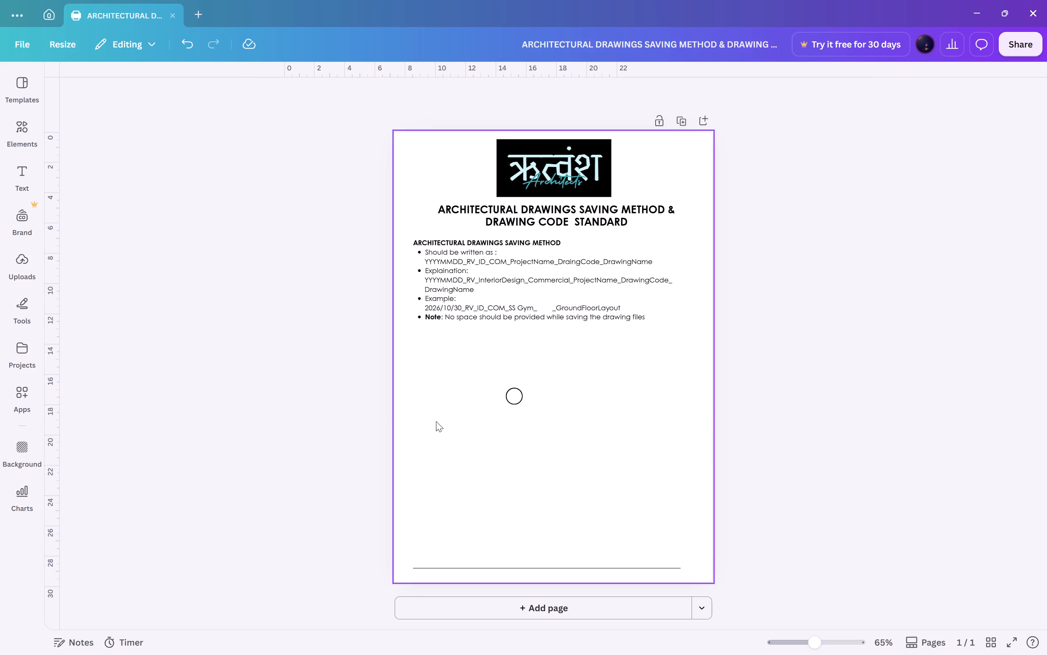
Move the empty circle to the right-hand end of the footer line.
{"action": "left_click_drag", "start_coordinate": [510, 396], "coordinate": [685, 568]}
{"action": "left_click", "coordinate": [770, 529]}
Set the stroke weight of the footer line to 2.
{"action": "left_click", "coordinate": [640, 566]}
{"action": "left_click", "coordinate": [444, 93]}
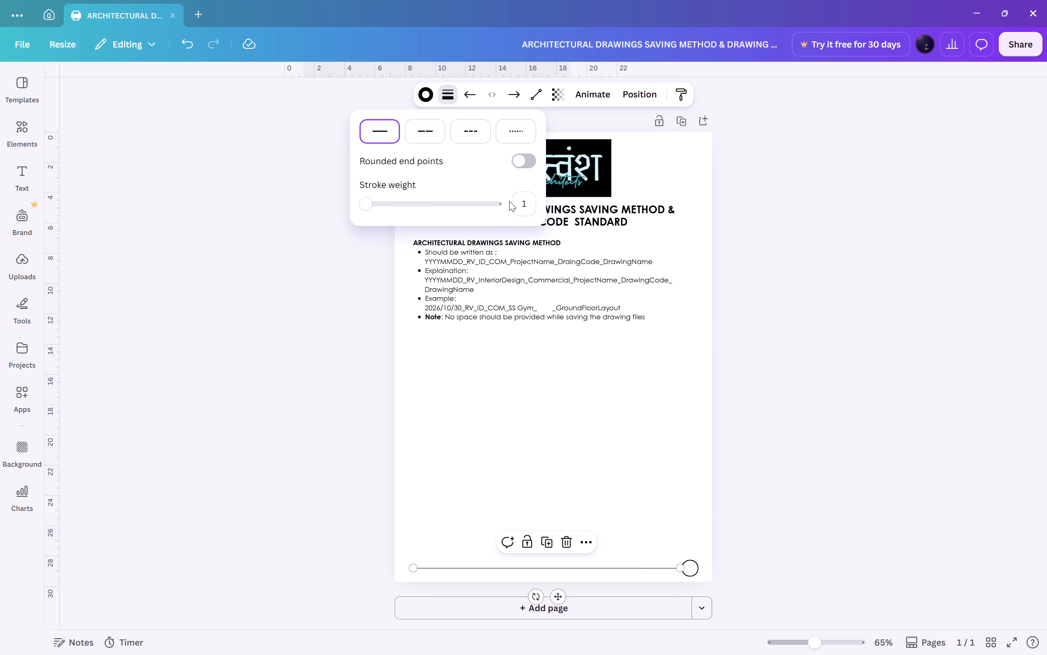
{"action": "left_click", "coordinate": [538, 199]}
{"action": "left_click", "coordinate": [529, 201]}
{"action": "key", "text": "BackSpace"}
{"action": "key", "text": "2"}
{"action": "key", "text": "Return"}
{"action": "left_click", "coordinate": [894, 451]}
{"action": "left_click", "coordinate": [886, 448]}
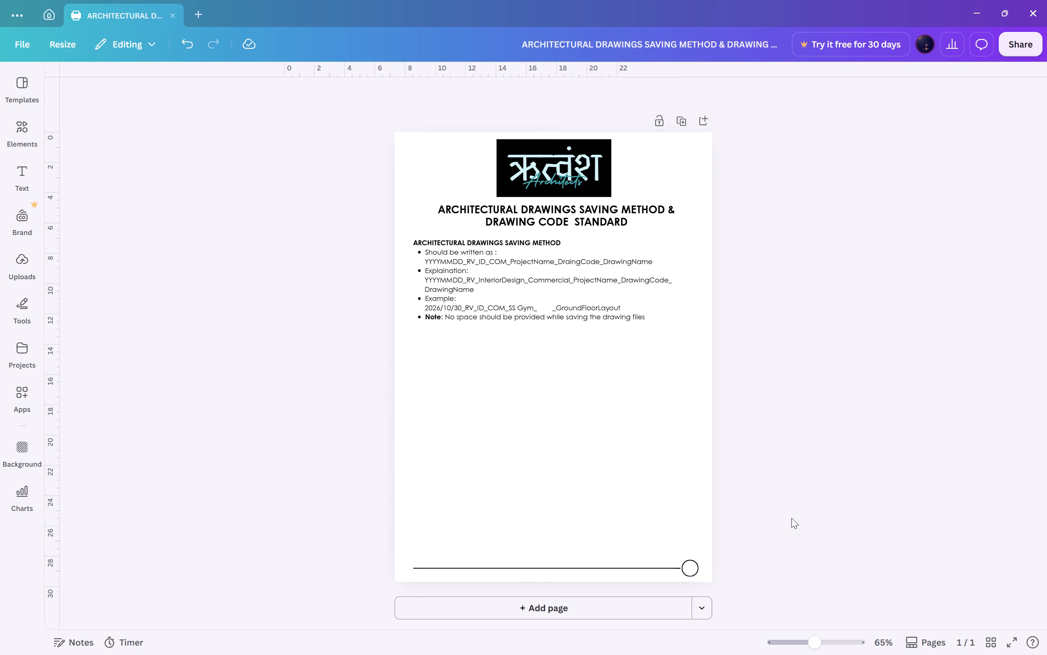
Duplicate the Example and Note text box below the original, replace its text with an unbulleted 1, and narrow the box around it.
{"action": "left_click", "coordinate": [533, 317]}
{"action": "left_click", "coordinate": [550, 271]}
{"action": "left_click_drag", "start_coordinate": [553, 318], "coordinate": [551, 362]}
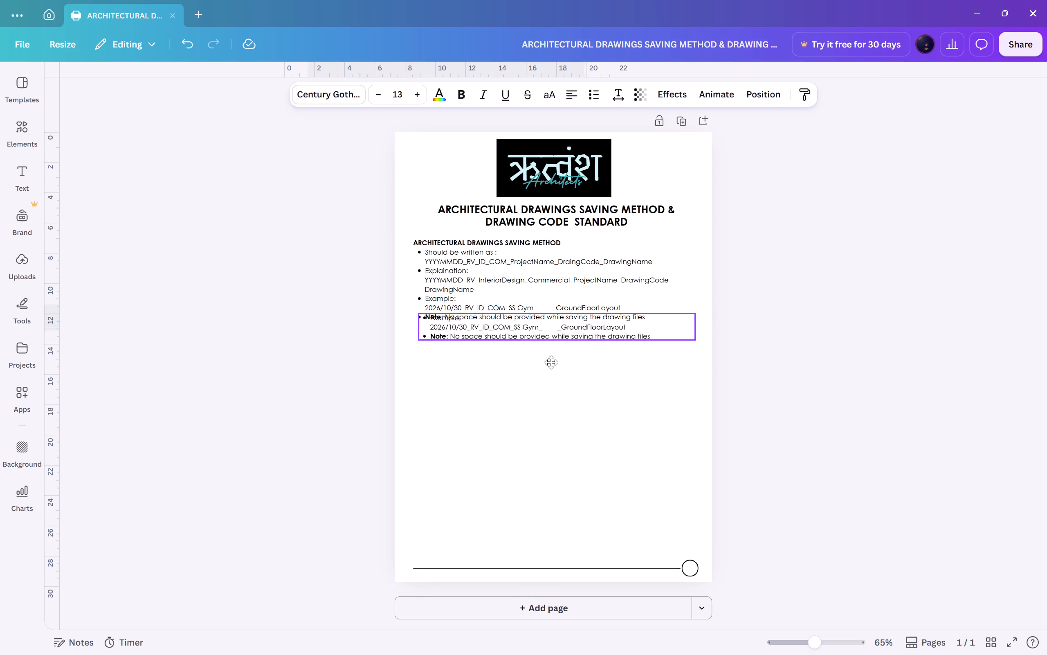
{"action": "left_click_drag", "start_coordinate": [551, 362], "coordinate": [547, 387]}
{"action": "left_click", "coordinate": [547, 387]}
{"action": "key", "text": "BackSpace"}
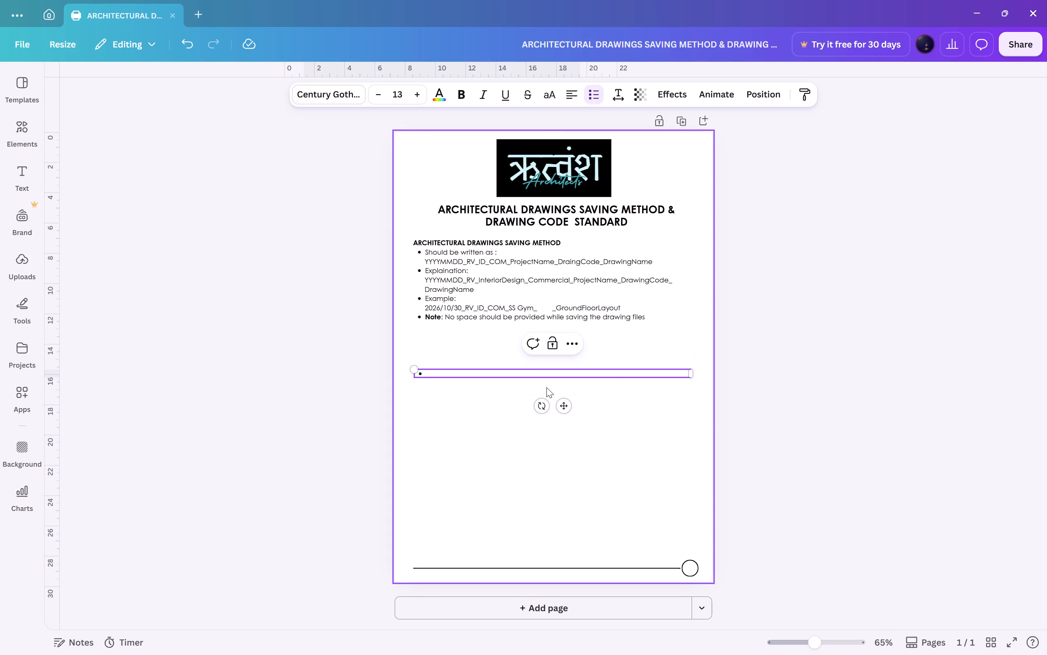
{"action": "key", "text": "BackSpace"}
{"action": "key", "text": "1"}
{"action": "left_click_drag", "start_coordinate": [697, 375], "coordinate": [528, 373]}
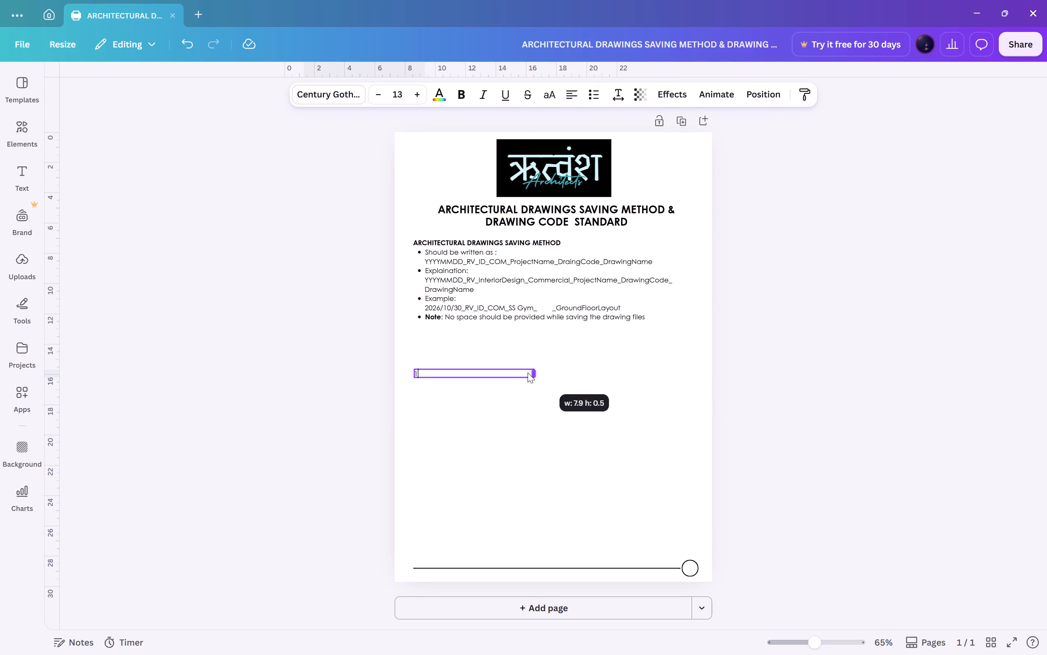
{"action": "left_click_drag", "start_coordinate": [528, 373], "coordinate": [434, 380]}
Centre-align the number 1 in its text box and place it in the middle of the footer circle.
{"action": "left_click_drag", "start_coordinate": [436, 405], "coordinate": [706, 603]}
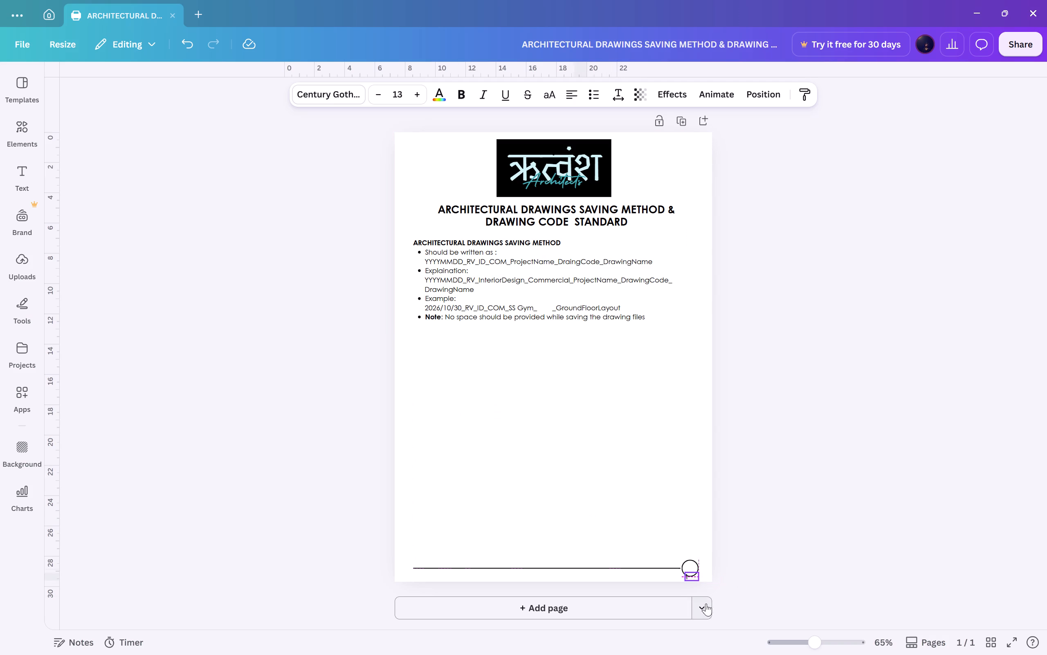
{"action": "left_click_drag", "start_coordinate": [706, 603], "coordinate": [709, 599]}
{"action": "left_click", "coordinate": [573, 94]}
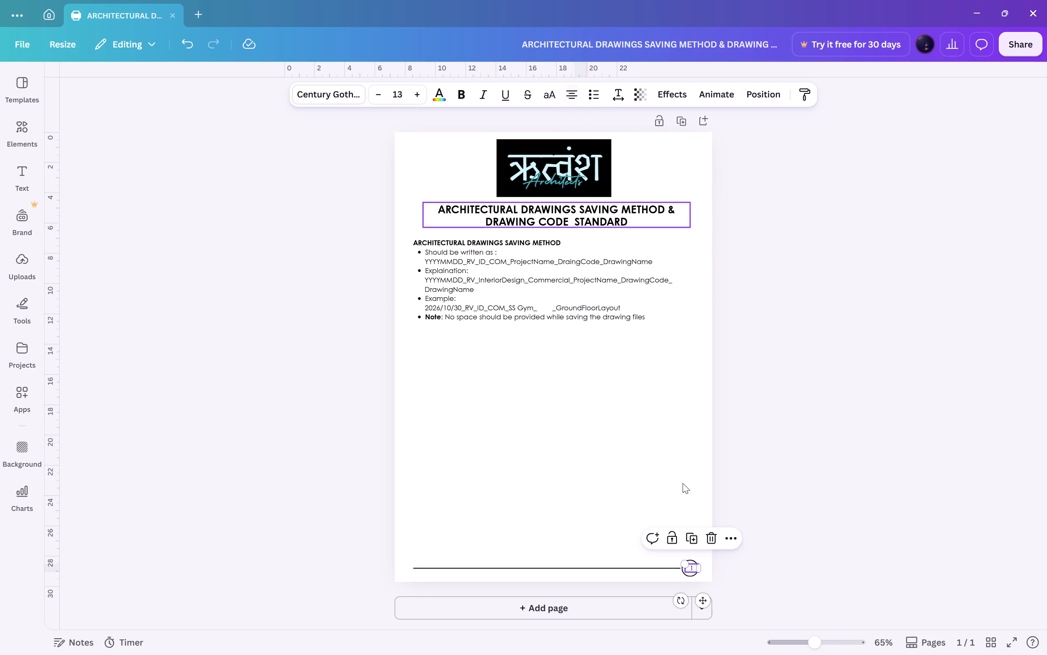
{"action": "left_click", "coordinate": [700, 599]}
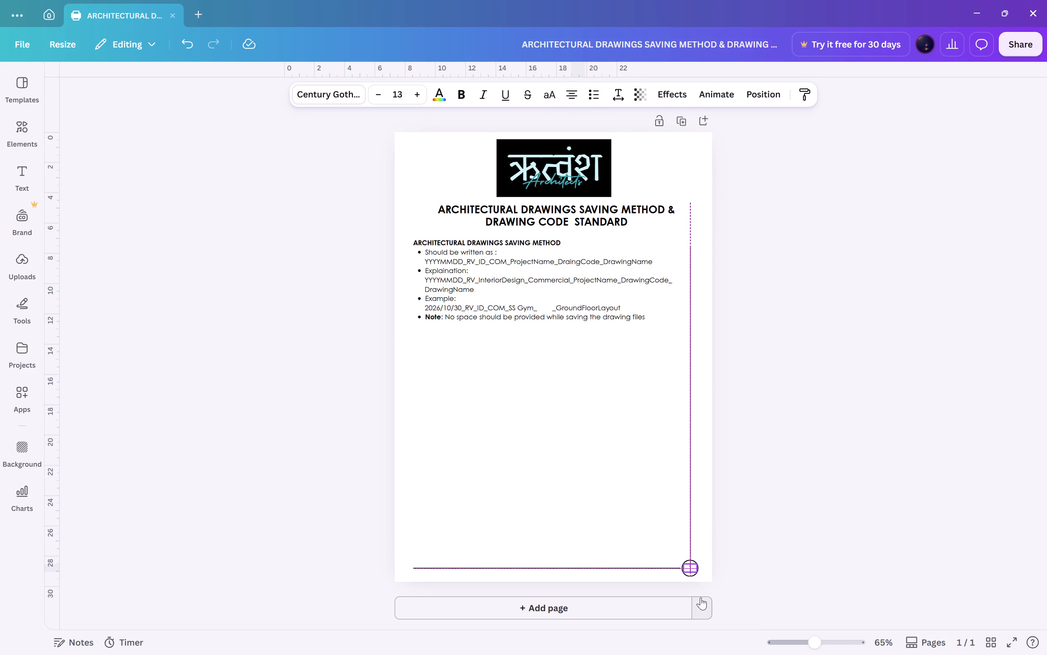
{"action": "left_click", "coordinate": [764, 535]}
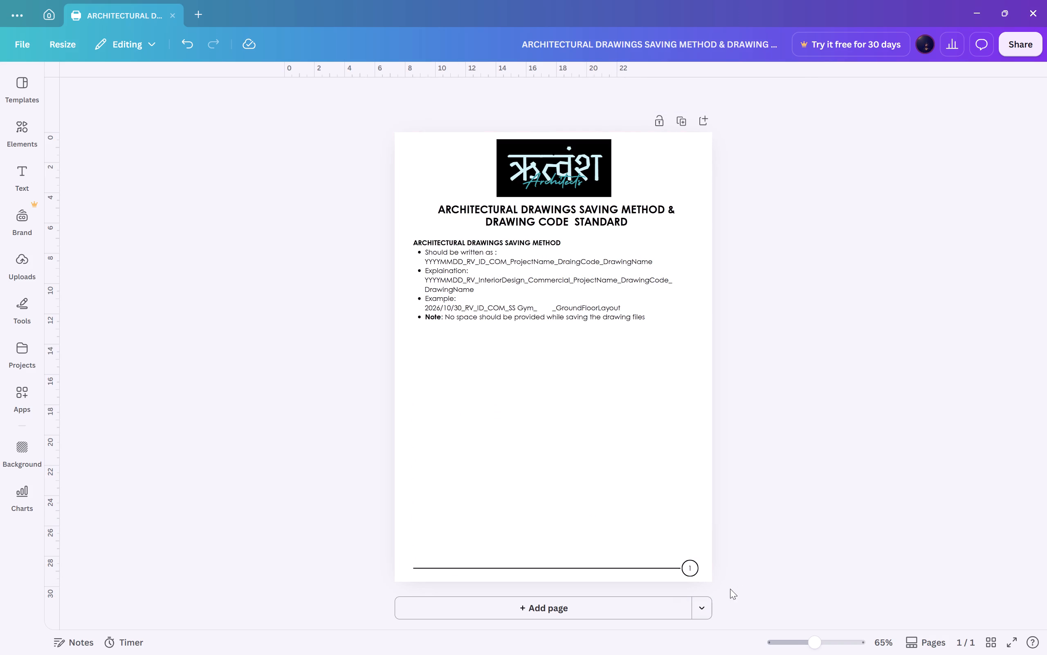
Make the page number 1 in the footer circle bold.
{"action": "scroll", "coordinate": [731, 586], "scroll_direction": "up", "scroll_amount": 3, "text": "ctrl"}
{"action": "left_click", "coordinate": [783, 564]}
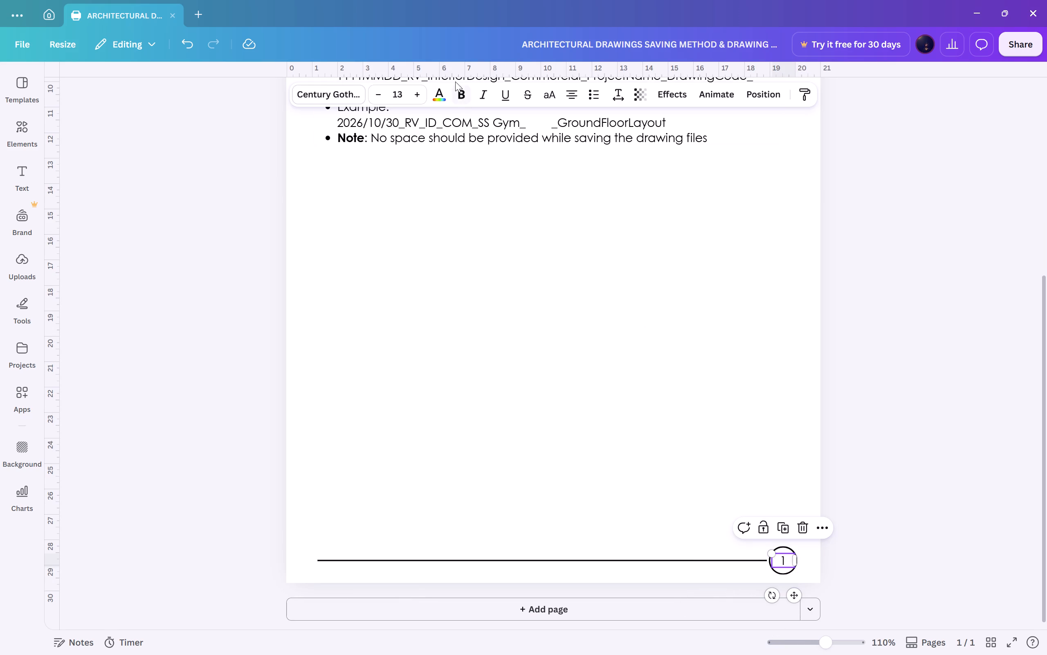
{"action": "left_click", "coordinate": [456, 95]}
{"action": "left_click", "coordinate": [920, 381]}
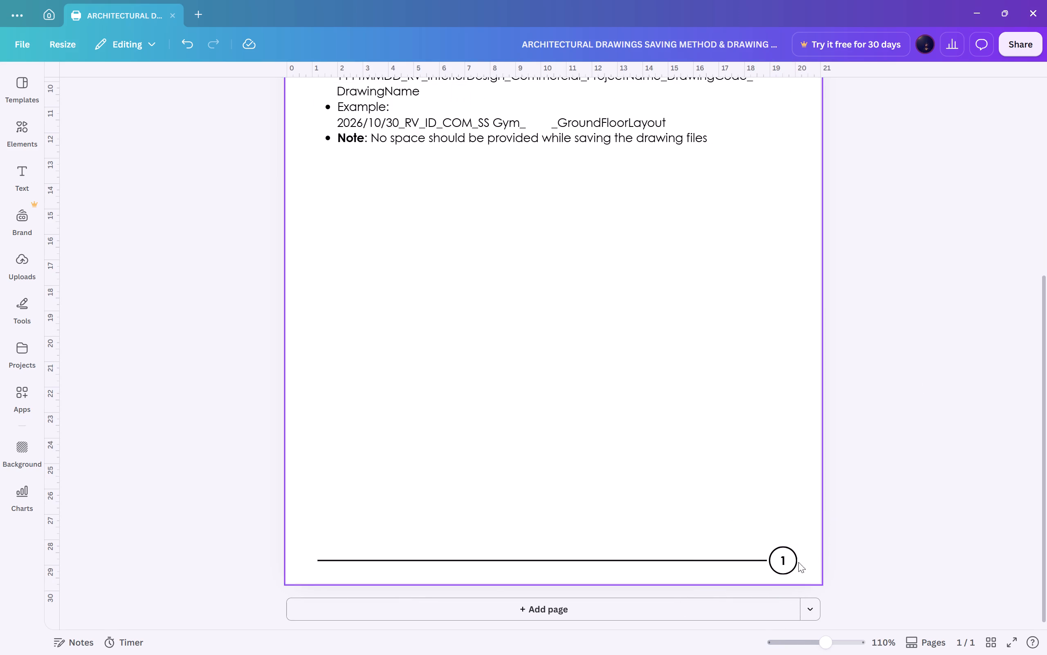
{"action": "left_click", "coordinate": [861, 474]}
Add a blank second page to the document.
{"action": "scroll", "coordinate": [852, 472], "scroll_direction": "down", "scroll_amount": 4, "text": "ctrl"}
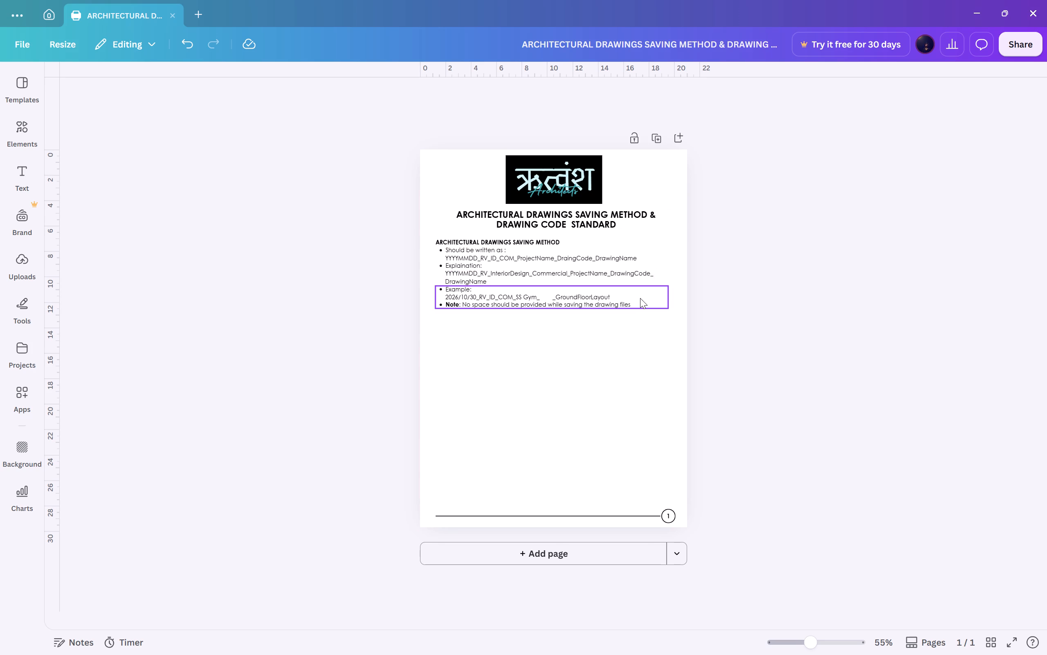
{"action": "left_click", "coordinate": [721, 273]}
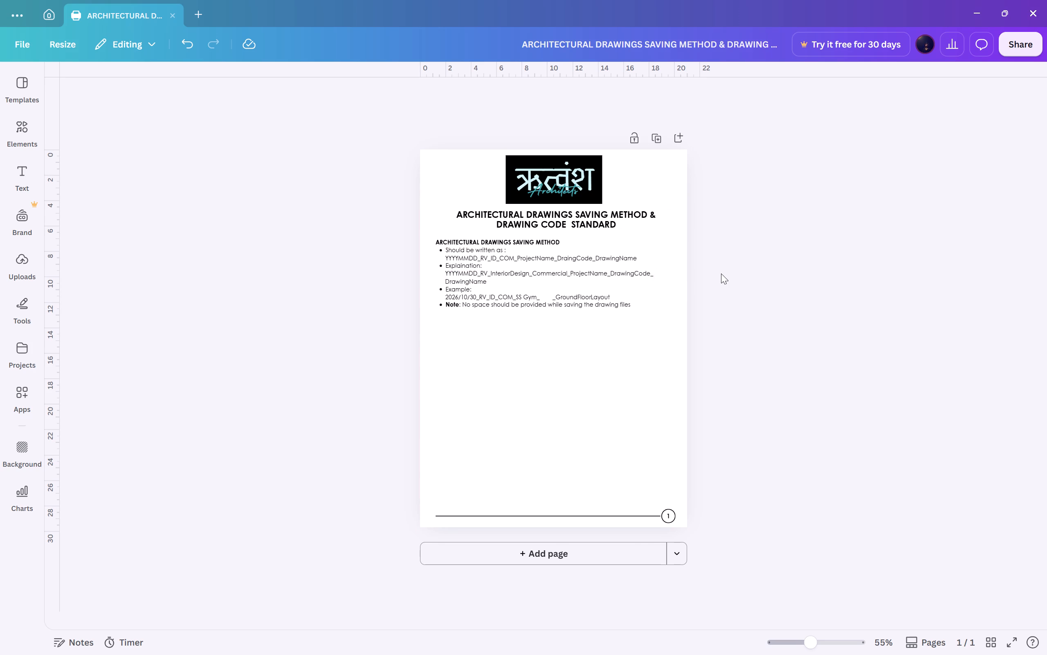
{"action": "left_click", "coordinate": [718, 278]}
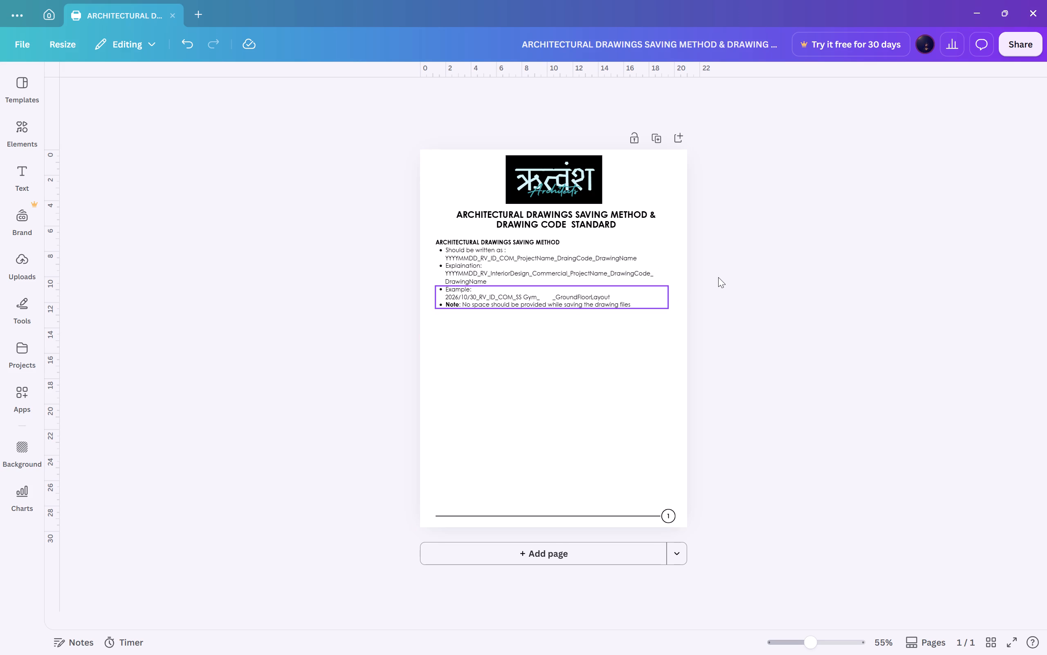
{"action": "scroll", "coordinate": [718, 277], "scroll_direction": "down", "scroll_amount": 1}
{"action": "left_click", "coordinate": [600, 492]}
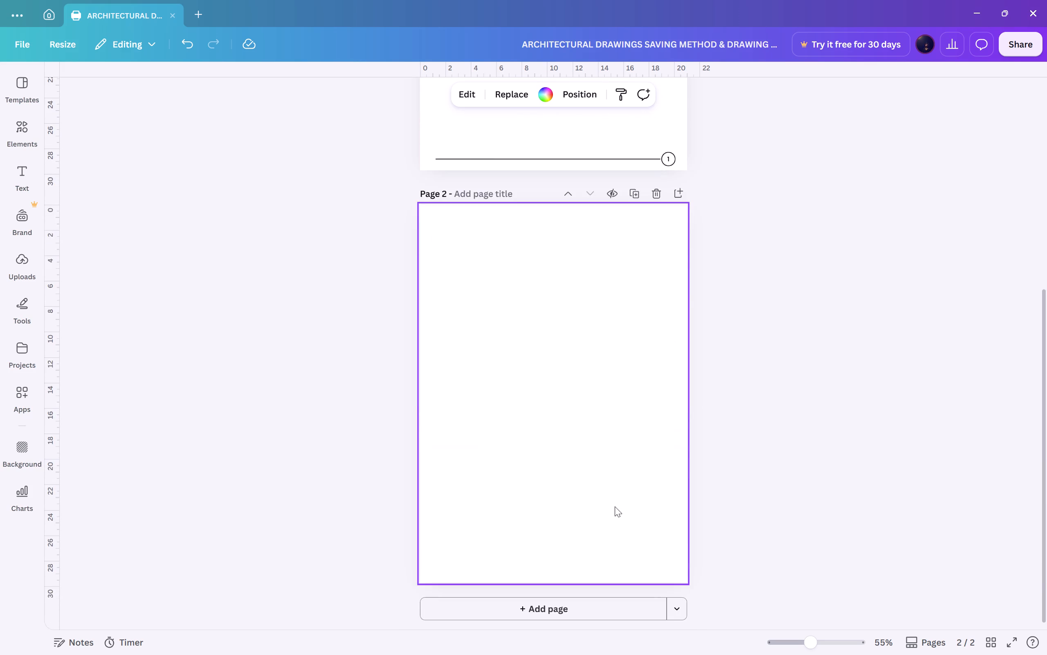
Copy the footer line, the circle and the page number from page 1.
{"action": "scroll", "coordinate": [669, 539], "scroll_direction": "up", "scroll_amount": 2}
{"action": "left_click", "coordinate": [670, 533]}
{"action": "left_click_drag", "start_coordinate": [777, 240], "coordinate": [404, 314]}
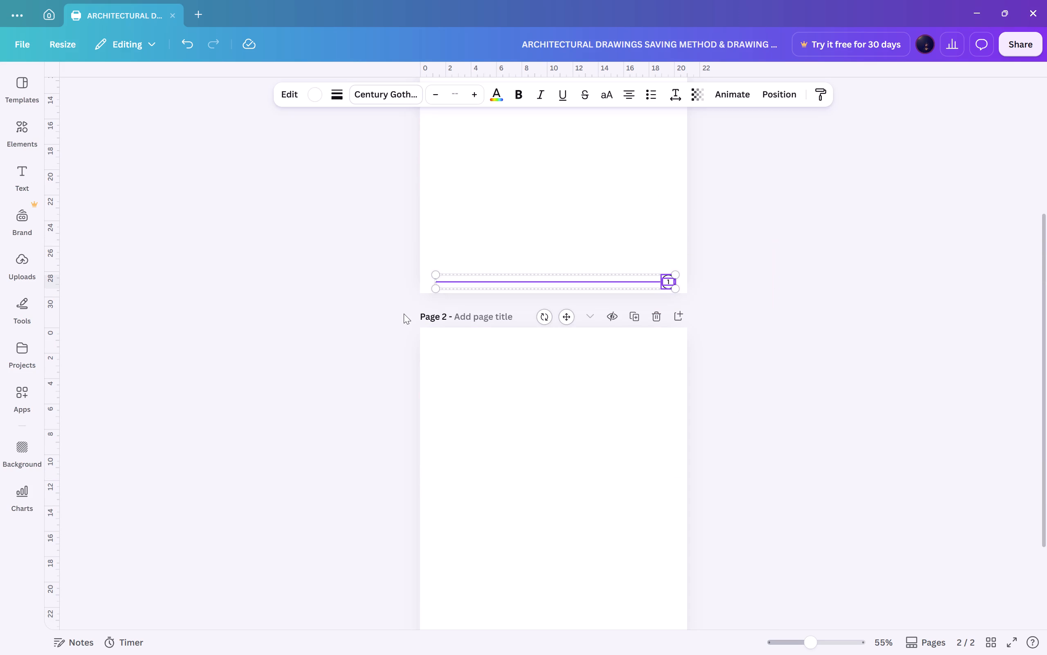
{"action": "key", "text": "ctrl+c"}
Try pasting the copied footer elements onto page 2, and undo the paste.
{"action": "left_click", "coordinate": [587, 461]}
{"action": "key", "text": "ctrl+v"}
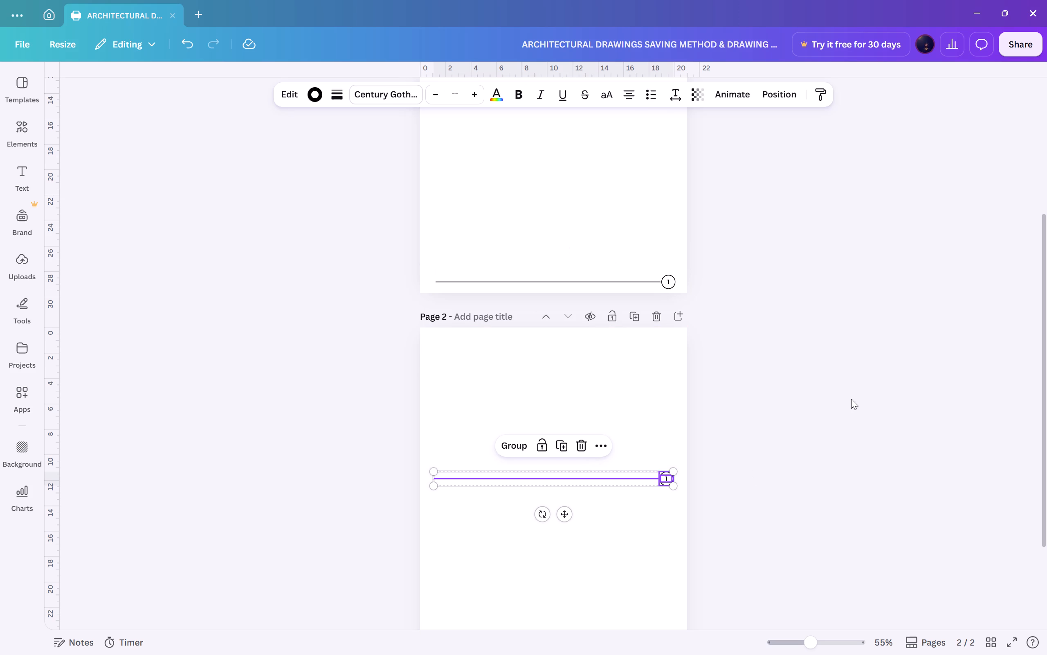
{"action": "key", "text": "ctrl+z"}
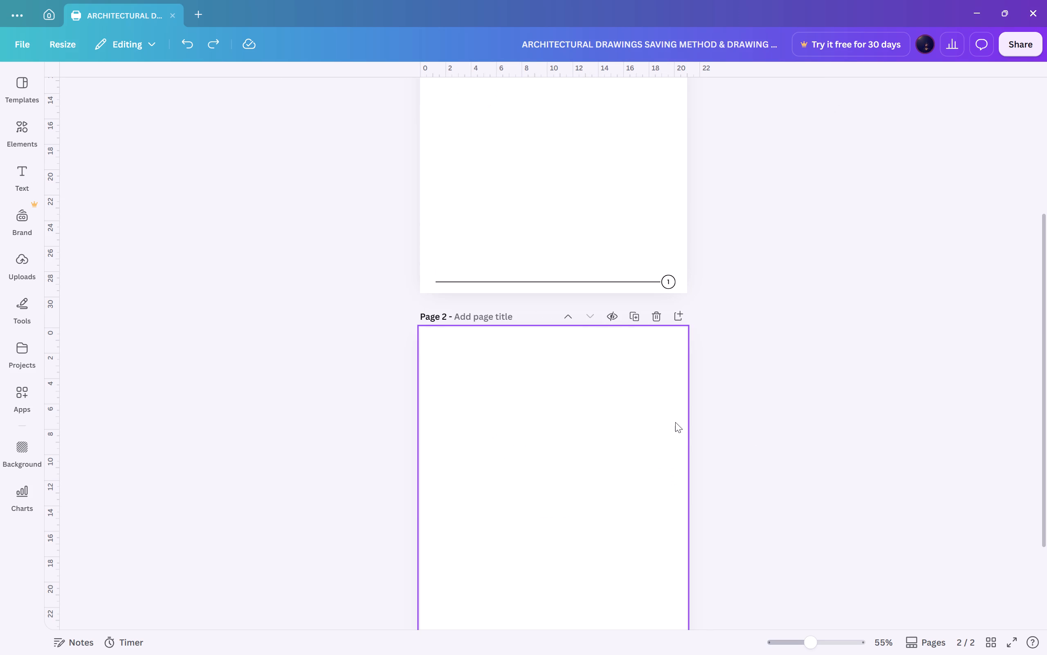
Paste the copied footer line, circle and page number at the bottom of page 2.
{"action": "left_click", "coordinate": [675, 422]}
{"action": "scroll", "coordinate": [677, 417], "scroll_direction": "down", "scroll_amount": 6}
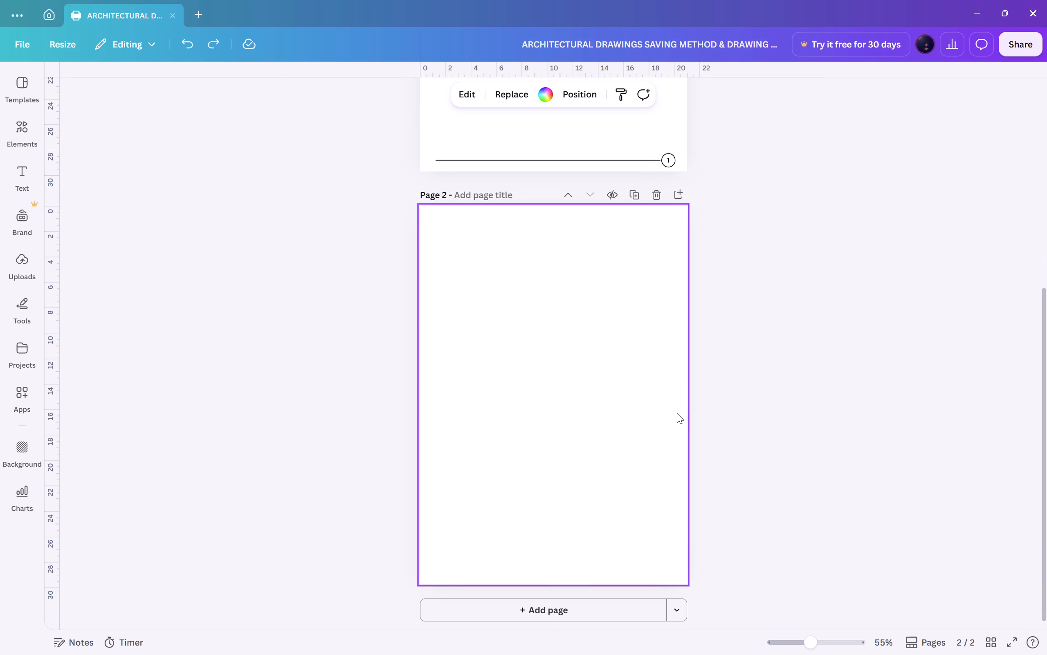
{"action": "left_click", "coordinate": [677, 413]}
{"action": "key", "text": "ctrl+v"}
{"action": "left_click", "coordinate": [759, 401]}
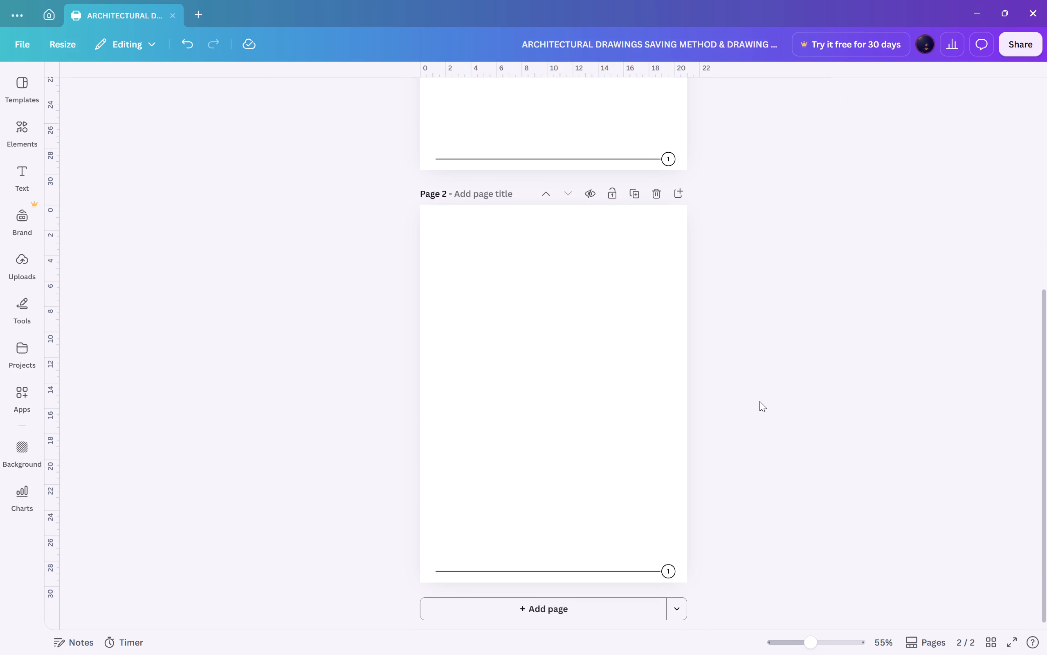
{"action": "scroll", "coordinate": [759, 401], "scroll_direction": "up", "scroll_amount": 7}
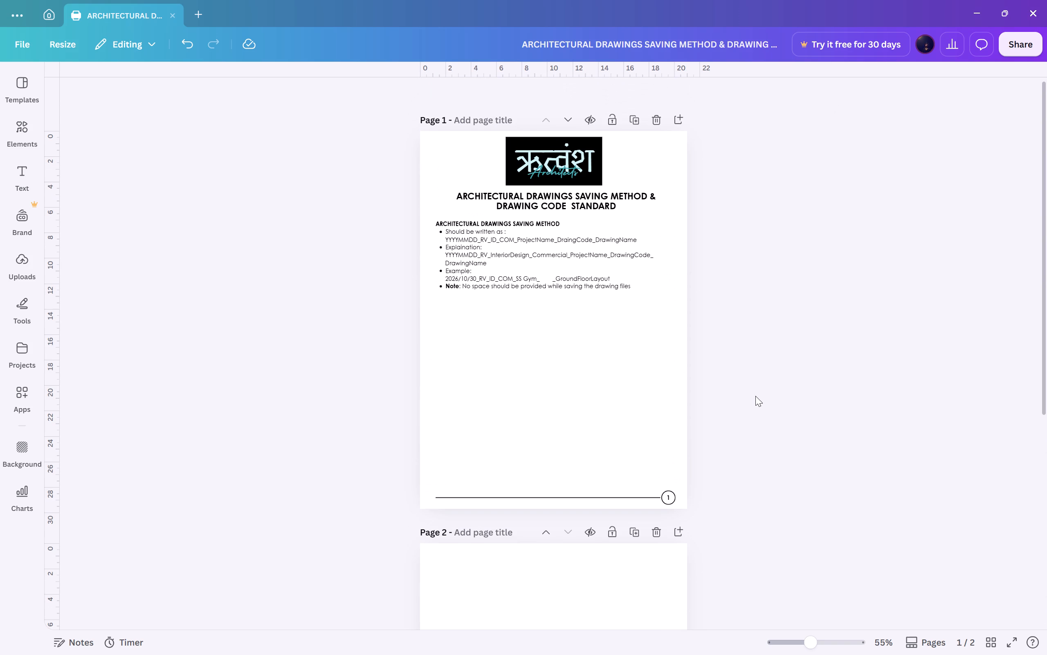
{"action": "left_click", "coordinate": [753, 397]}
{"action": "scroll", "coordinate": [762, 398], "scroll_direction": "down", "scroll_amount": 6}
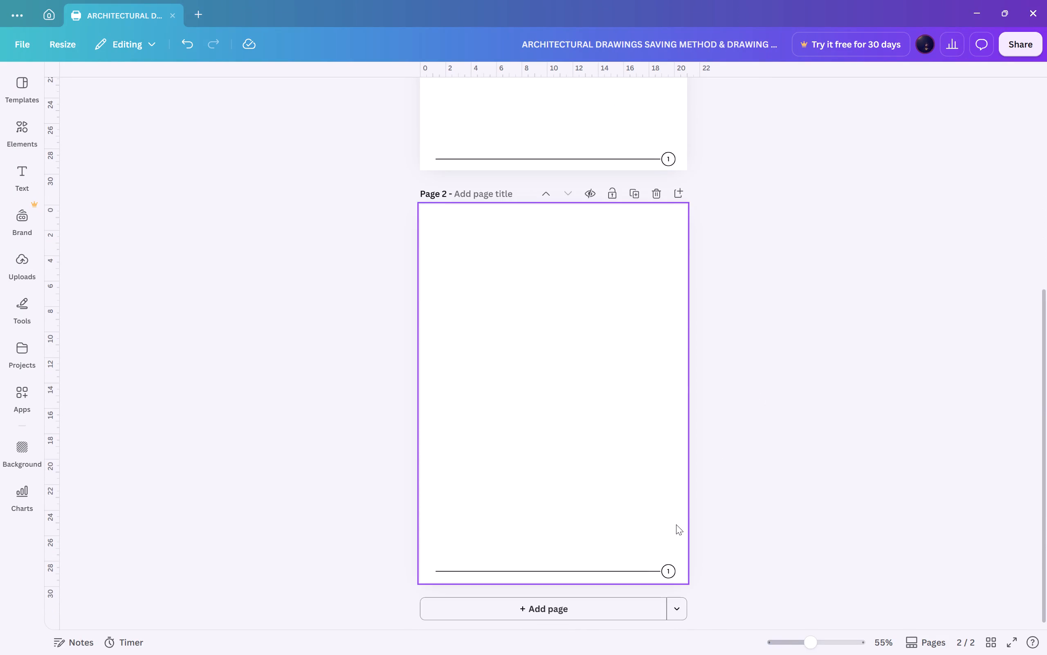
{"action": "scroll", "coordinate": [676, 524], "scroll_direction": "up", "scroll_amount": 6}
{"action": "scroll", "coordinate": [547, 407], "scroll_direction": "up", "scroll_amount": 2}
Add a straight line to page 1 around the end of the naming rules and rotate it to vertical.
{"action": "left_click", "coordinate": [548, 407]}
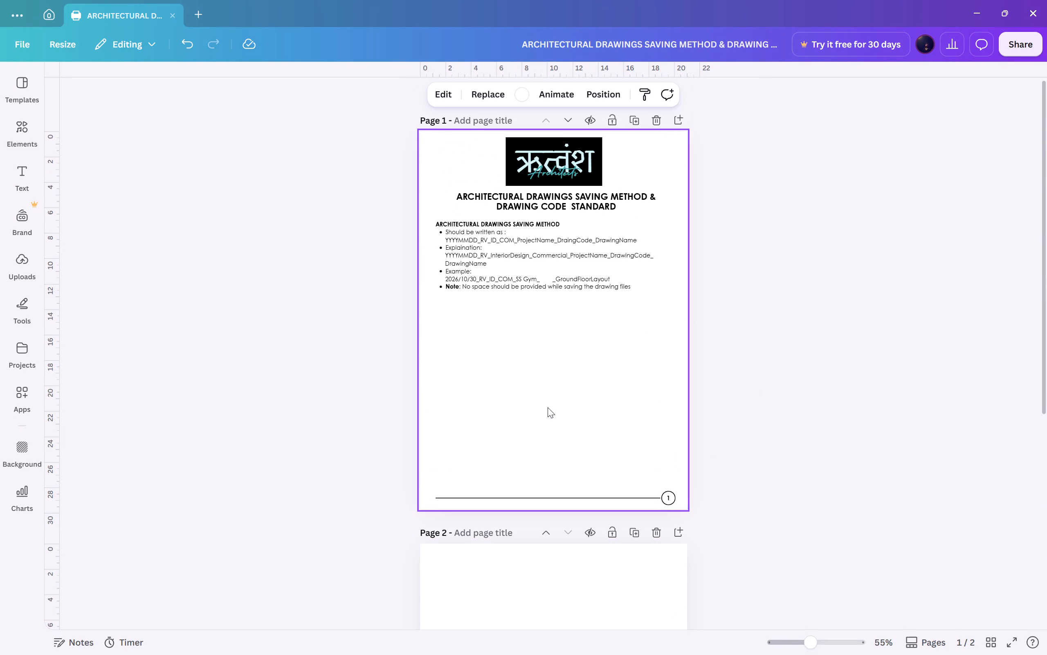
{"action": "key", "text": "l"}
{"action": "left_click_drag", "start_coordinate": [541, 350], "coordinate": [611, 352]}
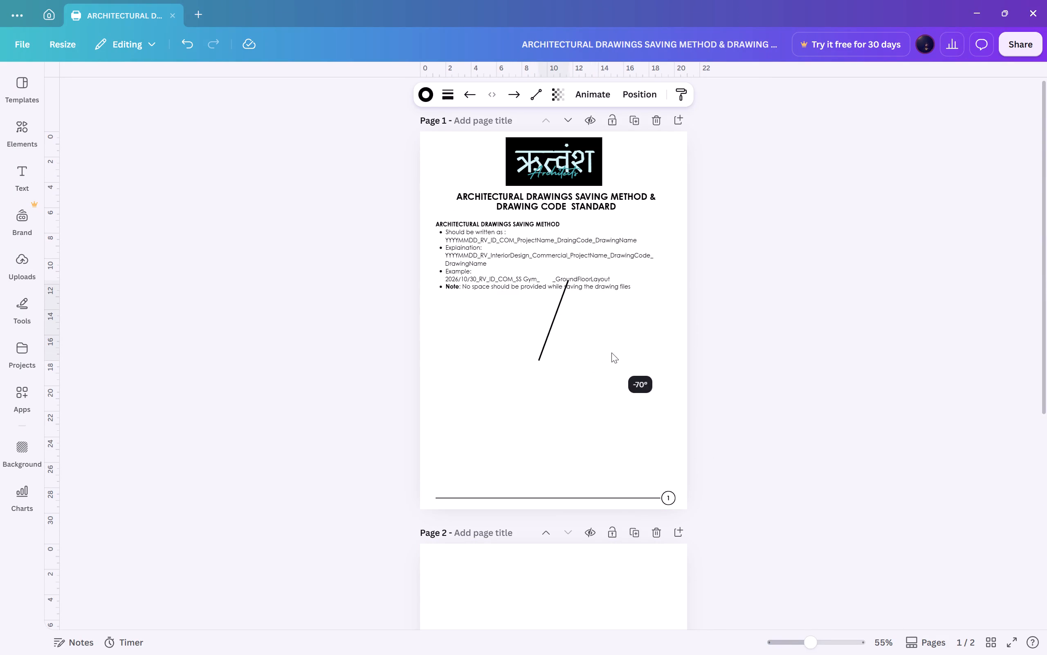
{"action": "left_click_drag", "start_coordinate": [611, 352], "coordinate": [632, 333]}
{"action": "left_click_drag", "start_coordinate": [585, 335], "coordinate": [590, 334]}
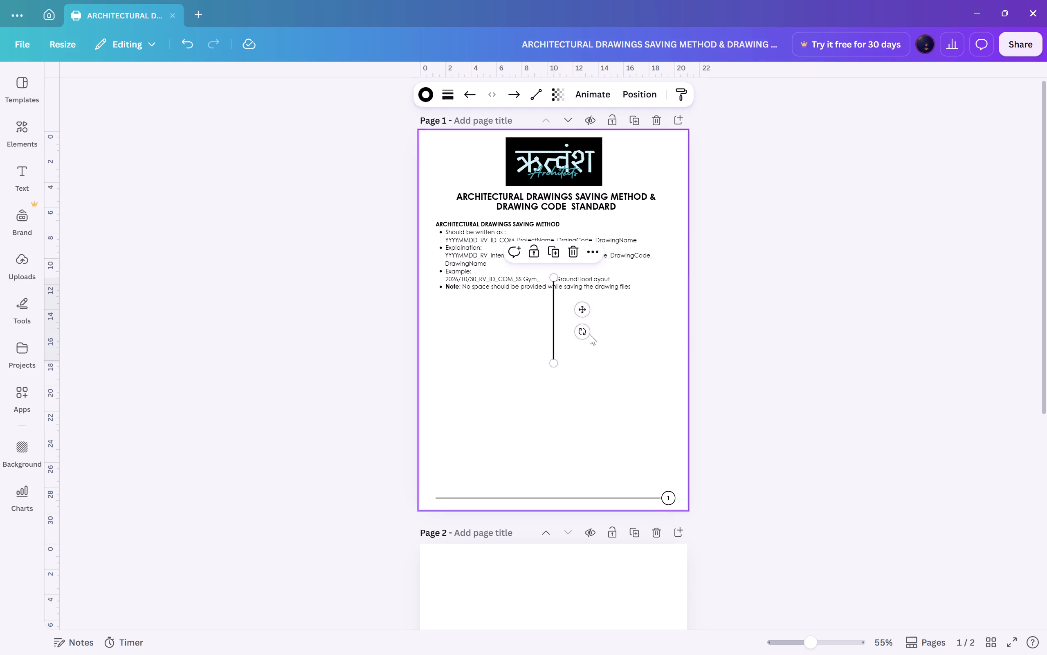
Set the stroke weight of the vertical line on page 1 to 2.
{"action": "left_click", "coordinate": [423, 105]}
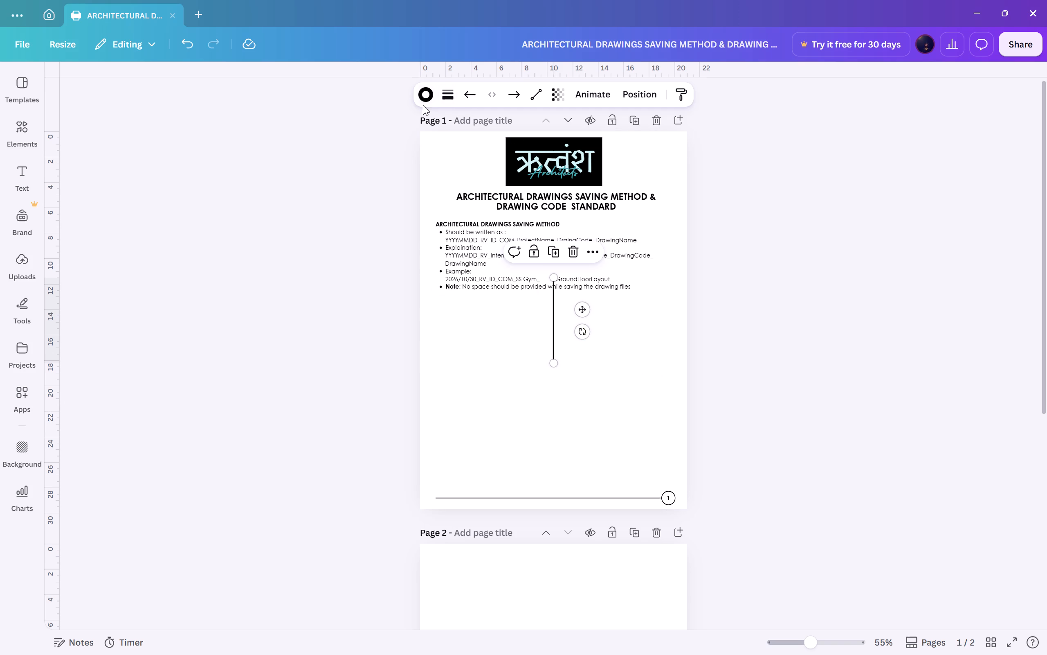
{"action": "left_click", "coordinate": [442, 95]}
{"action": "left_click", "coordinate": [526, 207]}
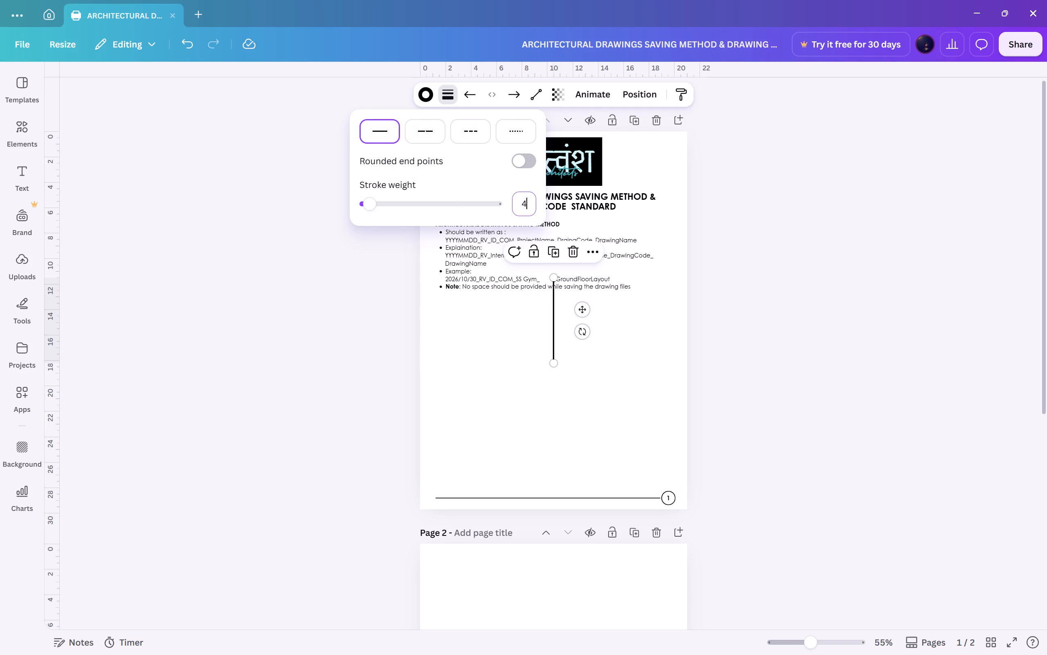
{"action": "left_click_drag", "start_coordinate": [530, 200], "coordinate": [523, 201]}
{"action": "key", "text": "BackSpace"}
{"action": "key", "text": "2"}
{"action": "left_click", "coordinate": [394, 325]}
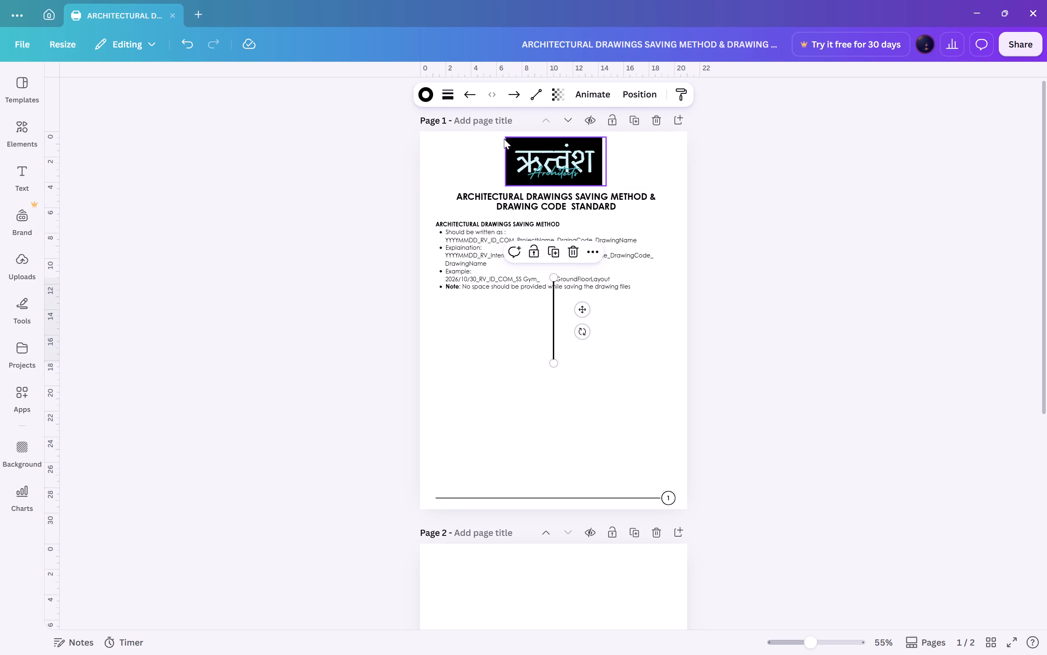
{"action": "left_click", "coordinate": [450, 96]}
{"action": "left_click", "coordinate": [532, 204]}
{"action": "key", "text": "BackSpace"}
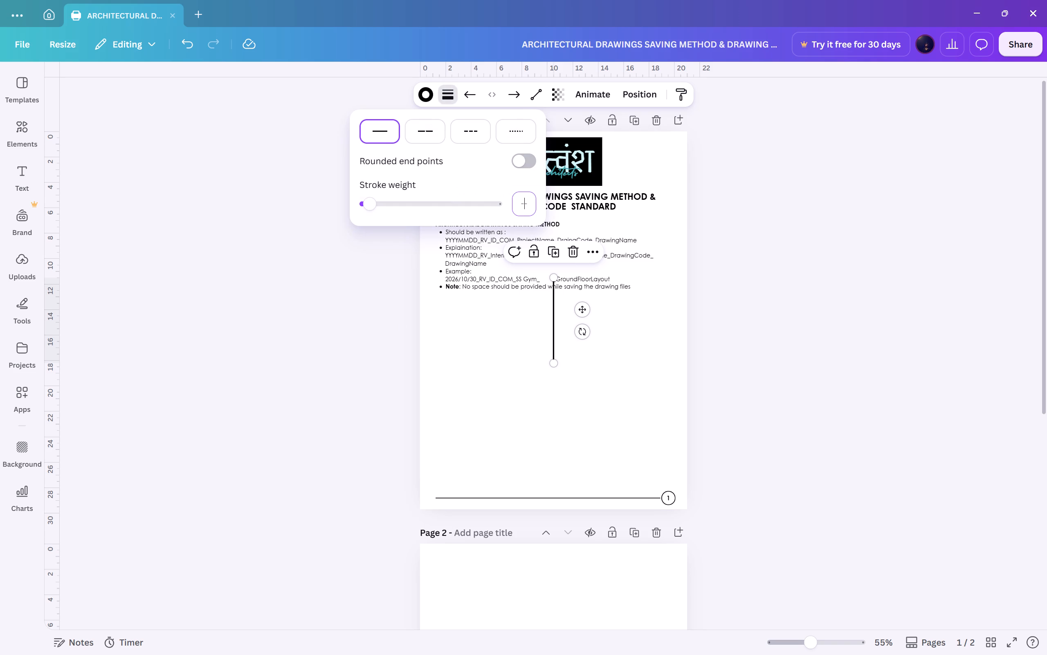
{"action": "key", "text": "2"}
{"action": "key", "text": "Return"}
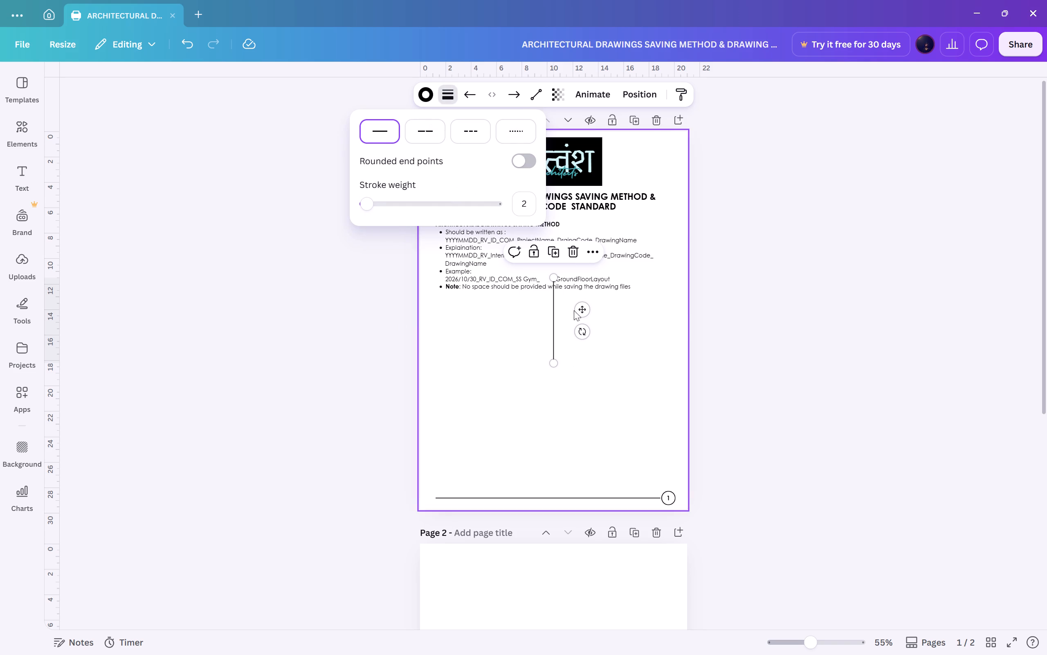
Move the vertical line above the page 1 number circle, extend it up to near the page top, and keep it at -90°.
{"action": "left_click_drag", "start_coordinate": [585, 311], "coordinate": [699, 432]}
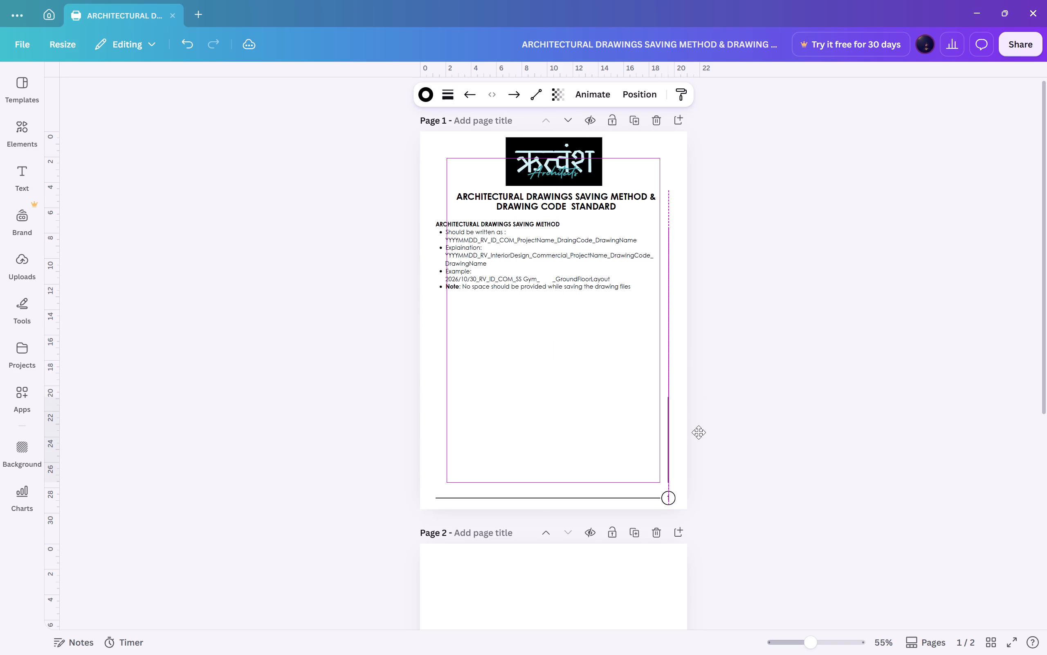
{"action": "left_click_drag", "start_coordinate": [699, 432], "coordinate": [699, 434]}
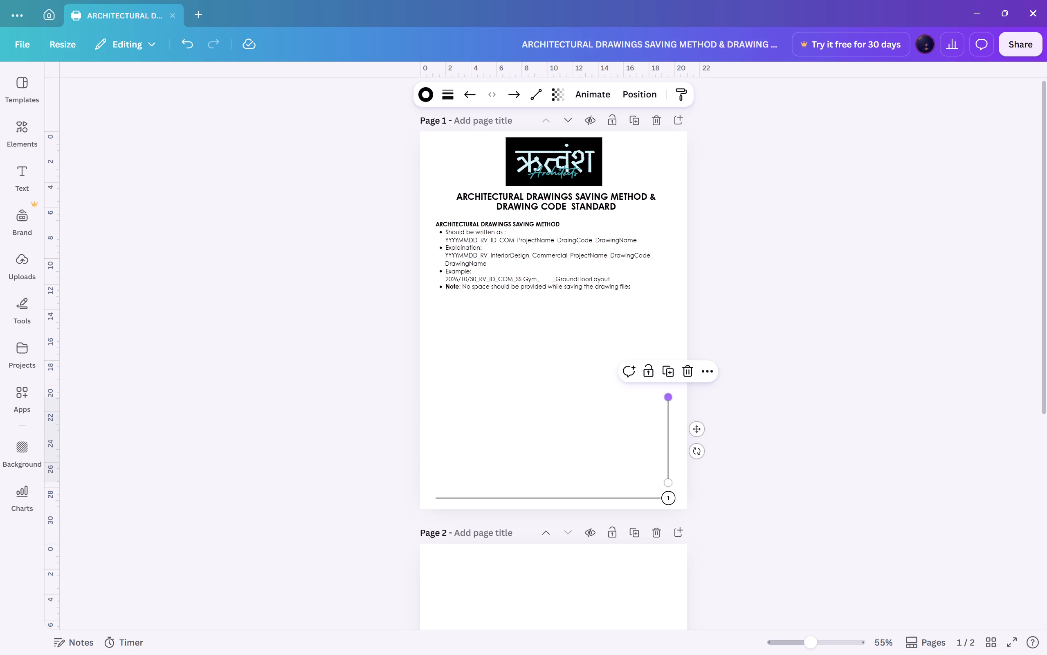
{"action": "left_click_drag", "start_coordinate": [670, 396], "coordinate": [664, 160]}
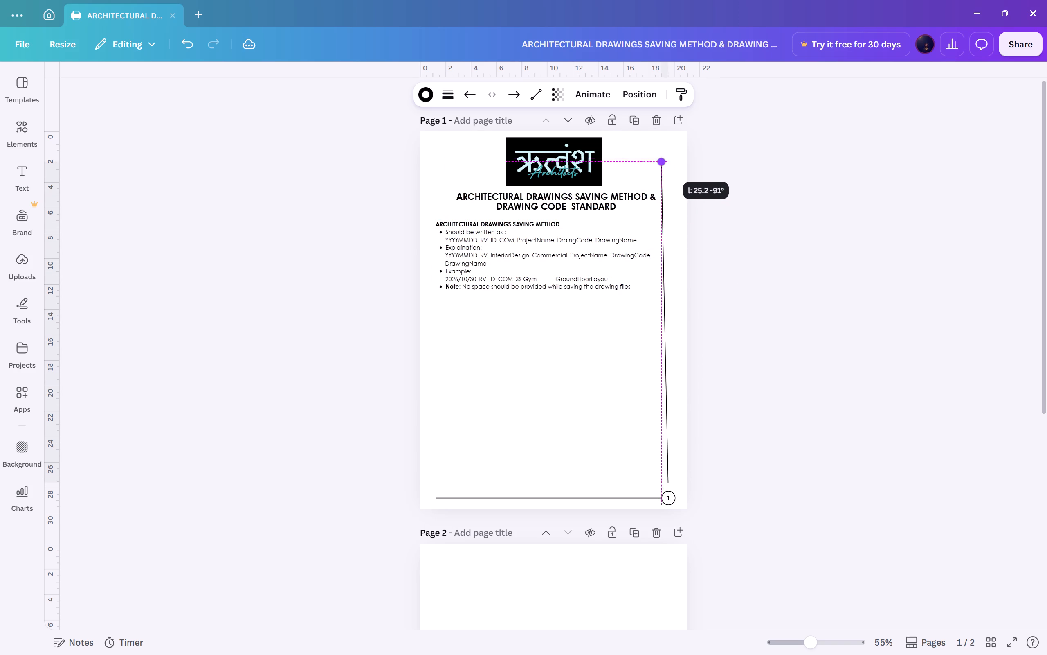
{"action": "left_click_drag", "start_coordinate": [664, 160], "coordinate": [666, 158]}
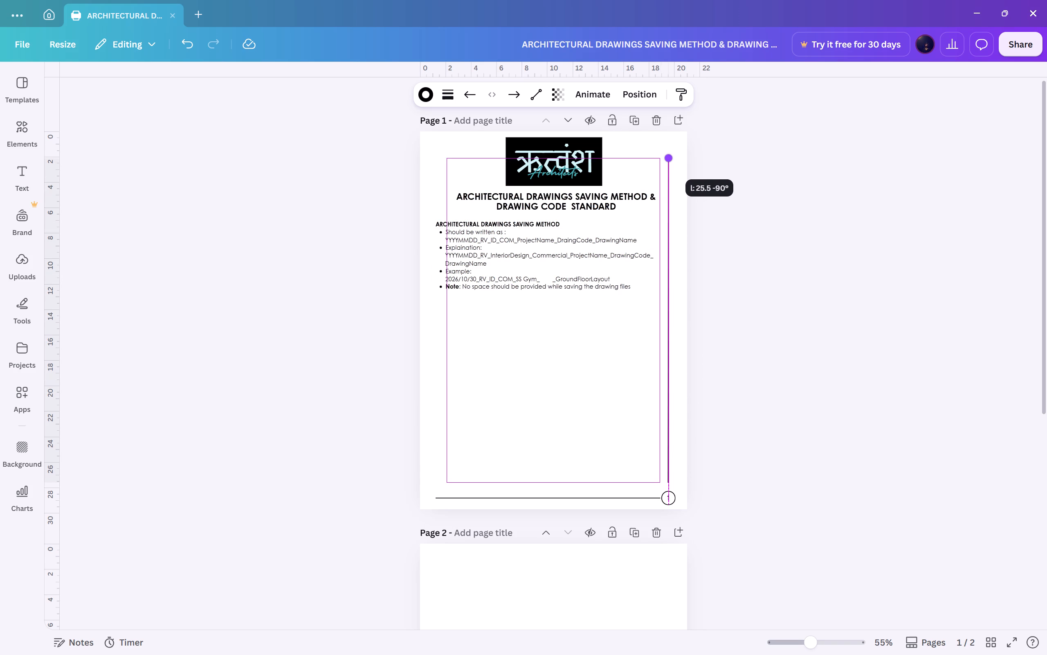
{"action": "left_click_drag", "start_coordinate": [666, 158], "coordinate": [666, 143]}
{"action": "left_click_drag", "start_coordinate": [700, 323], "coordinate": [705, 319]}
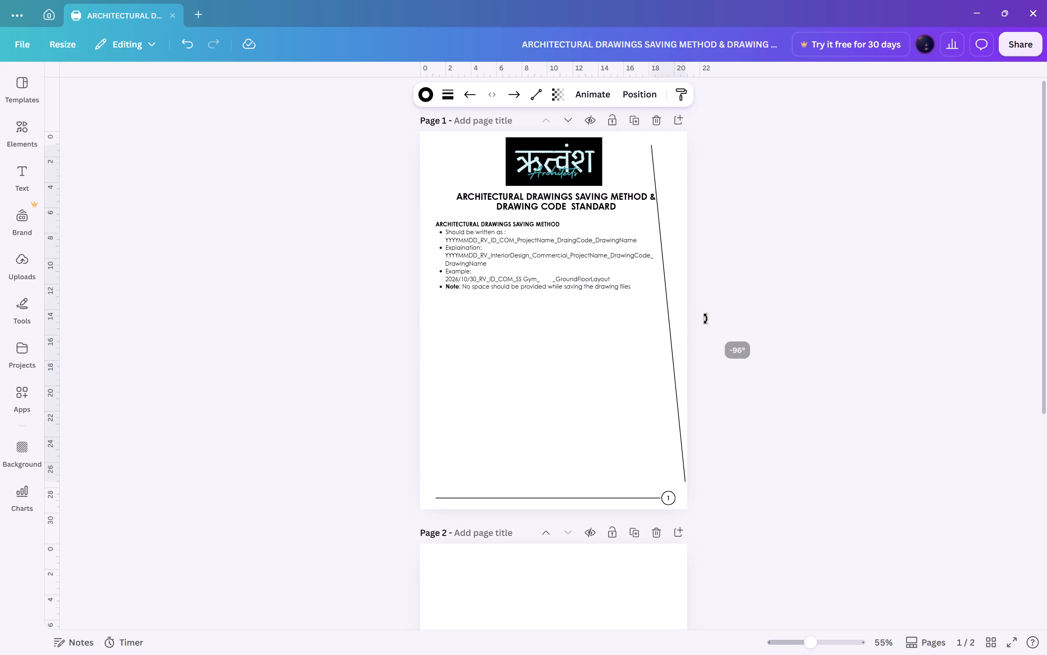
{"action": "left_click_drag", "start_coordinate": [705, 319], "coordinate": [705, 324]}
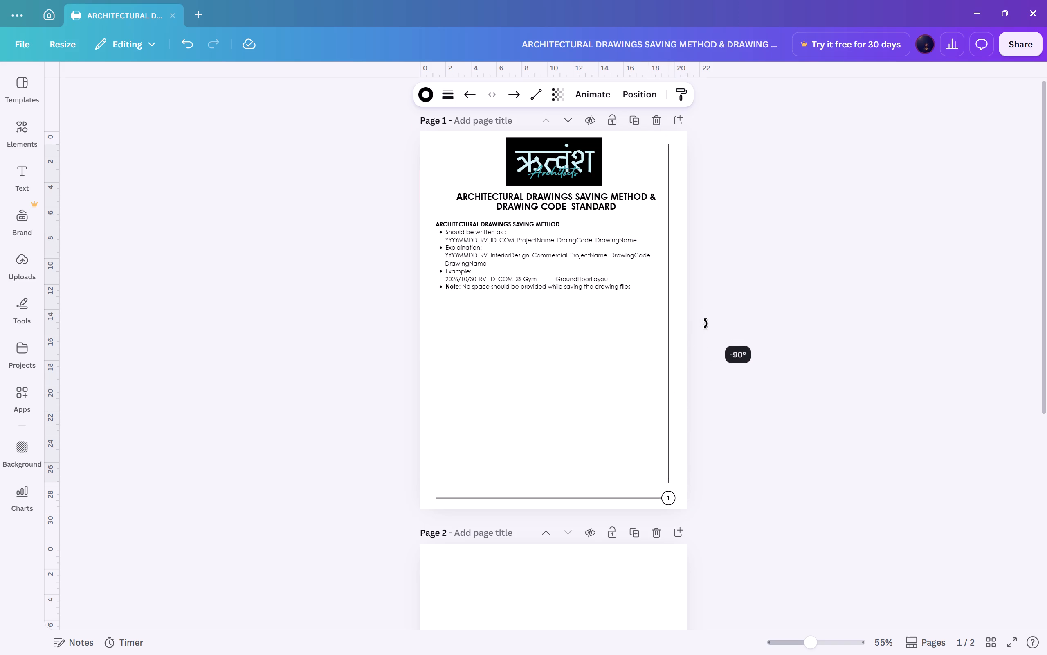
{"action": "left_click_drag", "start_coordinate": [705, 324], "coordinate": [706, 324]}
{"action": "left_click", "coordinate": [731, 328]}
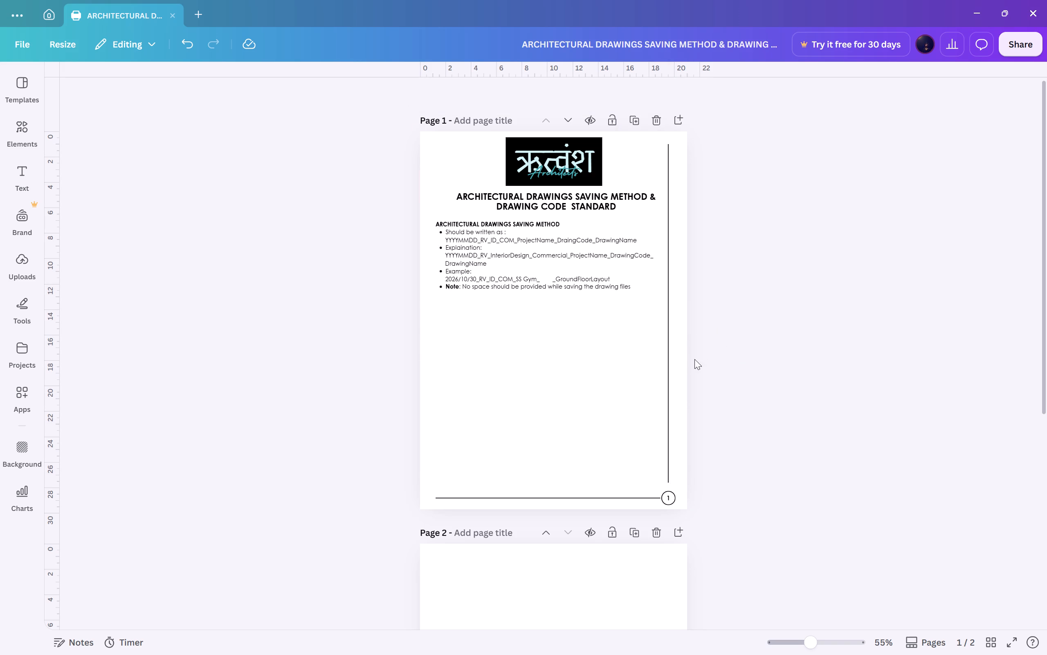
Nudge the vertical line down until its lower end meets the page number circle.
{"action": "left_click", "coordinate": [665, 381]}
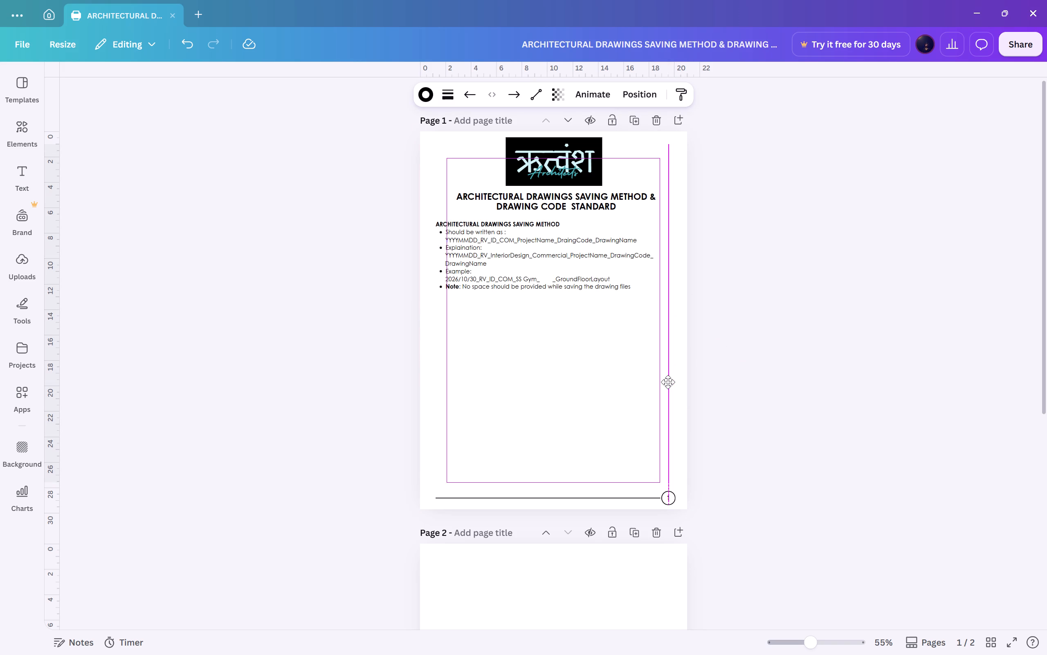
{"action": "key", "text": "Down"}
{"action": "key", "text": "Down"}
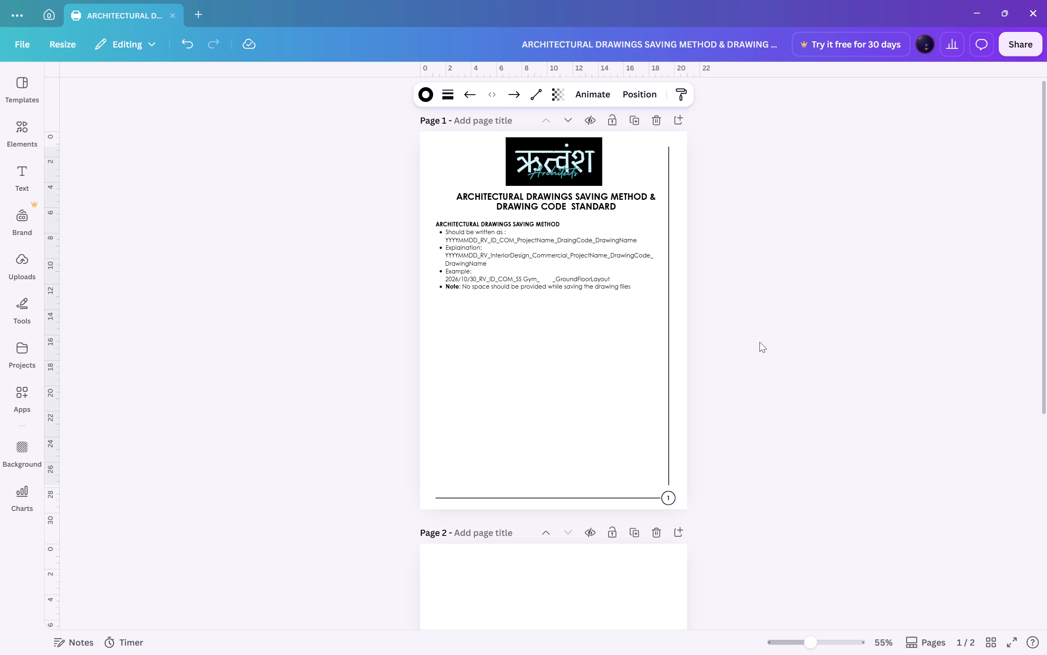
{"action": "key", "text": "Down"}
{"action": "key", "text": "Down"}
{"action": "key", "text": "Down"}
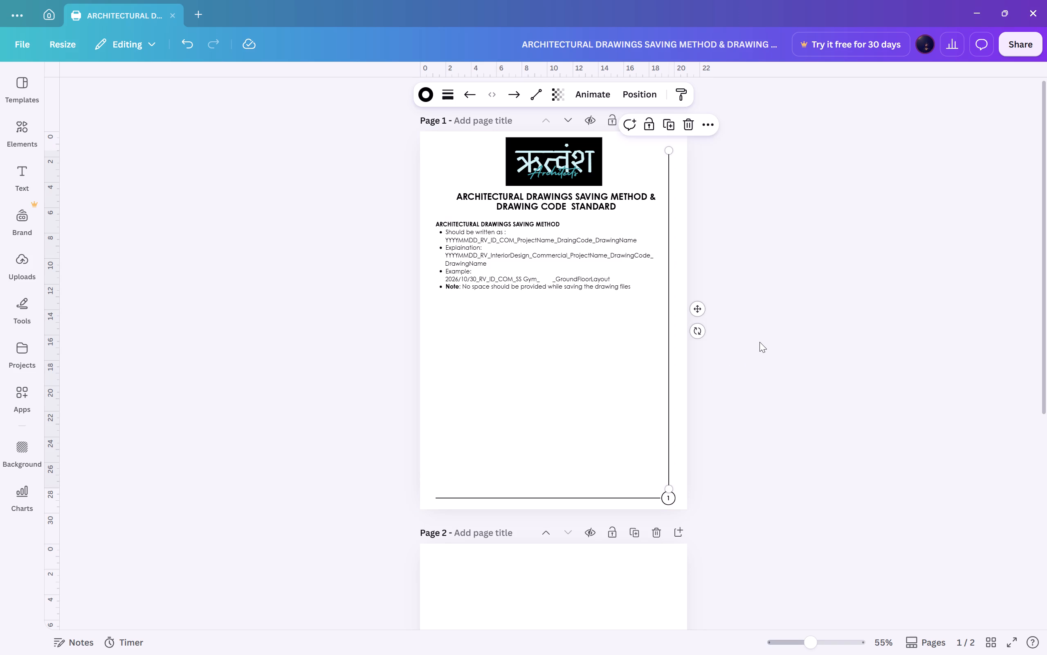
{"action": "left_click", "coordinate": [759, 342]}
Delete the vertical line from page 1.
{"action": "scroll", "coordinate": [792, 392], "scroll_direction": "up", "scroll_amount": 2}
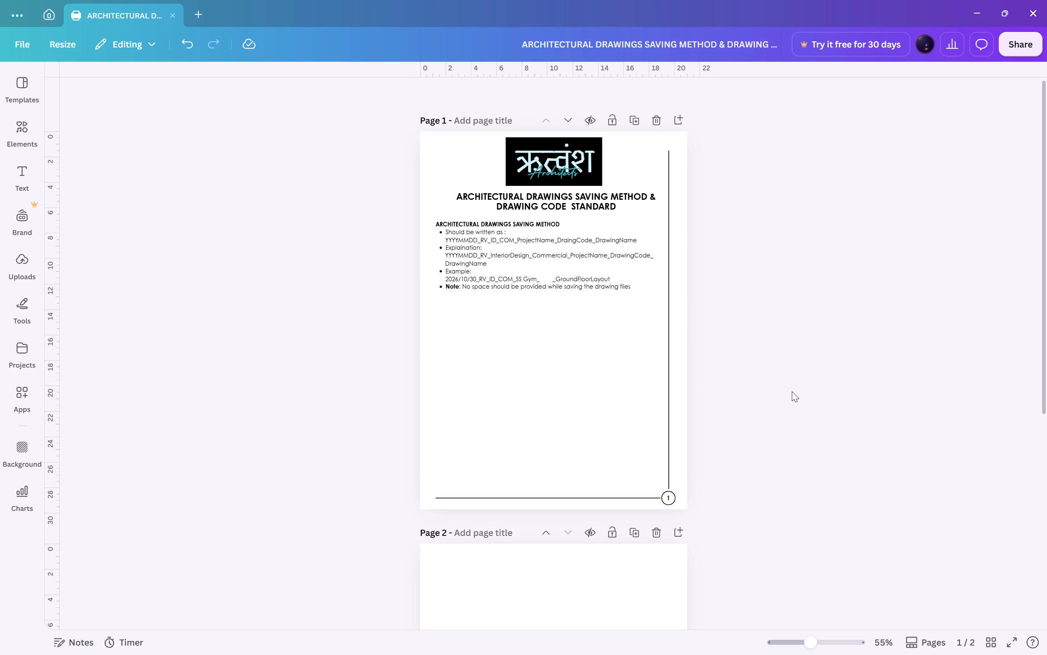
{"action": "scroll", "coordinate": [792, 391], "scroll_direction": "down", "scroll_amount": 6}
{"action": "scroll", "coordinate": [792, 391], "scroll_direction": "up", "scroll_amount": 7}
{"action": "left_click_drag", "start_coordinate": [785, 400], "coordinate": [636, 453]}
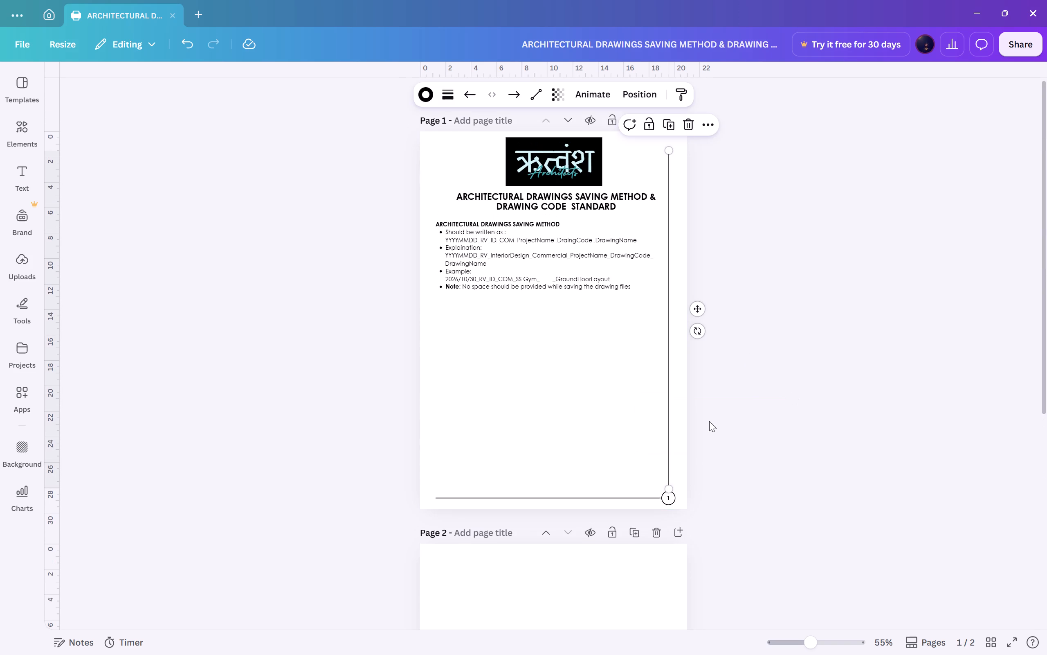
{"action": "key", "text": "Delete"}
{"action": "left_click", "coordinate": [773, 414]}
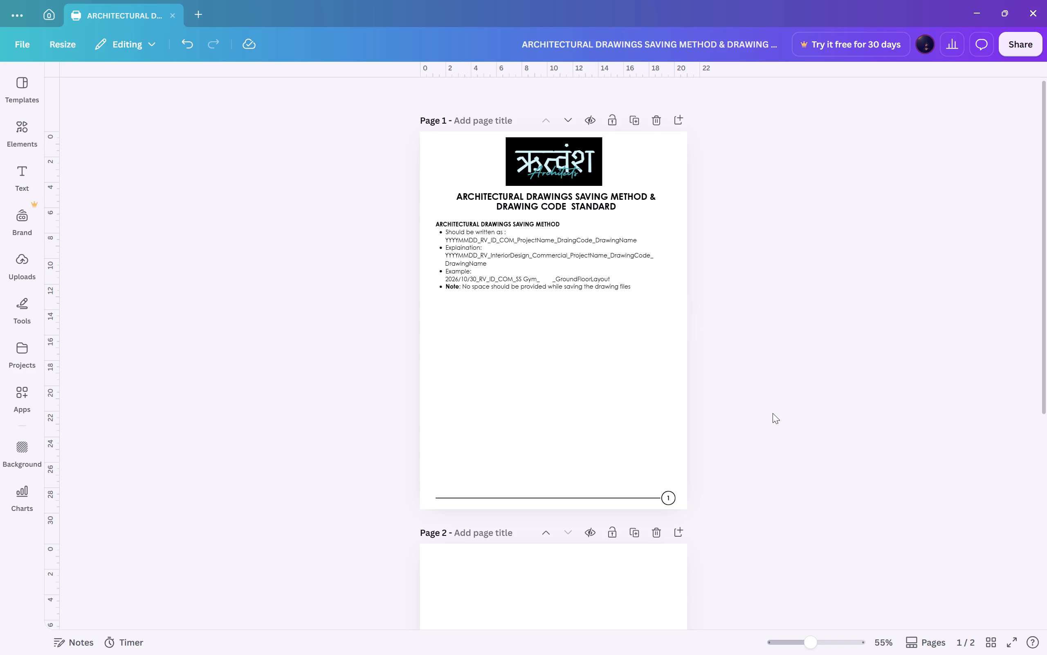
Duplicate the heading "ARCHITECTURAL DRAWINGS SAVING METHOD" and place the copy left-aligned below the naming rules, with a 0.7 gap.
{"action": "left_click", "coordinate": [454, 221]}
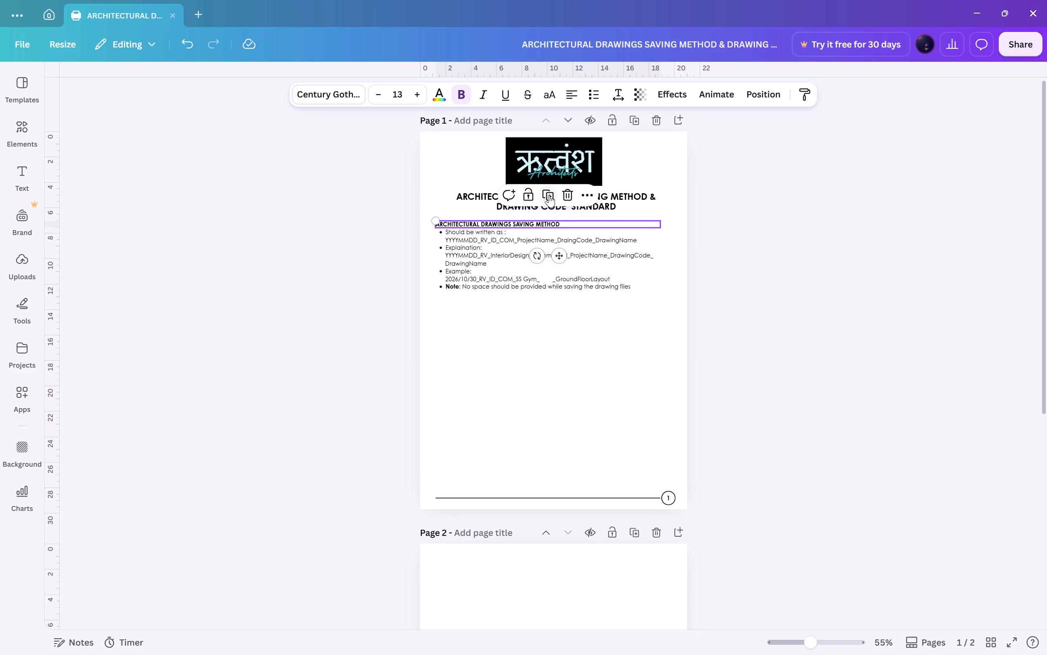
{"action": "left_click", "coordinate": [549, 194]}
{"action": "left_click_drag", "start_coordinate": [531, 226], "coordinate": [525, 302]}
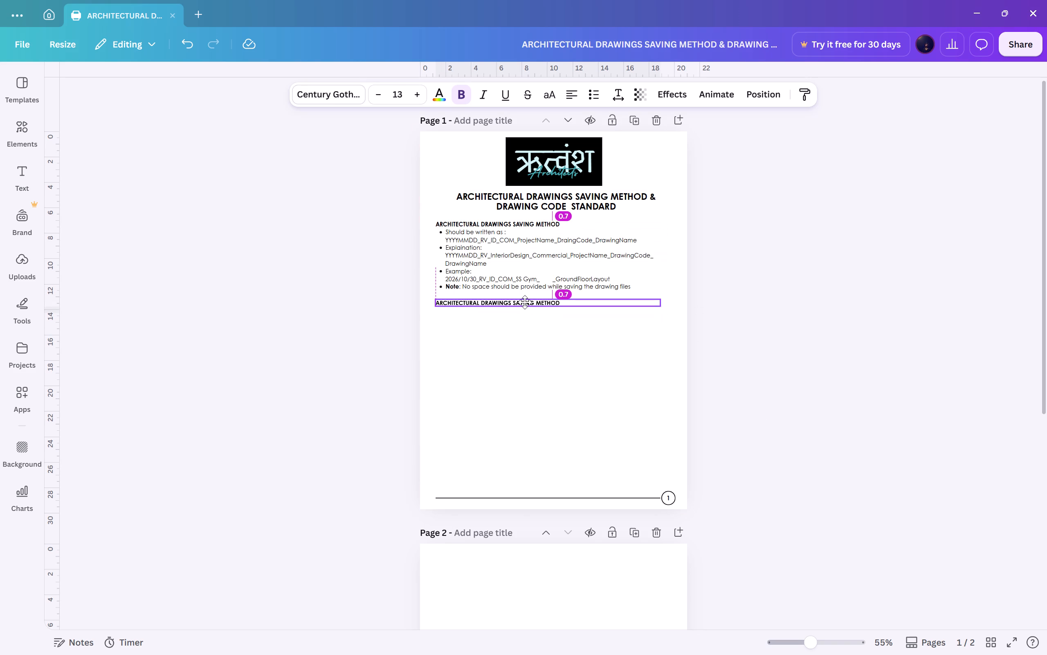
{"action": "left_click_drag", "start_coordinate": [525, 302], "coordinate": [523, 300]}
{"action": "left_click", "coordinate": [747, 292]}
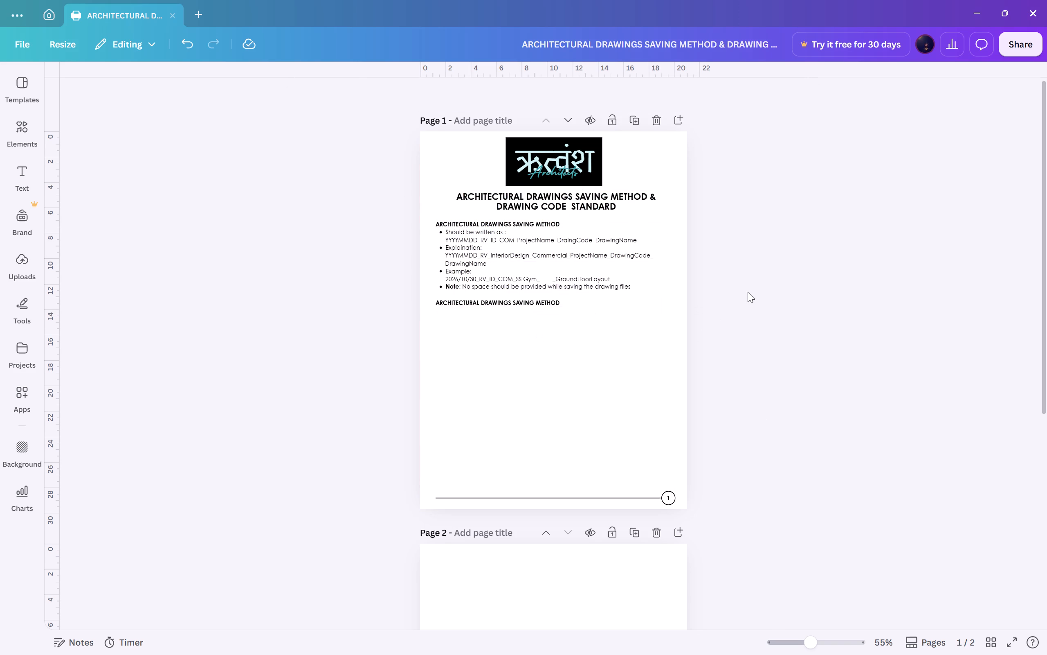
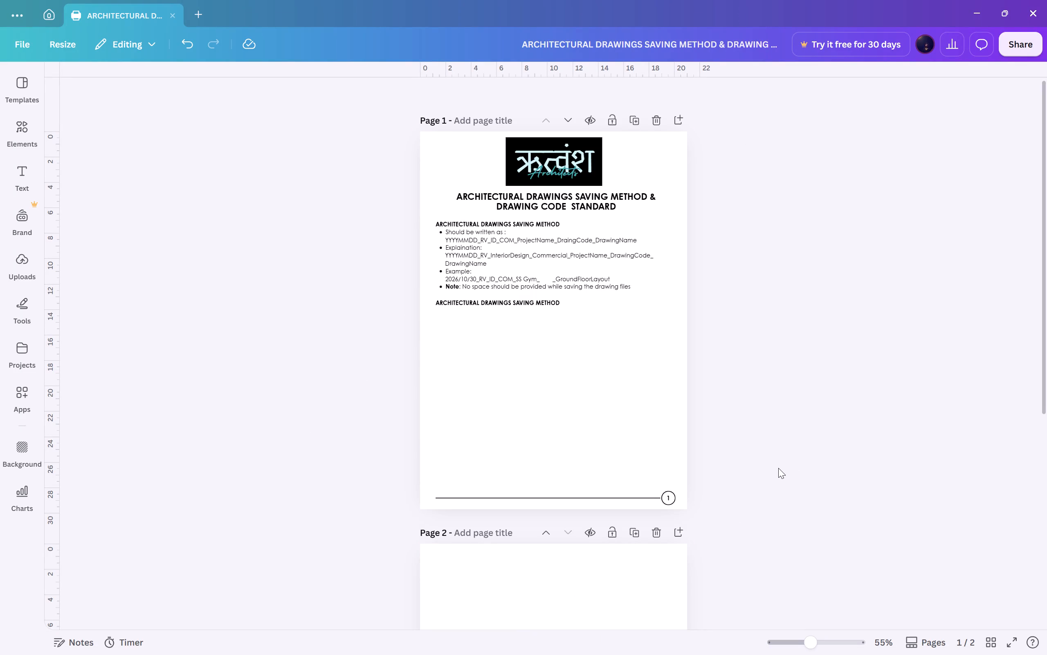
Change the duplicated heading below the naming rules to "ARCHITECTURAL SET OF DRAWINGS".
{"action": "double_click", "coordinate": [562, 301]}
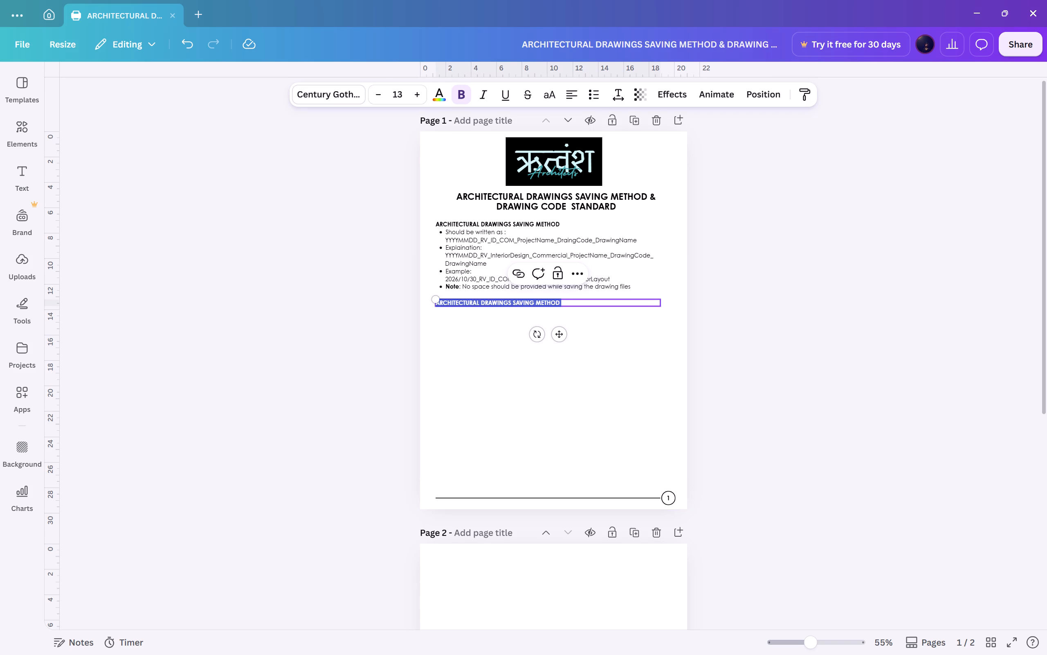
{"action": "left_click_drag", "start_coordinate": [562, 300], "coordinate": [490, 307]}
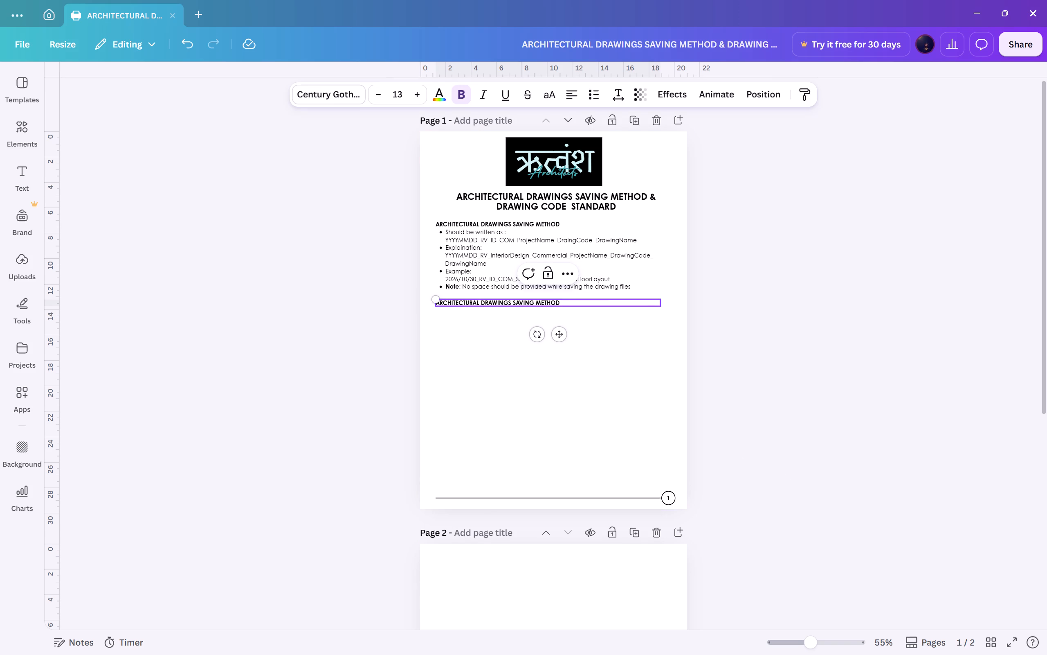
{"action": "left_click_drag", "start_coordinate": [565, 304], "coordinate": [513, 305]}
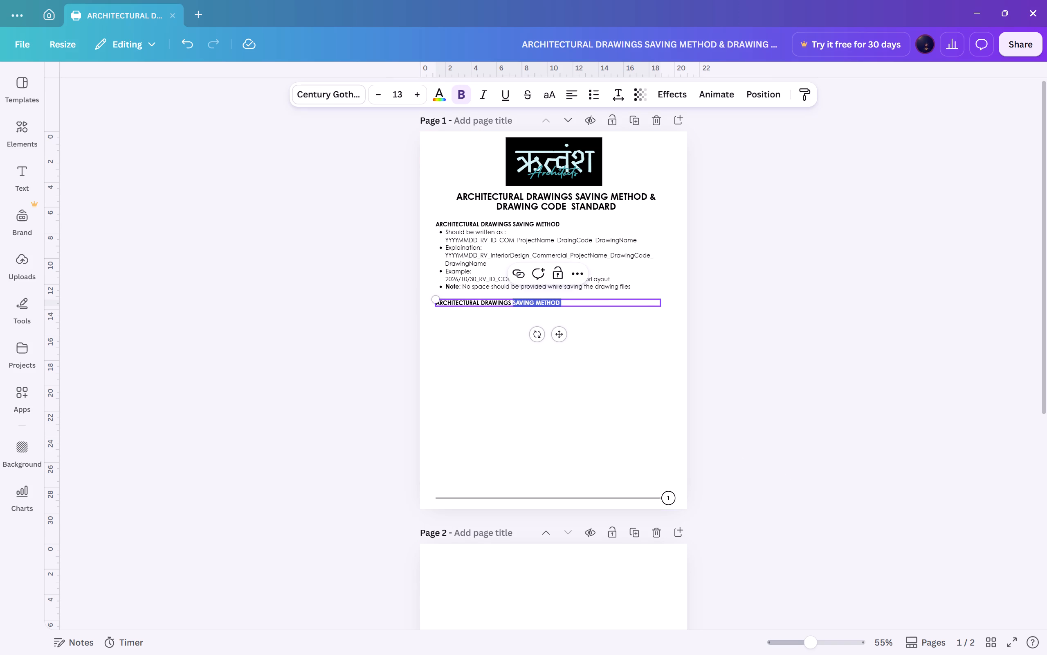
{"action": "key", "text": "BackSpace"}
{"action": "left_click", "coordinate": [478, 303]}
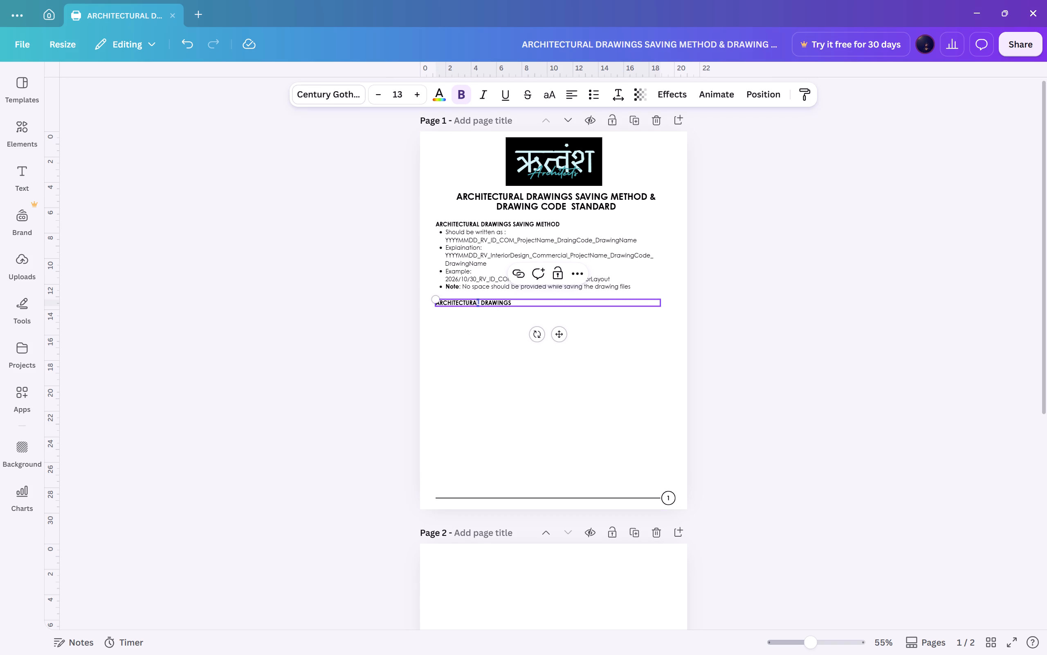
{"action": "left_click", "coordinate": [479, 303]}
{"action": "key", "text": "space"}
{"action": "key", "text": "s"}
{"action": "key", "text": "e"}
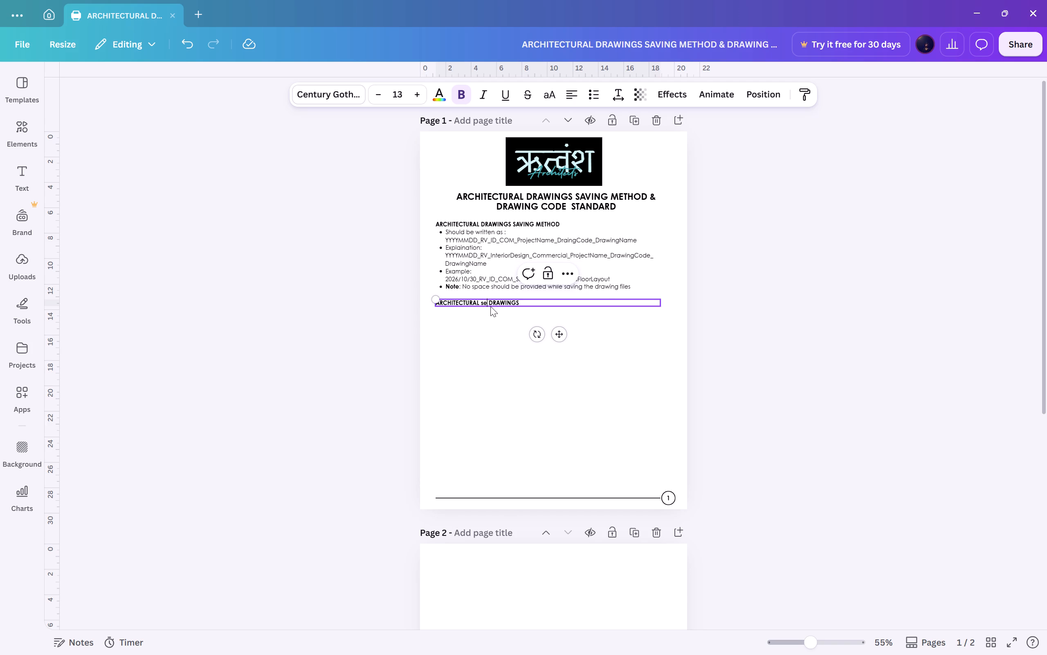
{"action": "key", "text": "BackSpace"}
{"action": "key", "text": "BackSpace"}
{"action": "type", "text": "SET OF"}
{"action": "key", "text": "space"}
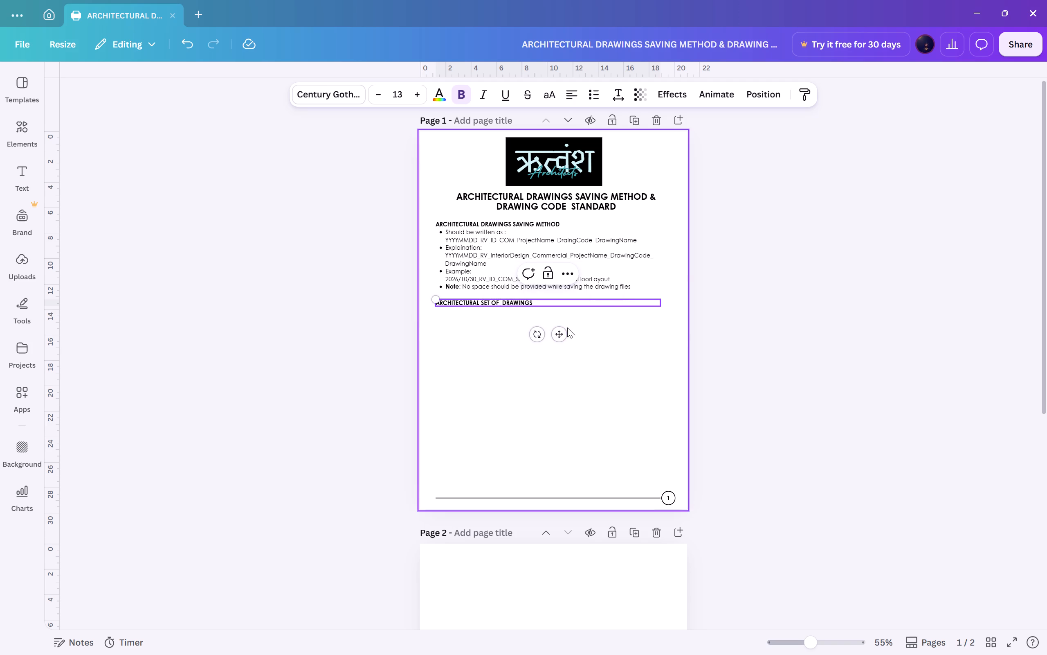
{"action": "key", "text": "BackSpace"}
{"action": "left_click", "coordinate": [787, 282]}
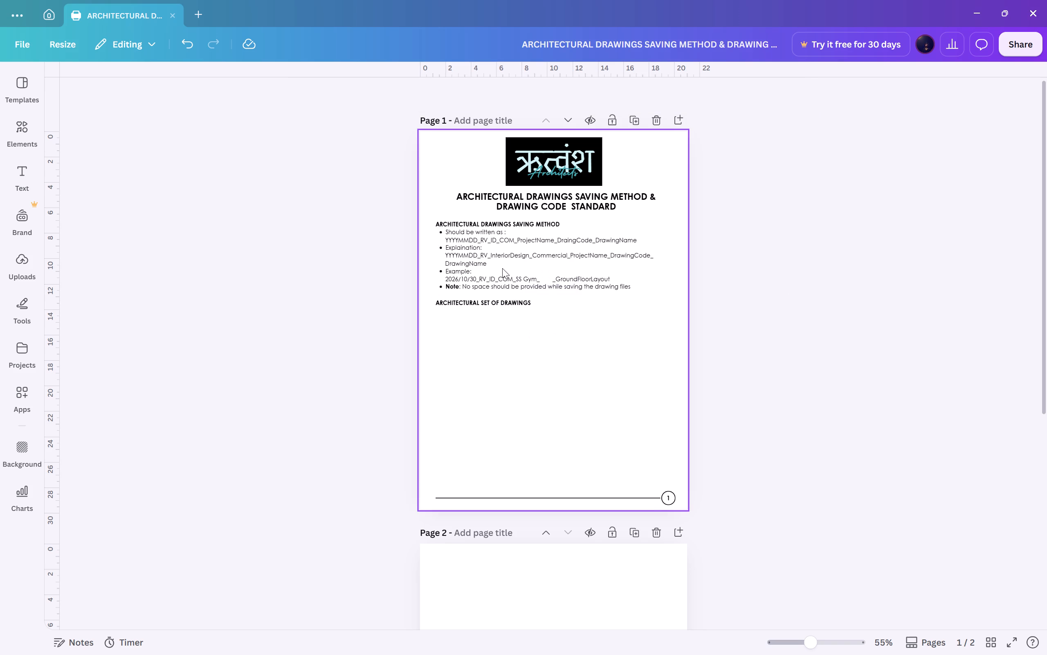
Duplicate the "Should be written as :" bullet text and place the copy, left-aligned, just below the "ARCHITECTURAL SET OF DRAWINGS" heading.
{"action": "left_click", "coordinate": [503, 233]}
{"action": "left_click", "coordinate": [555, 206]}
{"action": "left_click_drag", "start_coordinate": [513, 249], "coordinate": [508, 334]}
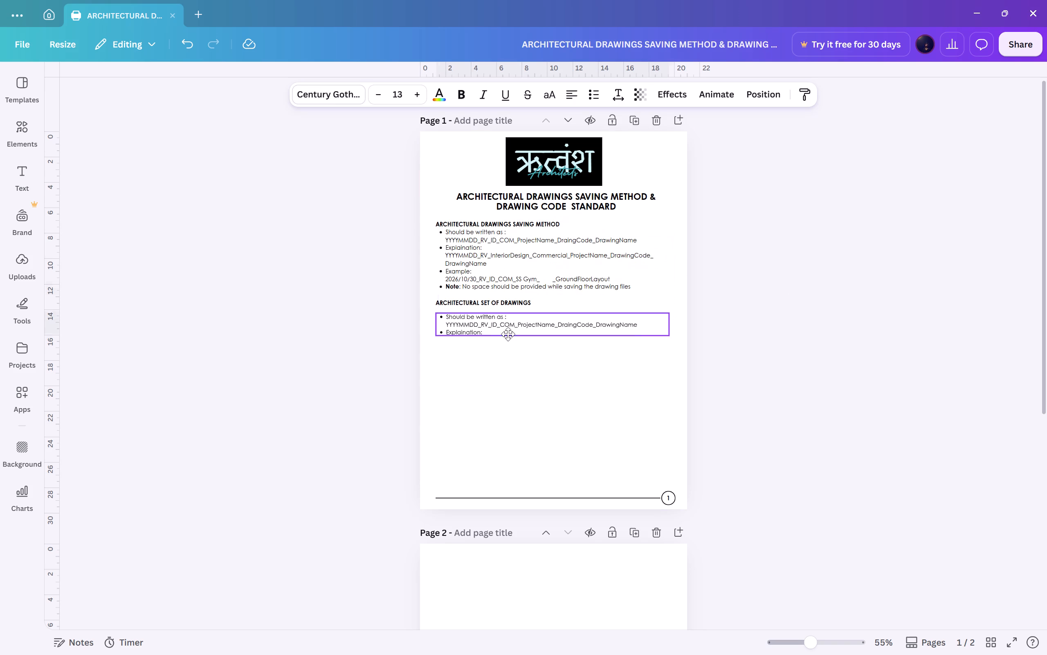
{"action": "left_click_drag", "start_coordinate": [508, 334], "coordinate": [507, 328]}
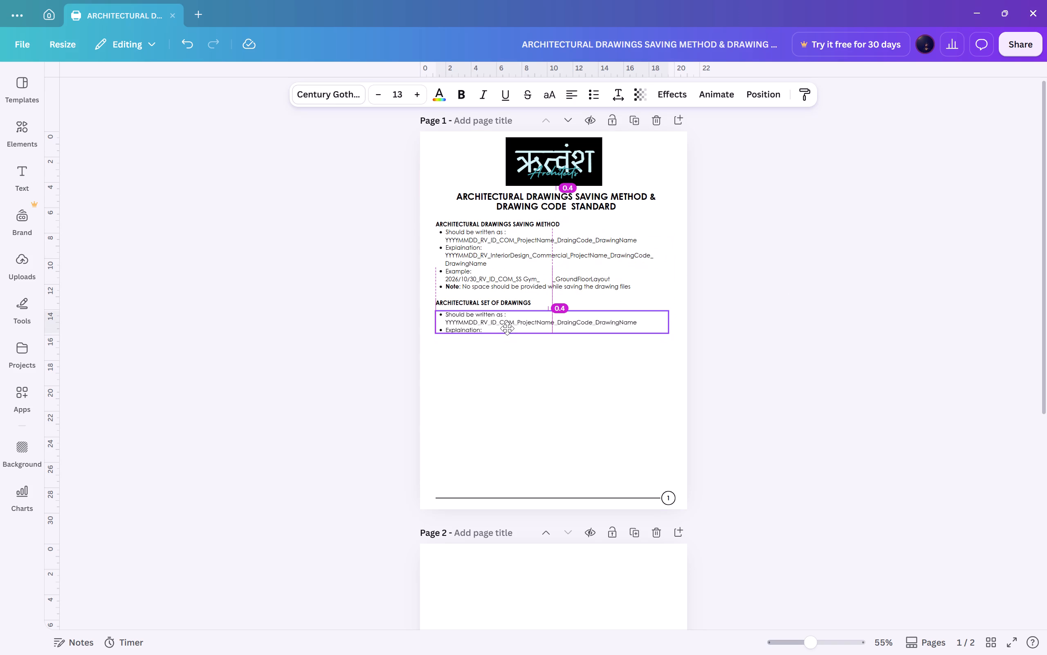
{"action": "left_click_drag", "start_coordinate": [507, 328], "coordinate": [507, 325]}
{"action": "left_click", "coordinate": [816, 303]}
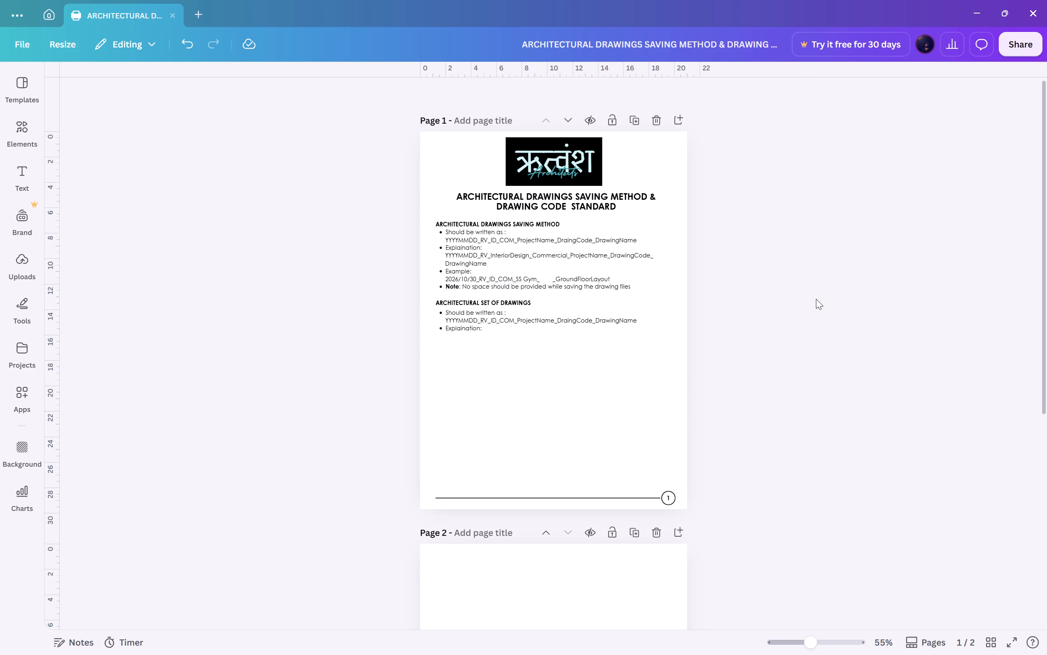
{"action": "left_click", "coordinate": [519, 315]}
{"action": "key", "text": "Up"}
{"action": "key", "text": "Up"}
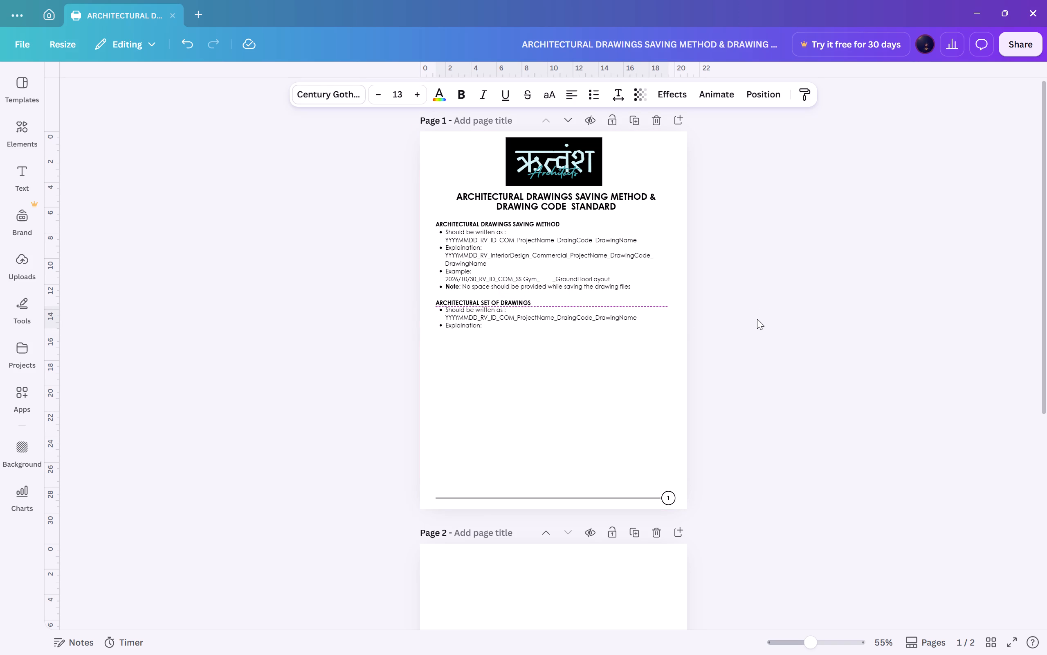
{"action": "key", "text": "Down"}
{"action": "left_click", "coordinate": [763, 317]}
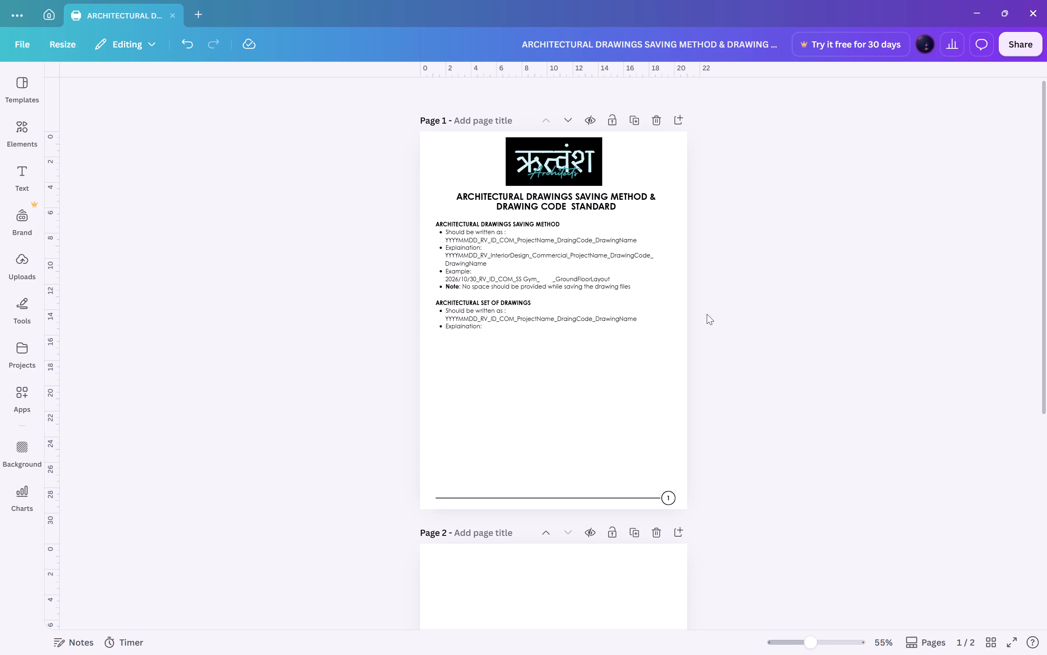
Replace the duplicated bullet text under "ARCHITECTURAL SET OF DRAWINGS" with the unbulleted line "Concept Stage".
{"action": "left_click", "coordinate": [479, 327]}
{"action": "left_click", "coordinate": [483, 329]}
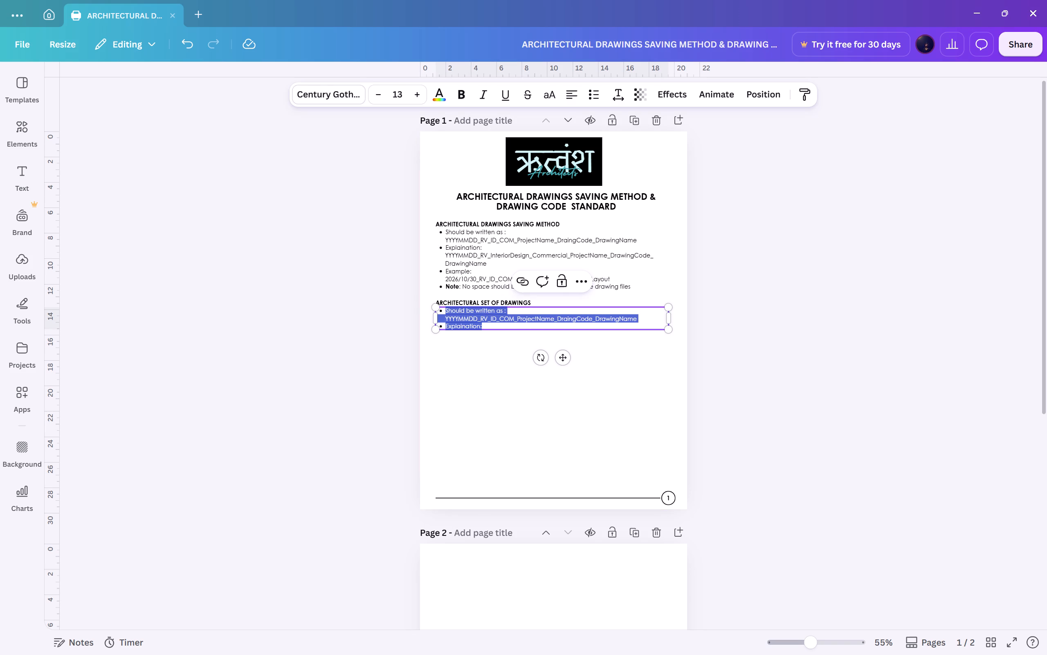
{"action": "key", "text": "BackSpace"}
{"action": "key", "text": "BackSpace"}
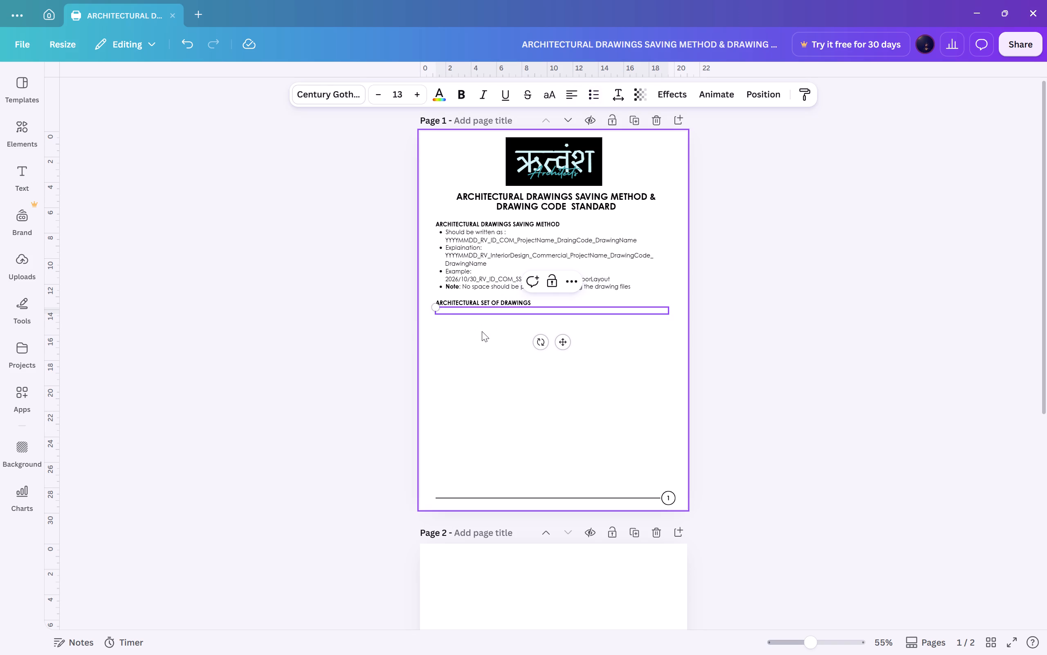
{"action": "type", "text": "oncept"}
{"action": "key", "text": "space"}
{"action": "type", "text": "tage"}
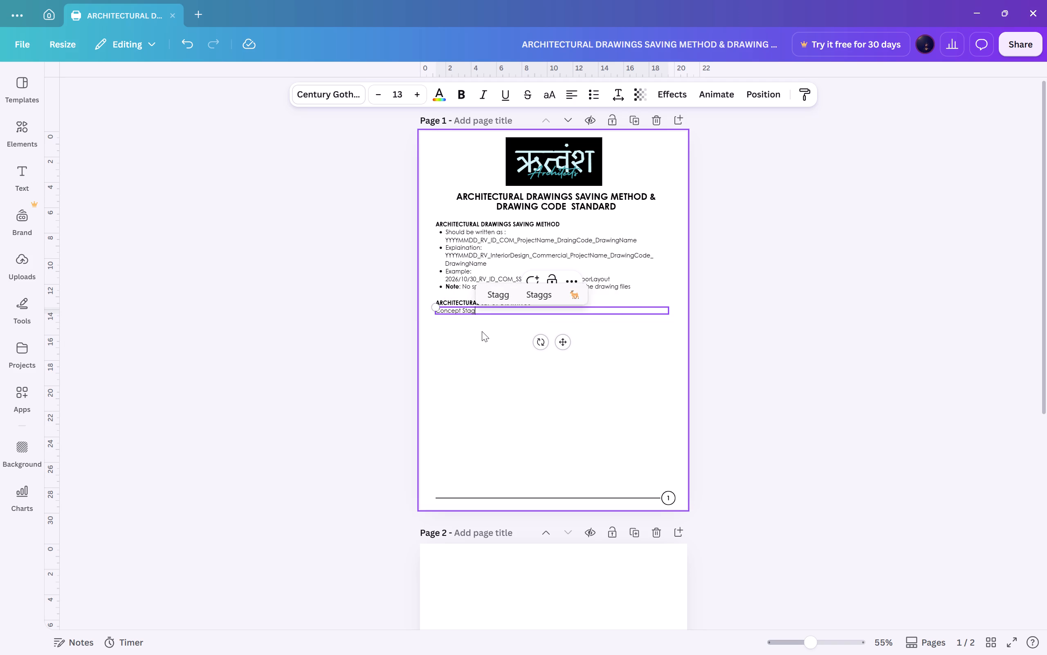
{"action": "left_click", "coordinate": [440, 355]}
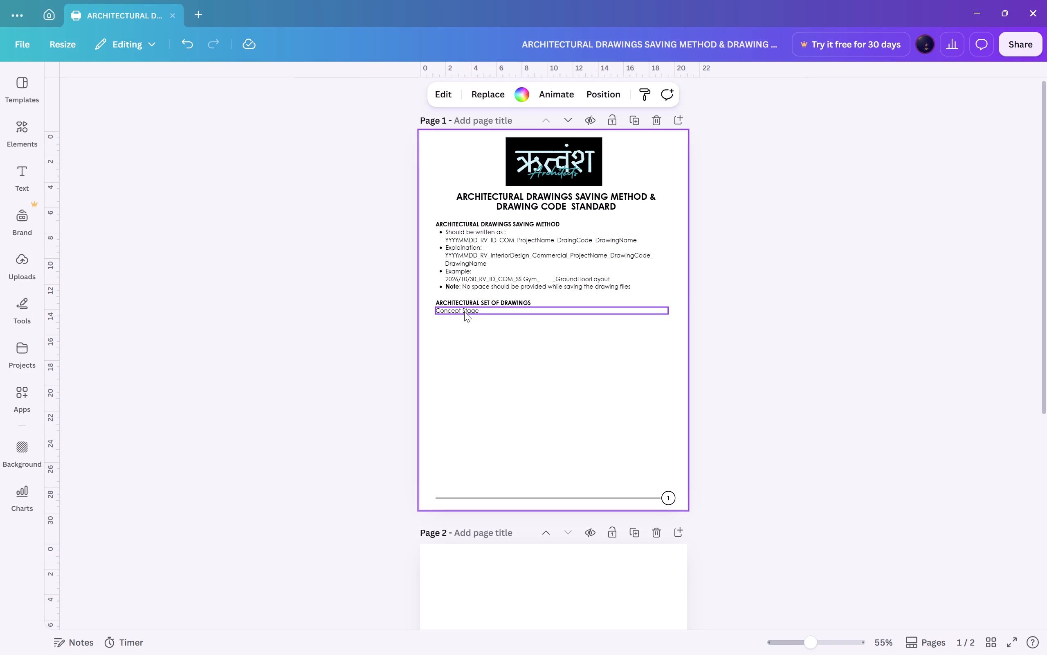
Make the "Concept Stage" text bold.
{"action": "left_click", "coordinate": [465, 311]}
{"action": "left_click", "coordinate": [481, 314]}
{"action": "left_click_drag", "start_coordinate": [481, 312], "coordinate": [414, 312]}
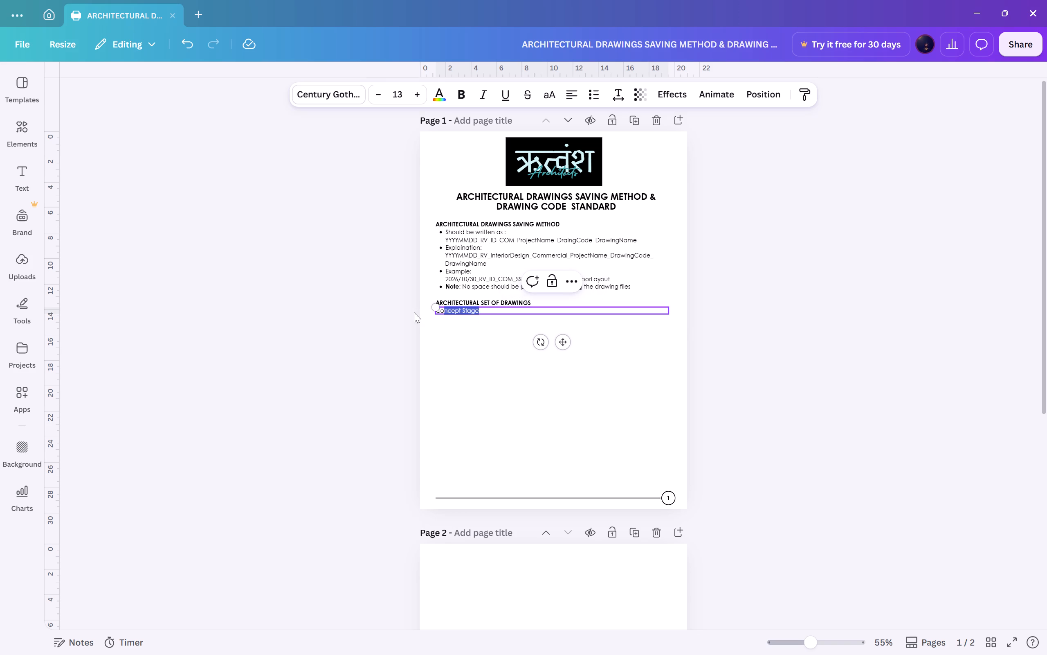
{"action": "left_click_drag", "start_coordinate": [414, 312], "coordinate": [403, 318]}
{"action": "left_click_drag", "start_coordinate": [488, 309], "coordinate": [443, 307]}
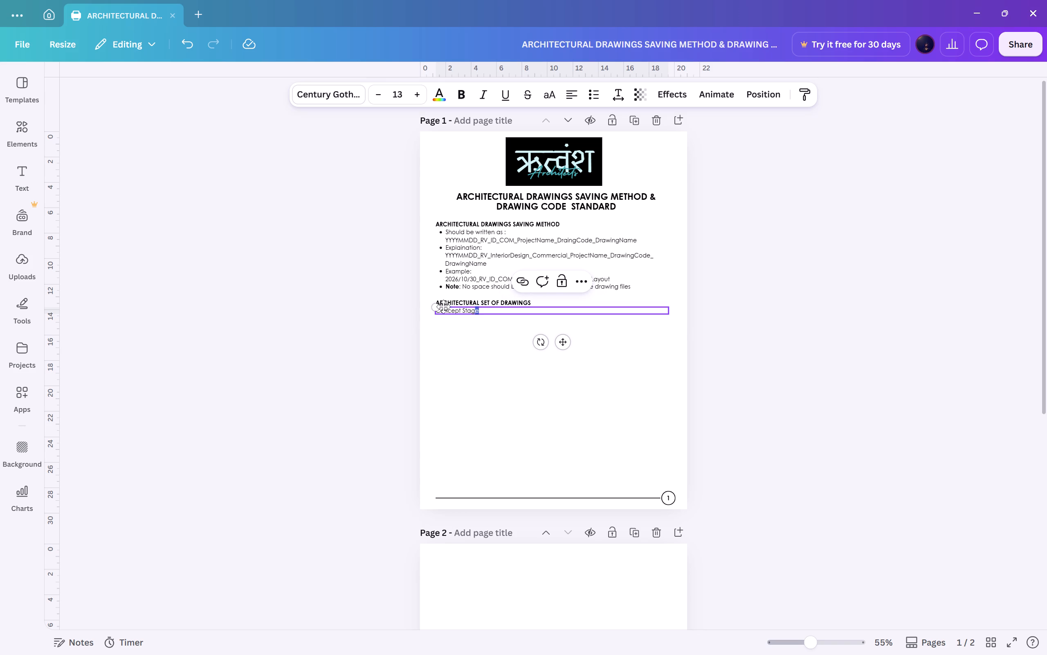
{"action": "left_click_drag", "start_coordinate": [443, 307], "coordinate": [433, 312]}
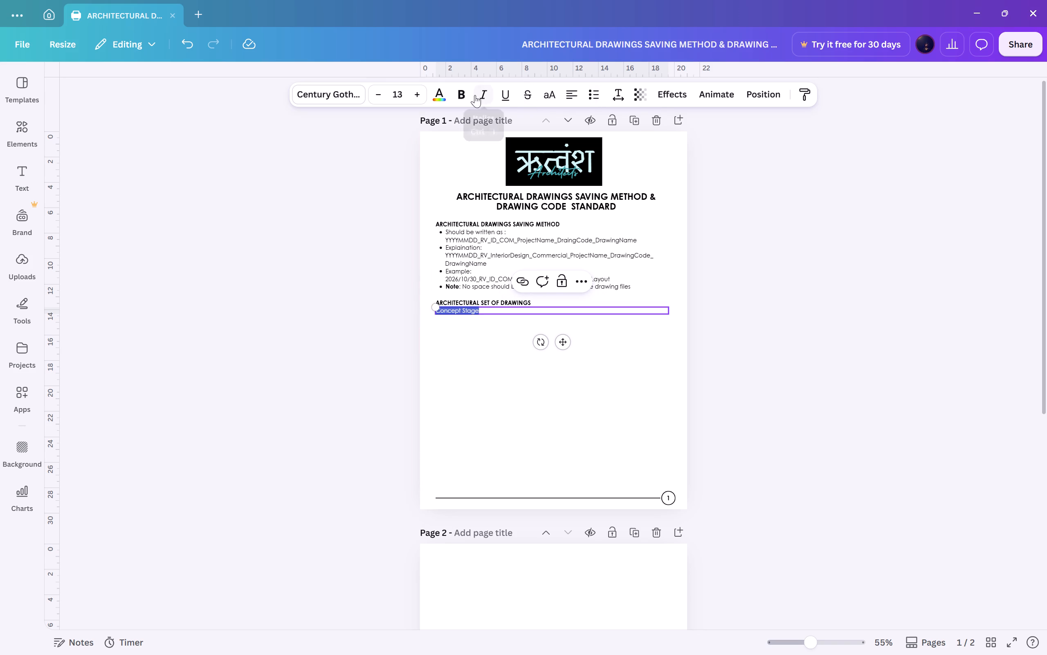
{"action": "left_click", "coordinate": [461, 93]}
{"action": "left_click", "coordinate": [194, 326]}
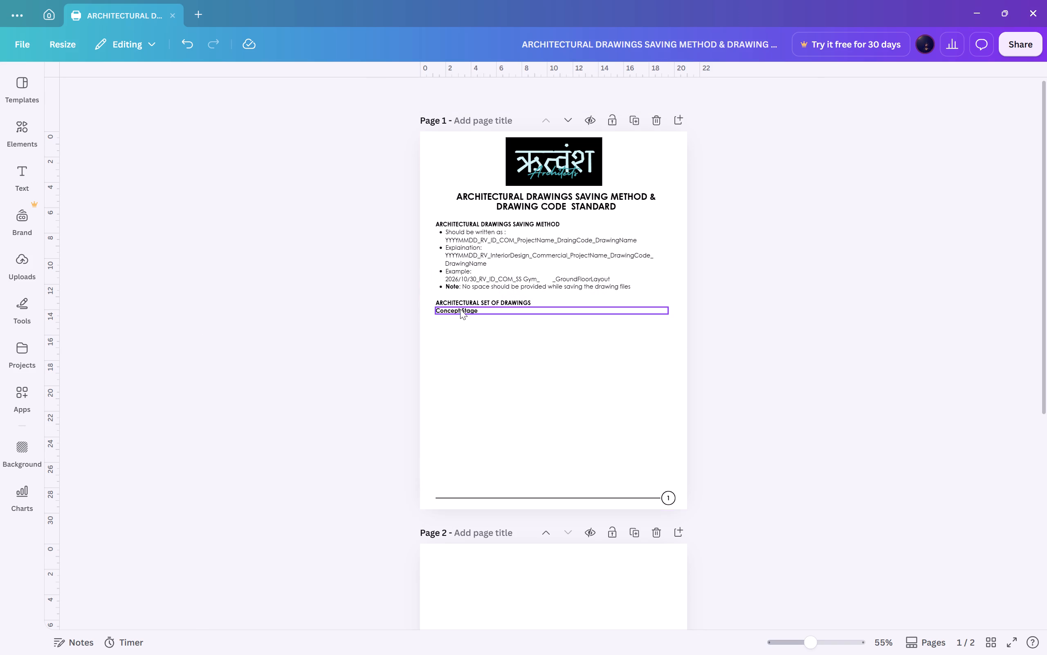
Nudge the "Concept Stage" text down slightly, away from the "ARCHITECTURAL SET OF DRAWINGS" heading.
{"action": "left_click", "coordinate": [460, 307]}
{"action": "key", "text": "Down"}
{"action": "key", "text": "Down"}
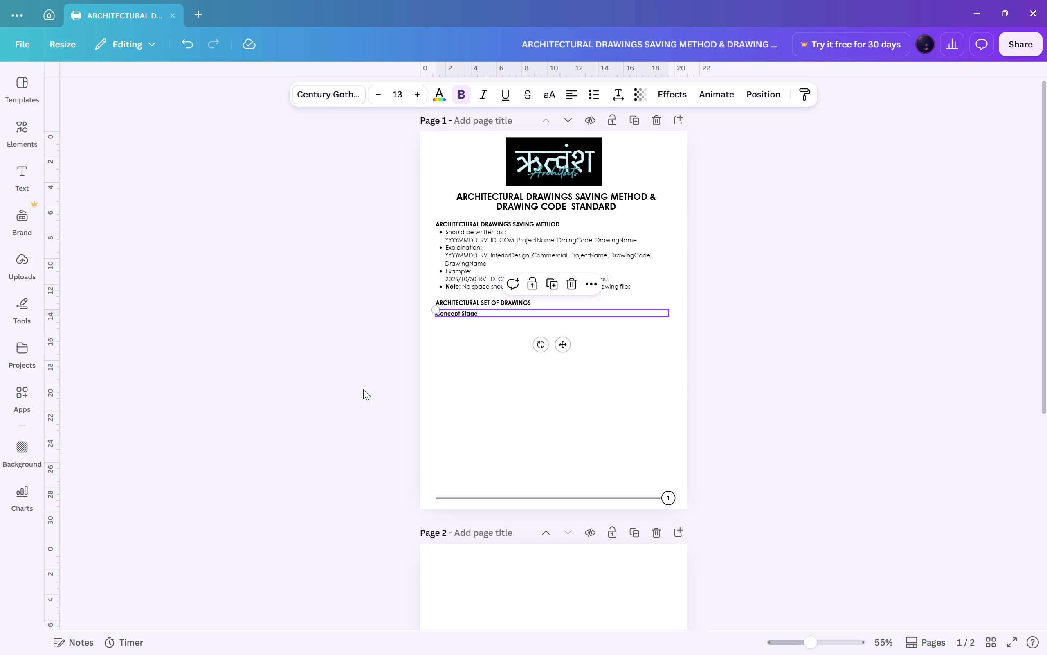
{"action": "left_click", "coordinate": [363, 389]}
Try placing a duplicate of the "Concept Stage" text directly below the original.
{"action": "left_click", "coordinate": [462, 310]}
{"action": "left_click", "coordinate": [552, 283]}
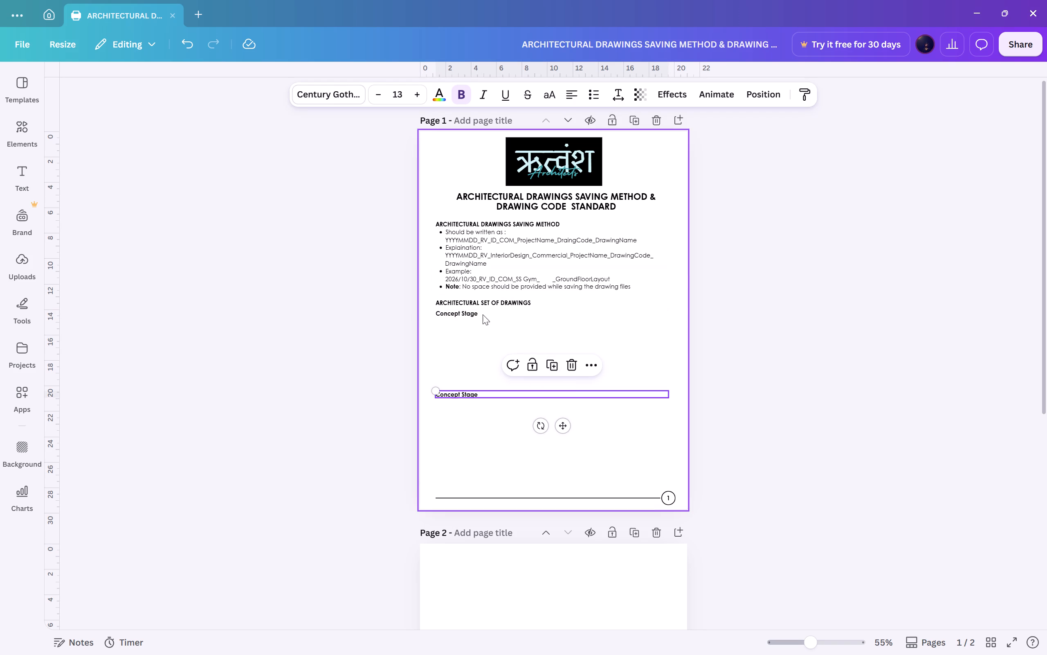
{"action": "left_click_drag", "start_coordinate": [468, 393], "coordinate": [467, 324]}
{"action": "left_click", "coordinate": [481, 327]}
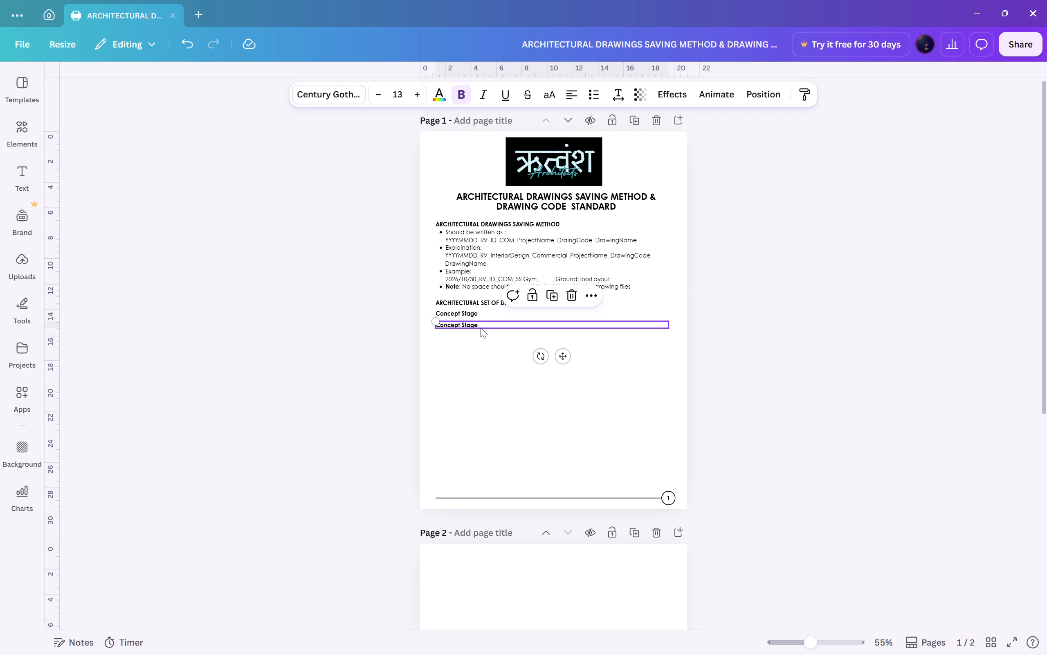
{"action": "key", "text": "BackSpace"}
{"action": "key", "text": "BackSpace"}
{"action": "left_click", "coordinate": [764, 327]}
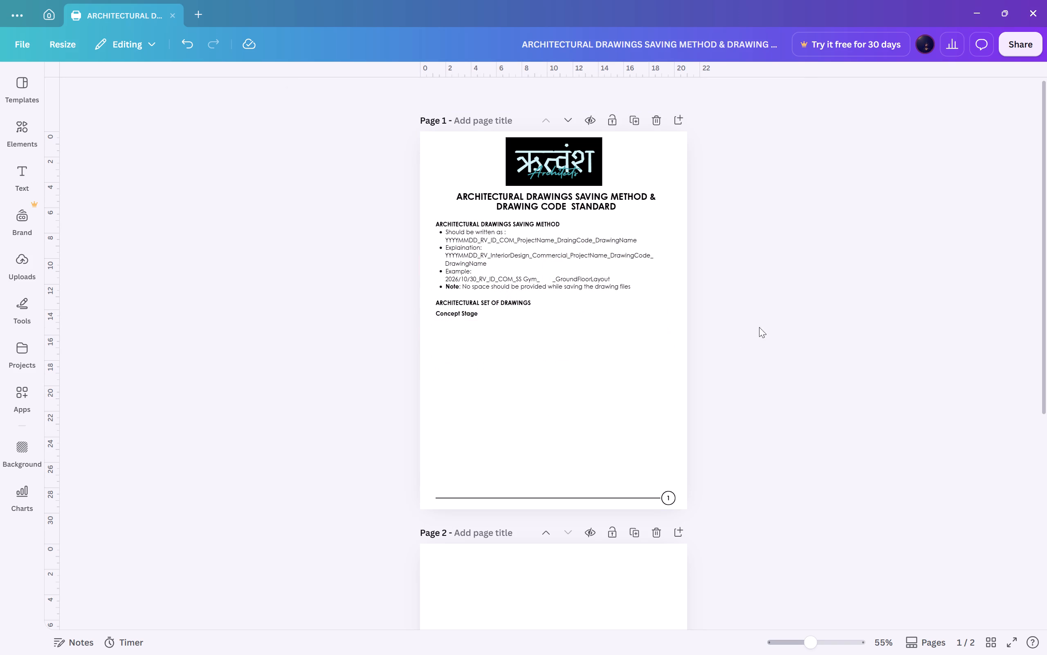
Add a colon after "Concept Stage".
{"action": "double_click", "coordinate": [482, 311]}
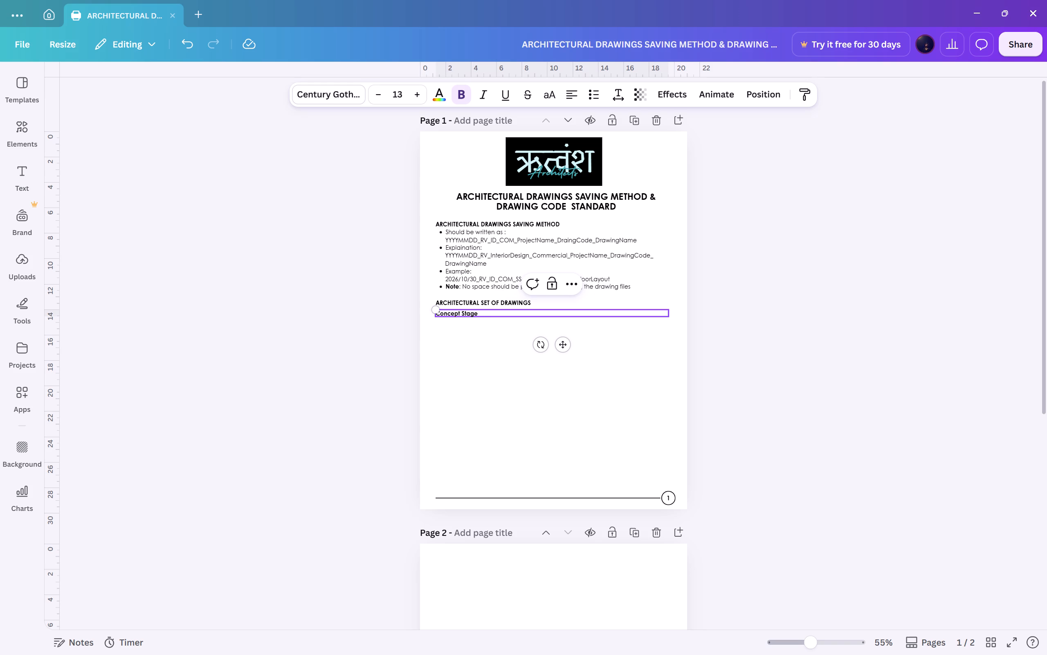
{"action": "key", "text": "shift+colon"}
Start a non-bold bulleted list on a new line under "Concept Stage:", with the first item beginning with "M".
{"action": "key", "text": "Return"}
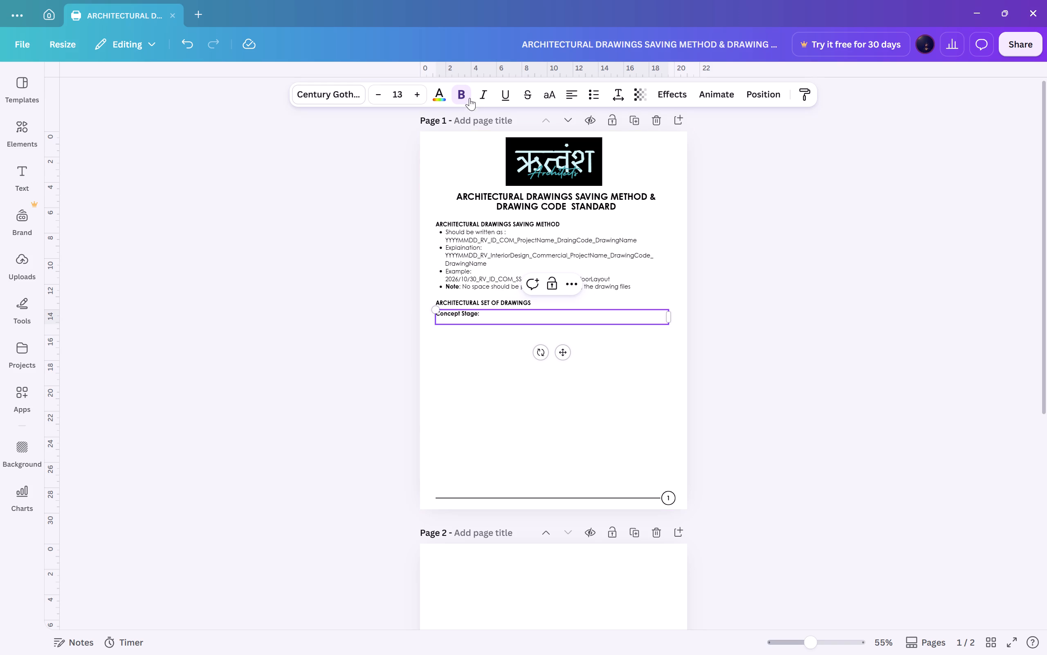
{"action": "left_click", "coordinate": [469, 92]}
{"action": "left_click", "coordinate": [598, 94]}
{"action": "key", "text": "m"}
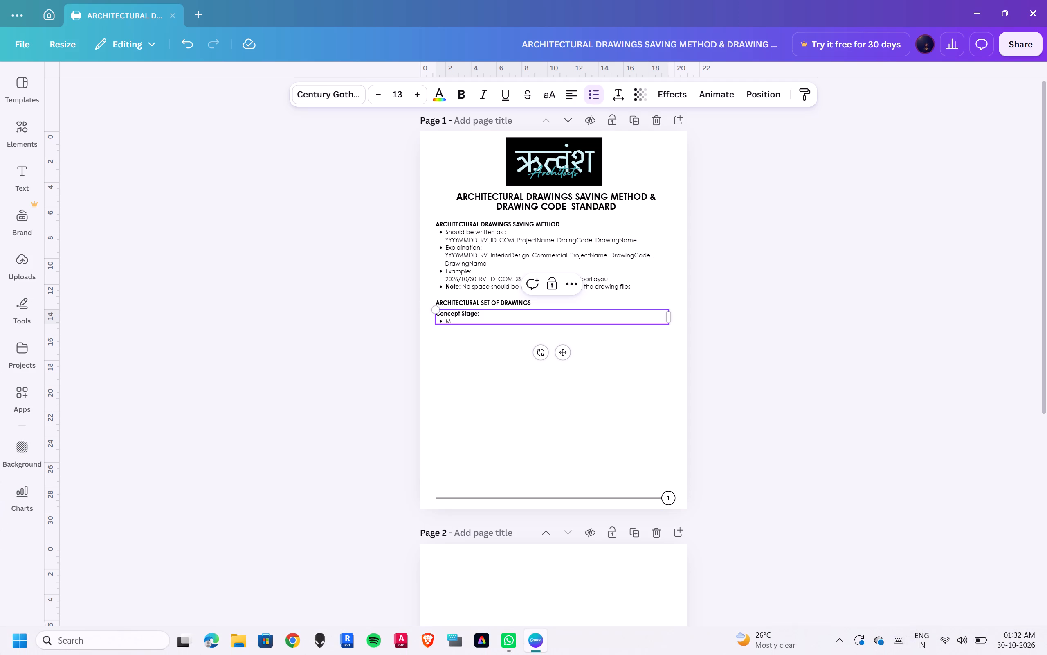
{"action": "key", "text": "F17"}
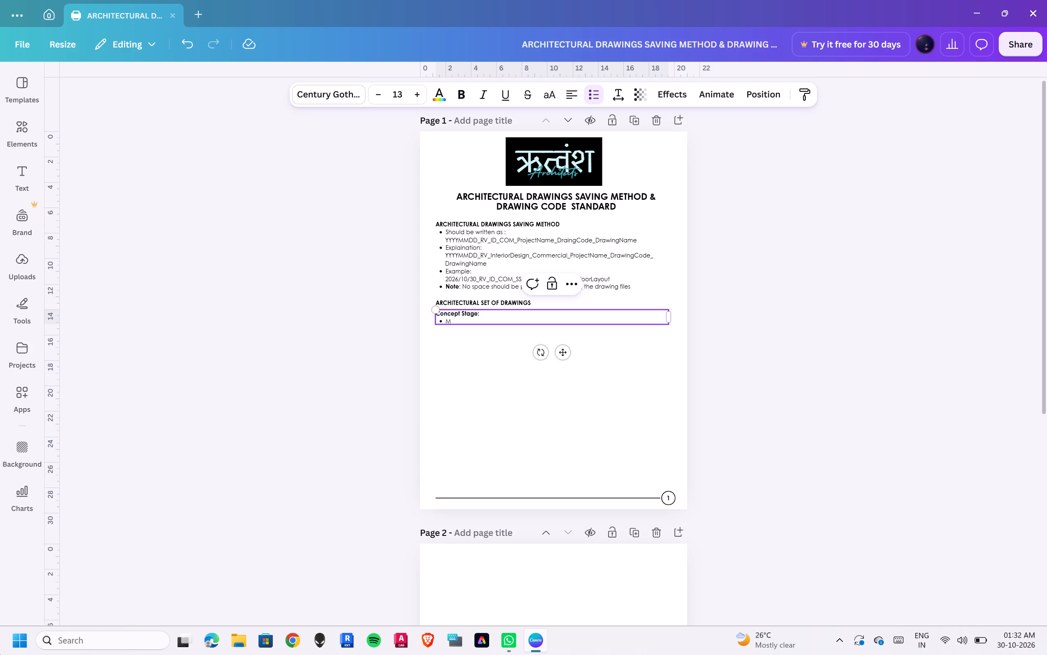